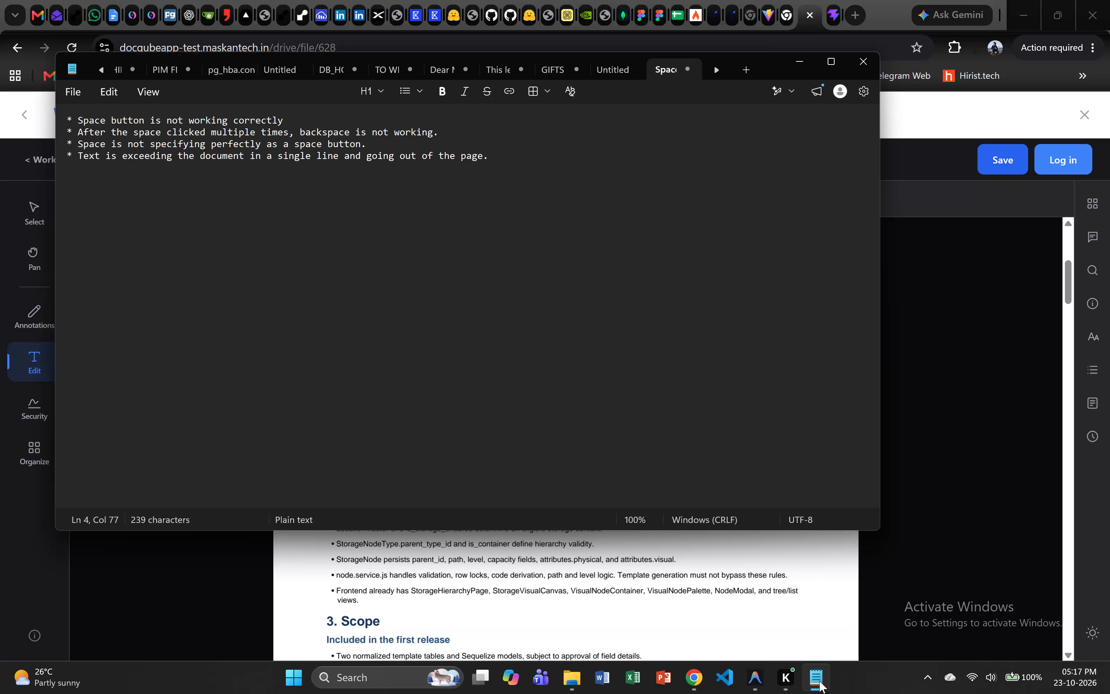
Switch to the PDF editor in Chrome and enter 0101 in the Rack row's Parent type cell of the Existing hierarchy rules table.
double_click(819, 681)
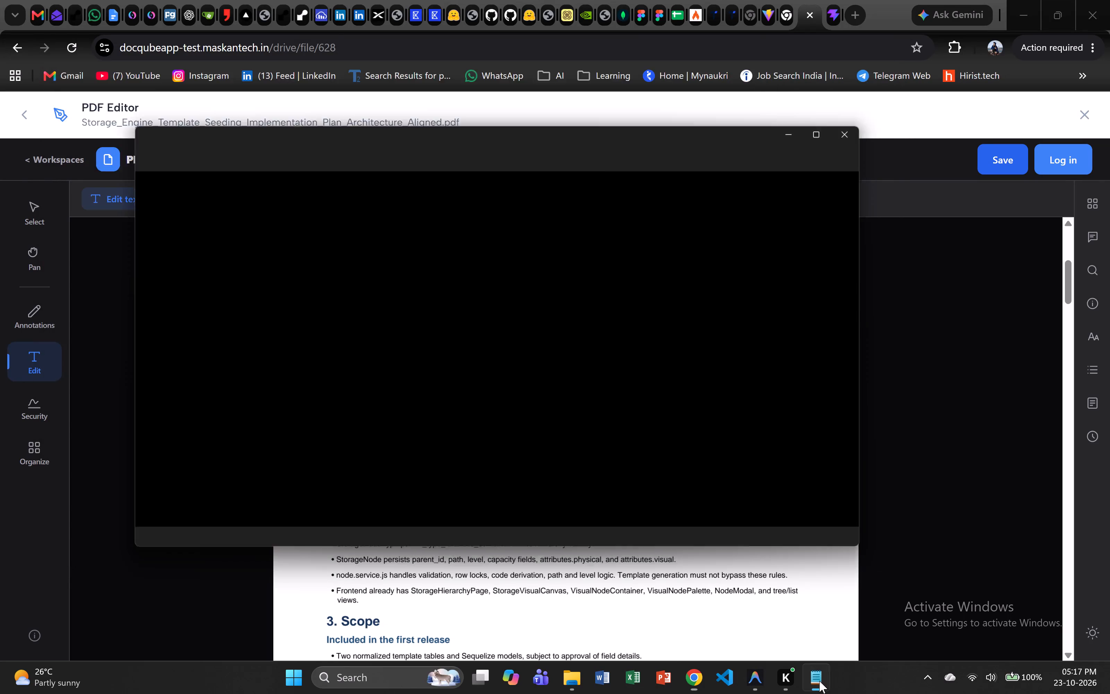
double_click(819, 681)
left_click(819, 681)
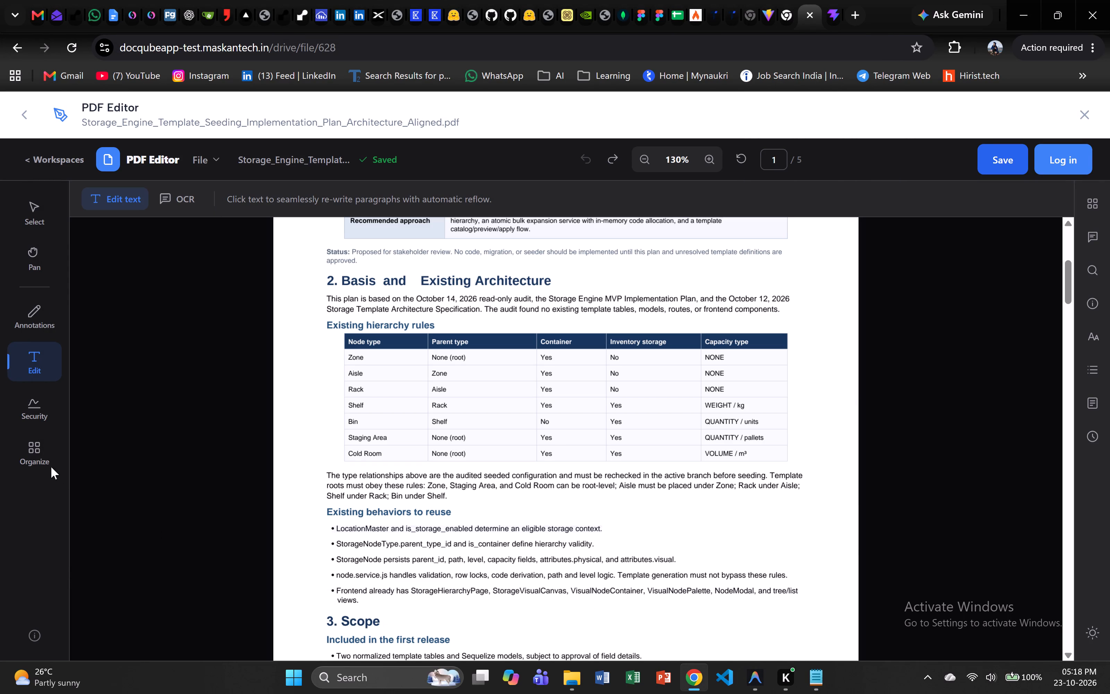
scroll(794, 525, "down", 1)
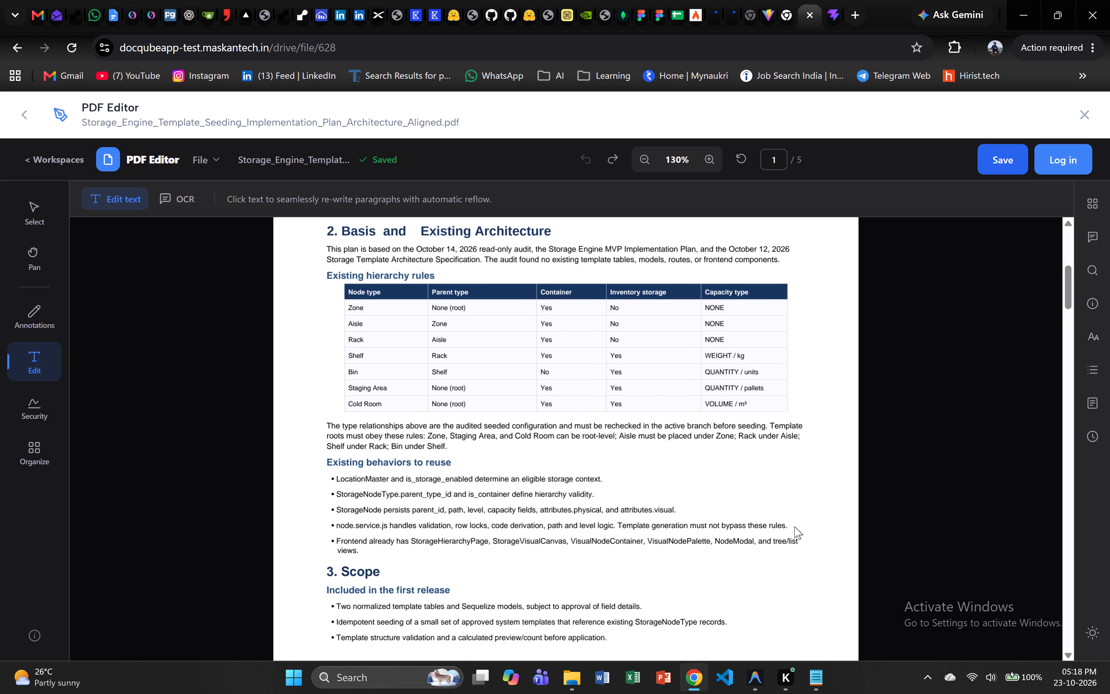
triple_click(483, 315)
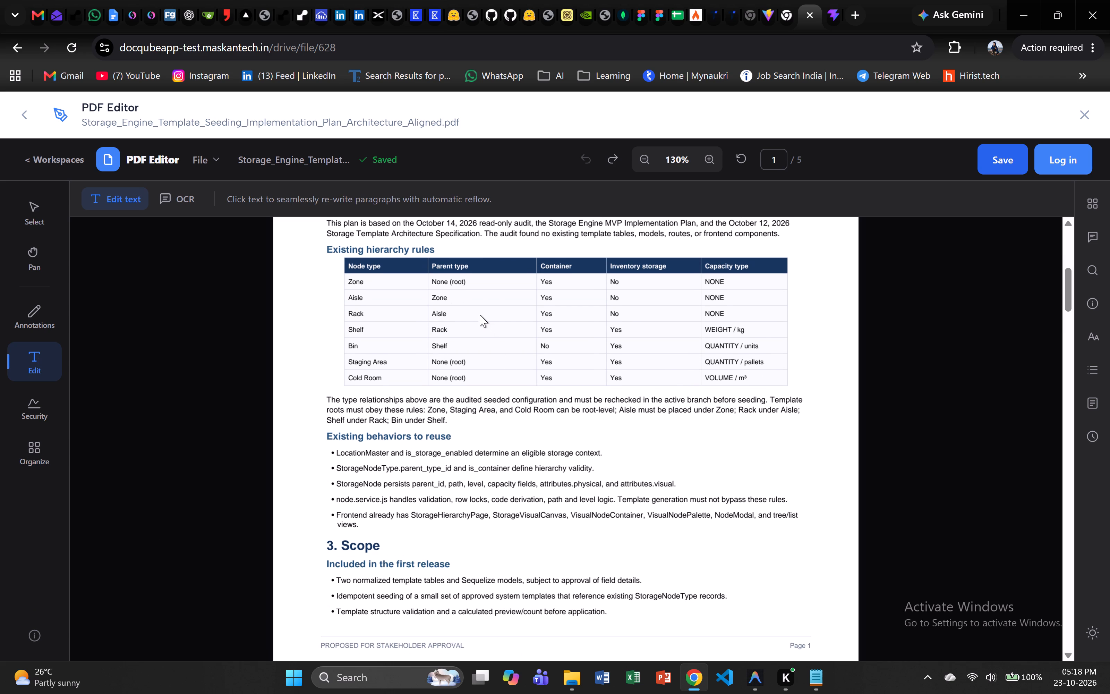
left_click(450, 317)
triple_click(446, 314)
left_click(446, 314)
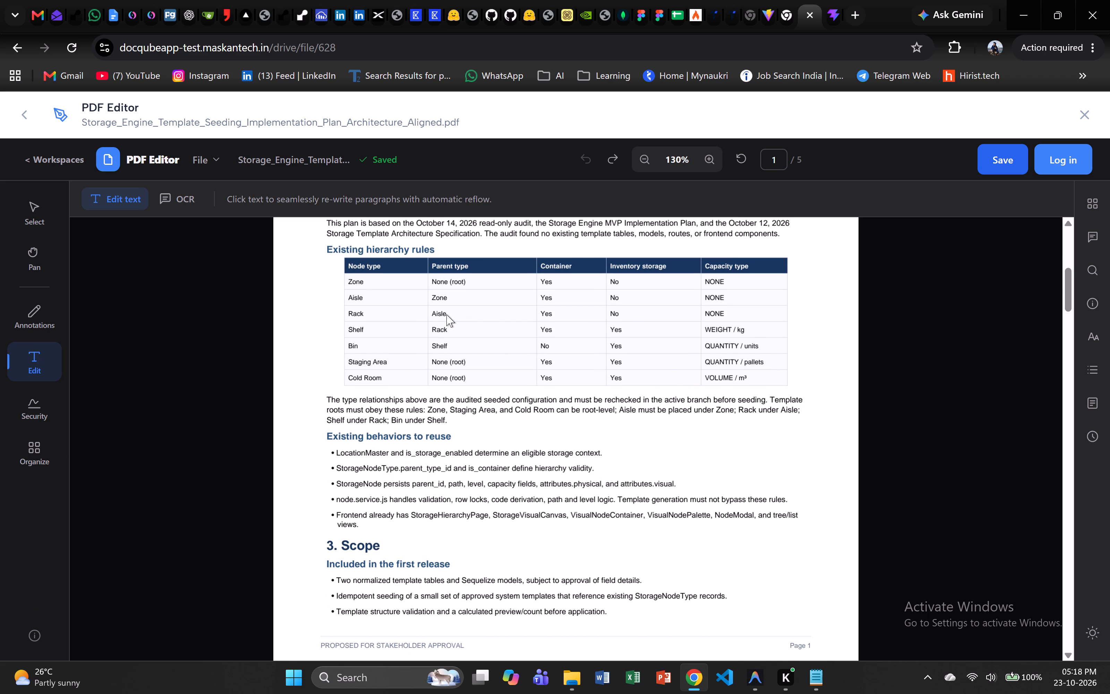
double_click(446, 314)
type("01")
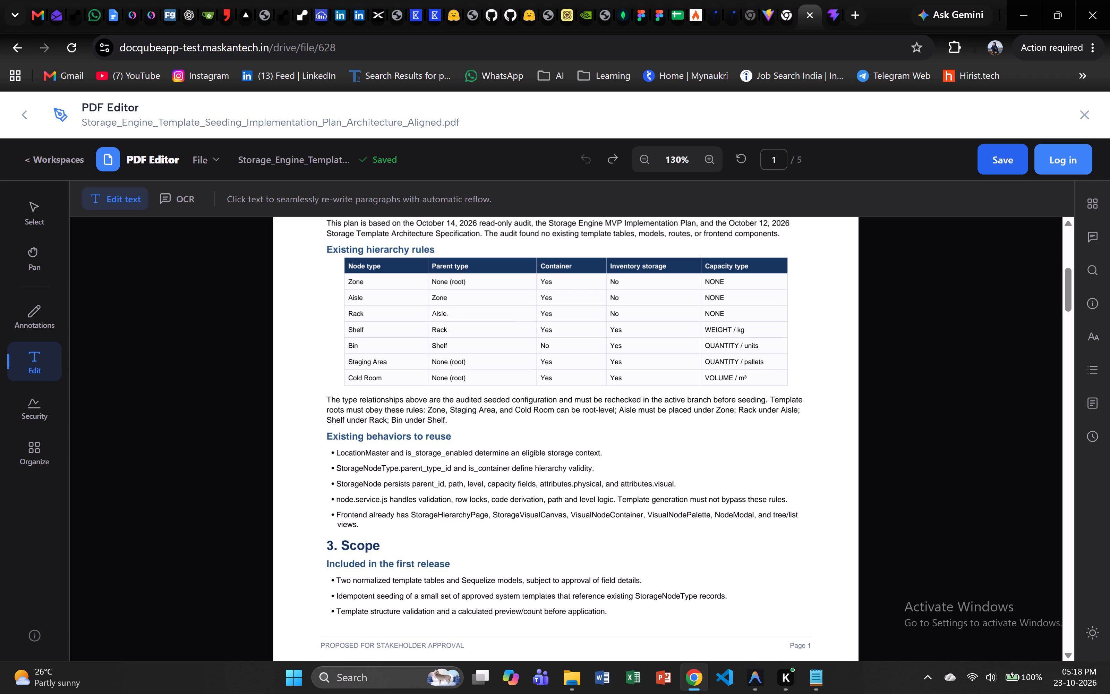
type("01")
left_click(558, 403)
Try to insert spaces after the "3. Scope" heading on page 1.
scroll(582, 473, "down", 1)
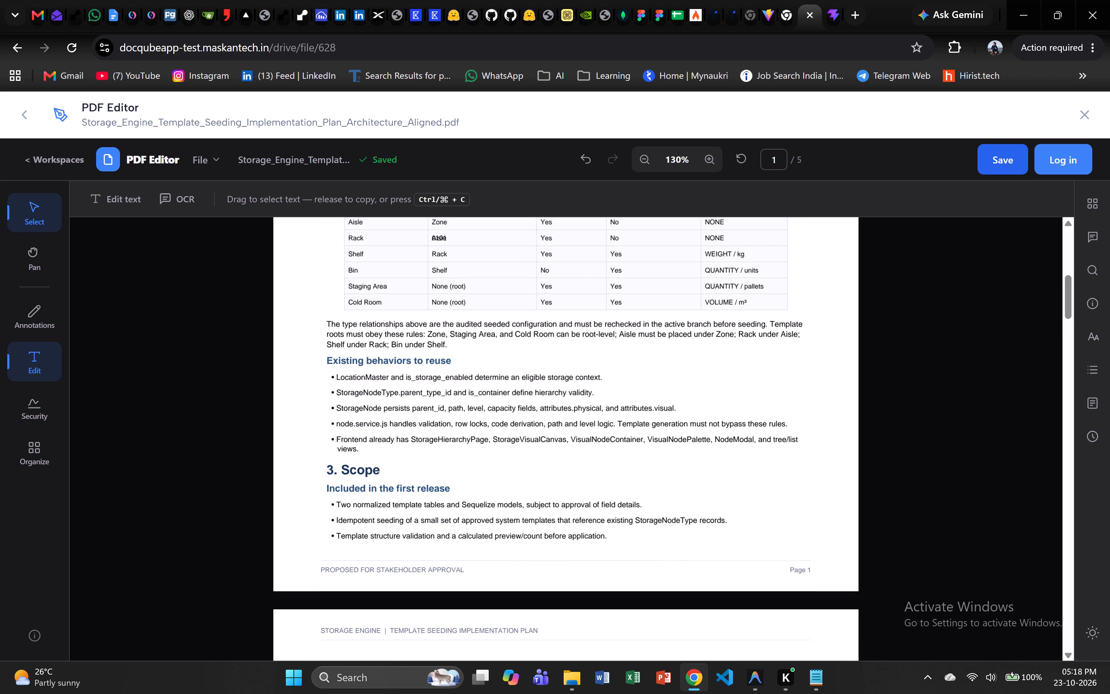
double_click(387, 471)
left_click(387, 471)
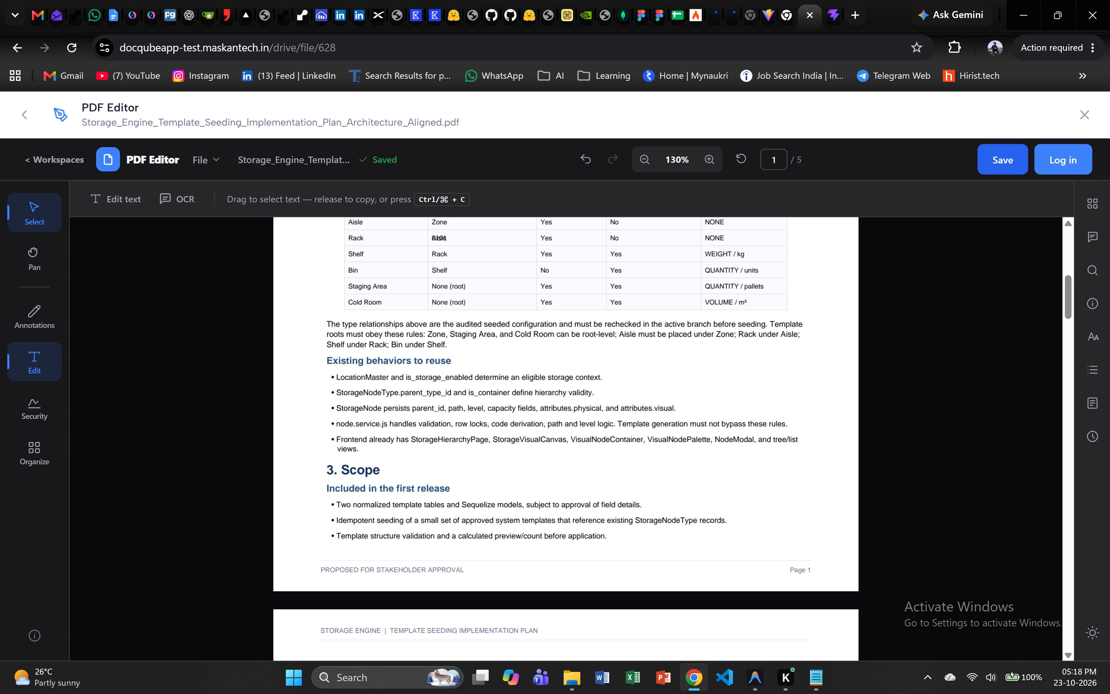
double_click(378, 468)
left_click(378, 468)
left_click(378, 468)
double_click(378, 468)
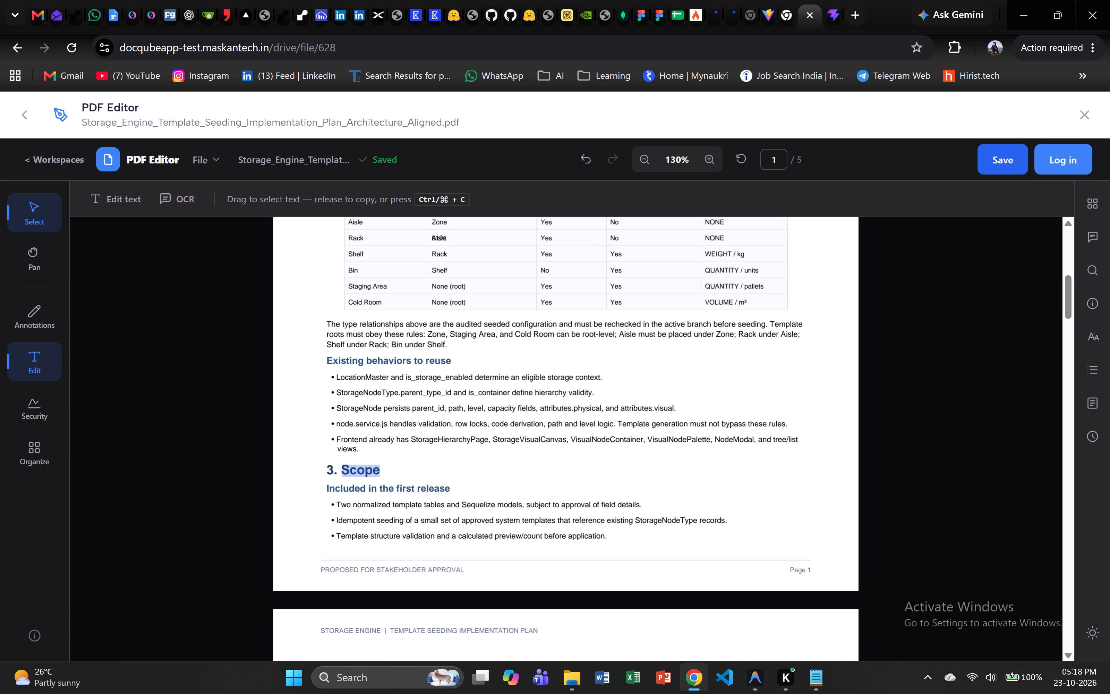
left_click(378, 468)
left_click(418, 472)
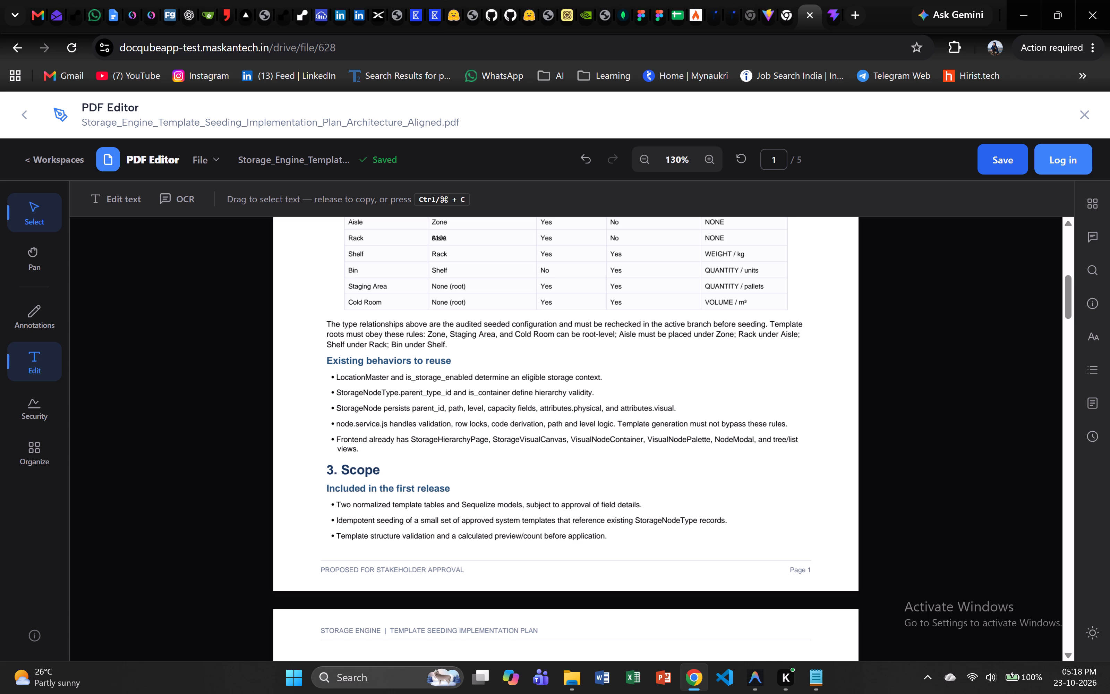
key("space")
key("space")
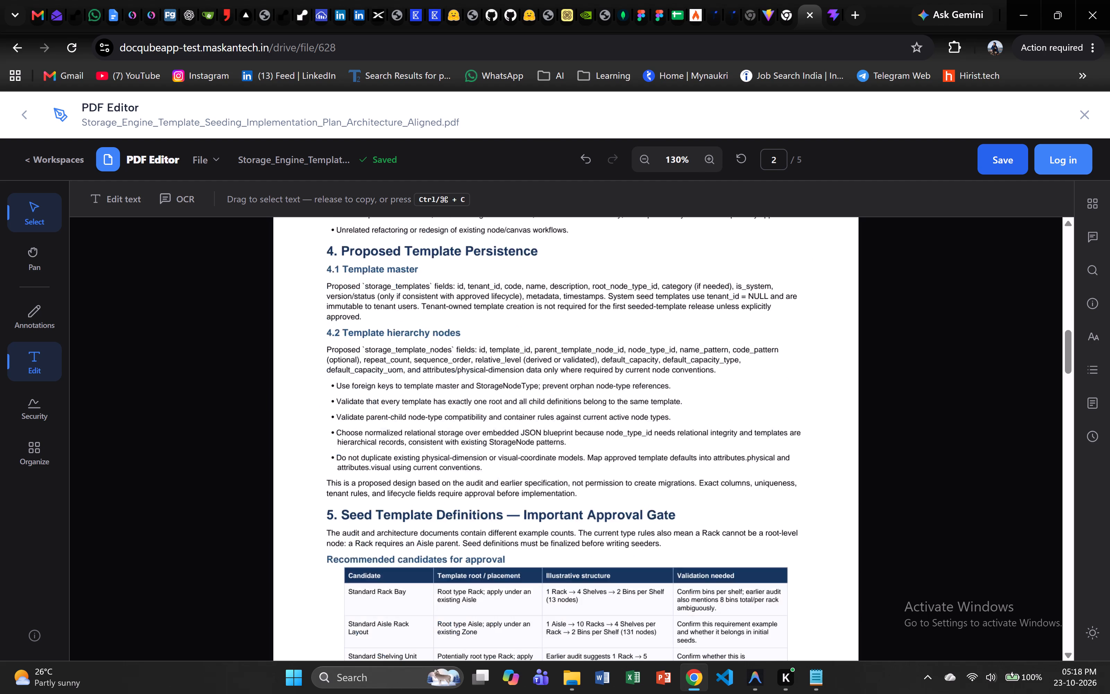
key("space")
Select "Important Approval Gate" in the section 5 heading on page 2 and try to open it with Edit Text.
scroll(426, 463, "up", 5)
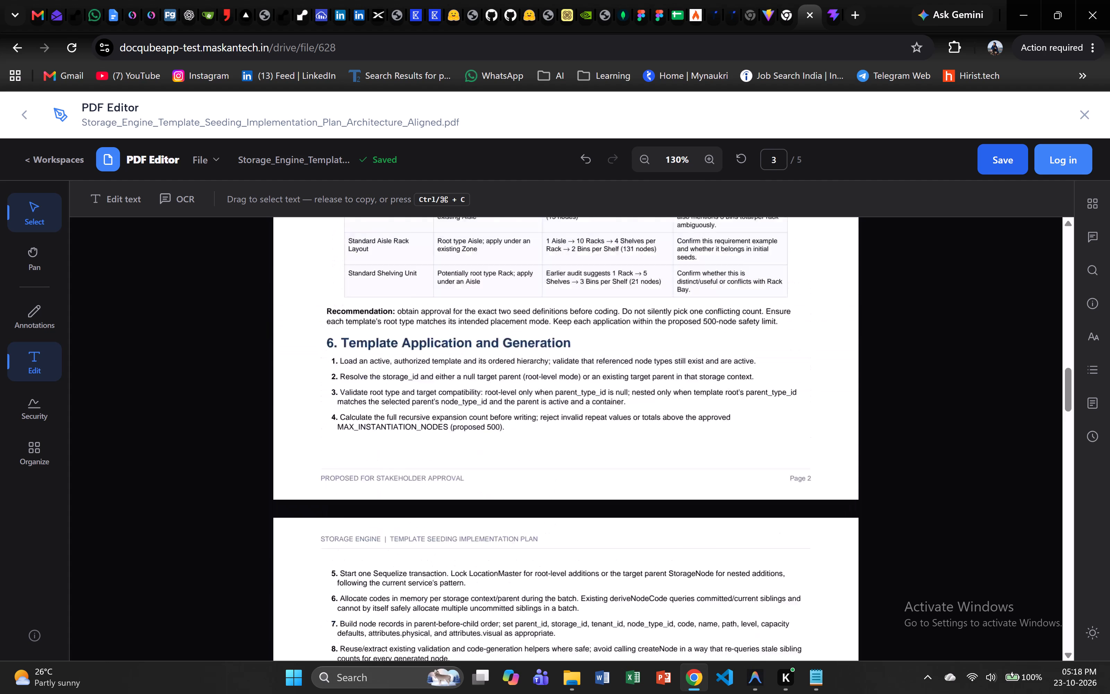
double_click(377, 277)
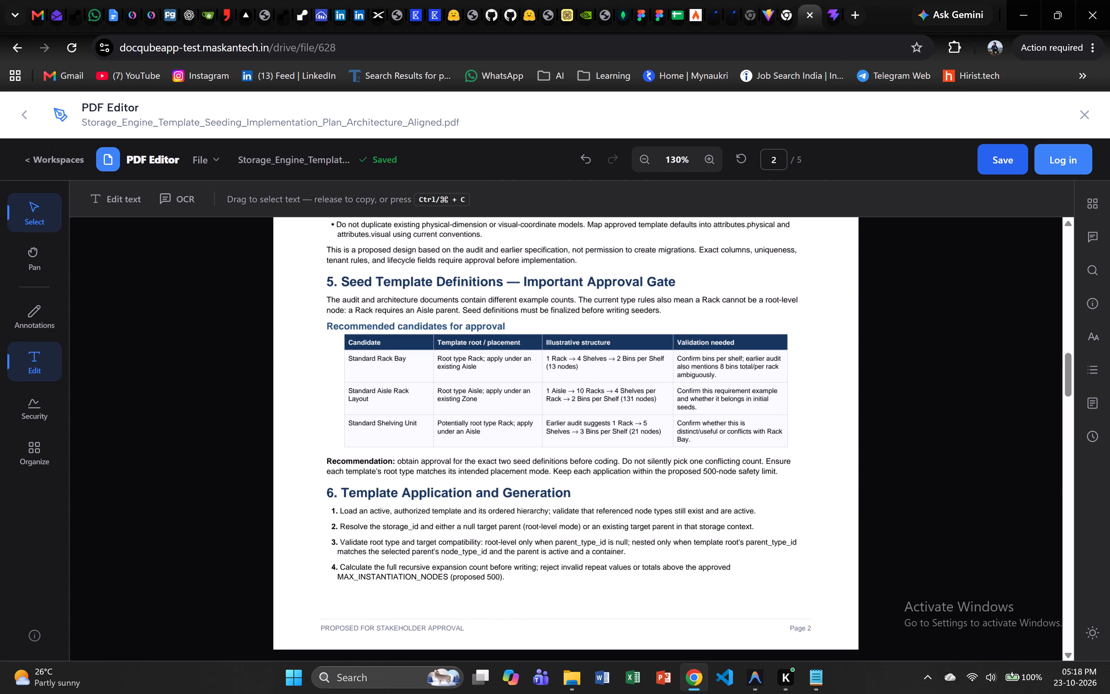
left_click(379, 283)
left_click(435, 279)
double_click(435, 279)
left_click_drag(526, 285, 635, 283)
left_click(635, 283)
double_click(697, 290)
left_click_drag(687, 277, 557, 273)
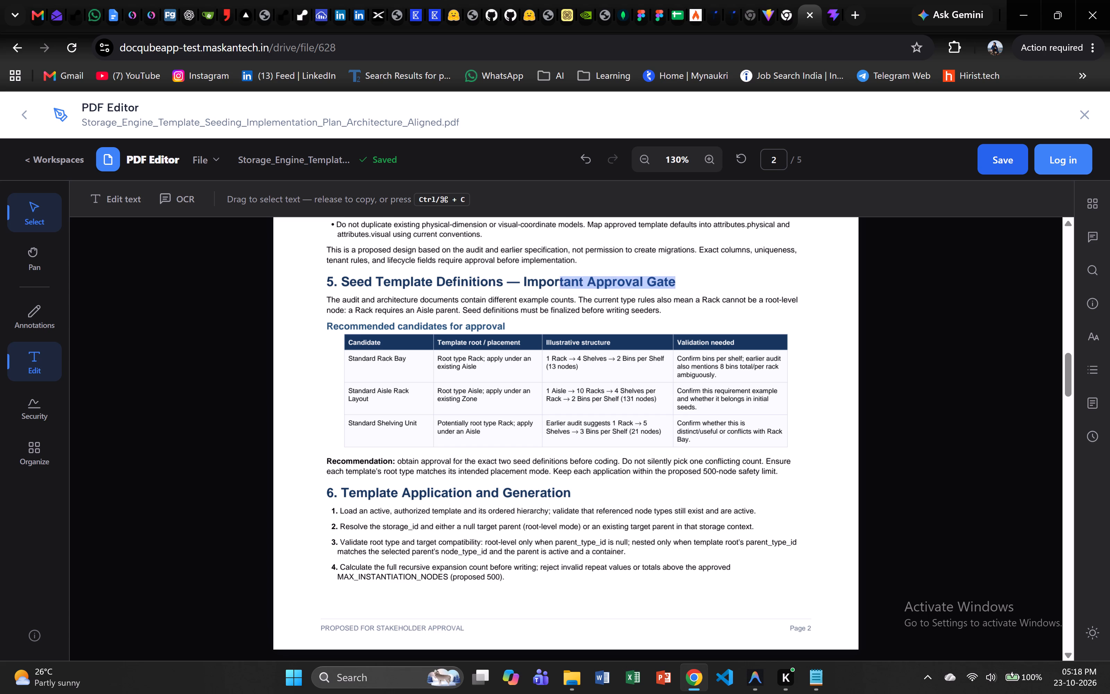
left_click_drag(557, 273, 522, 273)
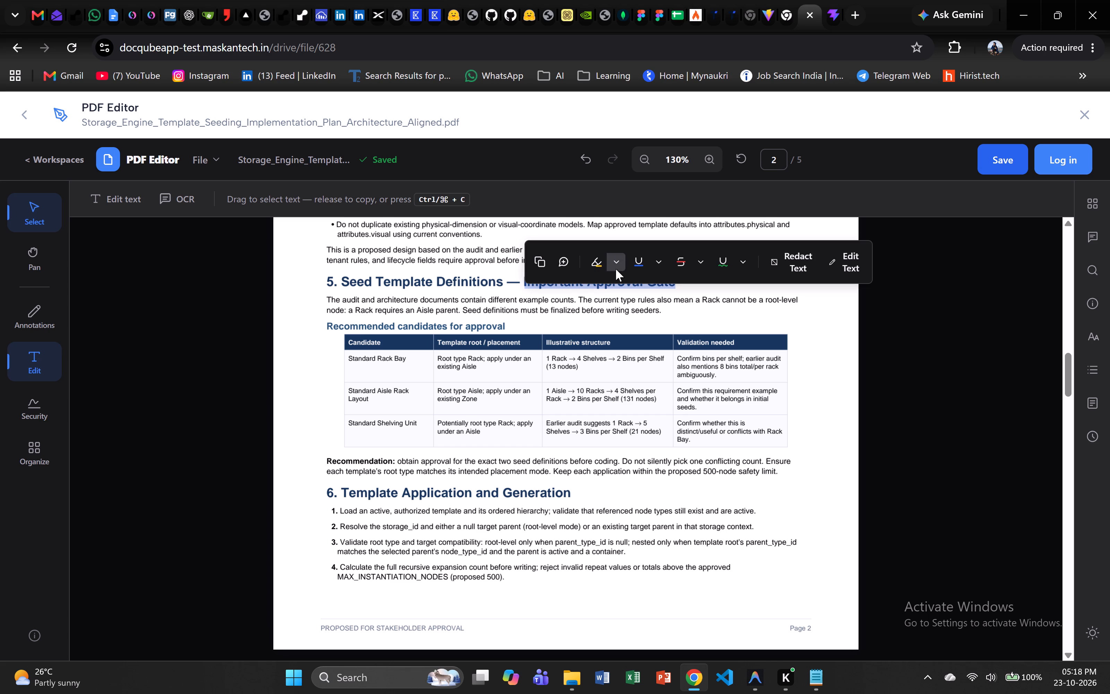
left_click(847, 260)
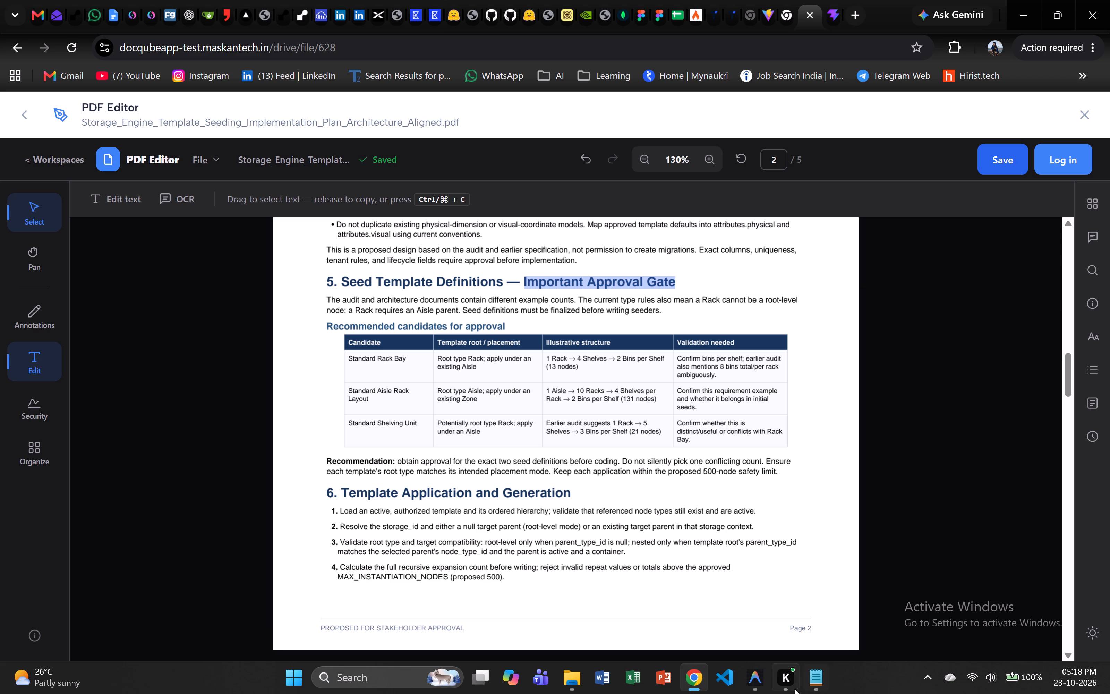
Switch to Notepad and select all four lines of bug notes about the space button and text overflow.
left_click(808, 682)
left_click_drag(488, 161, 59, 116)
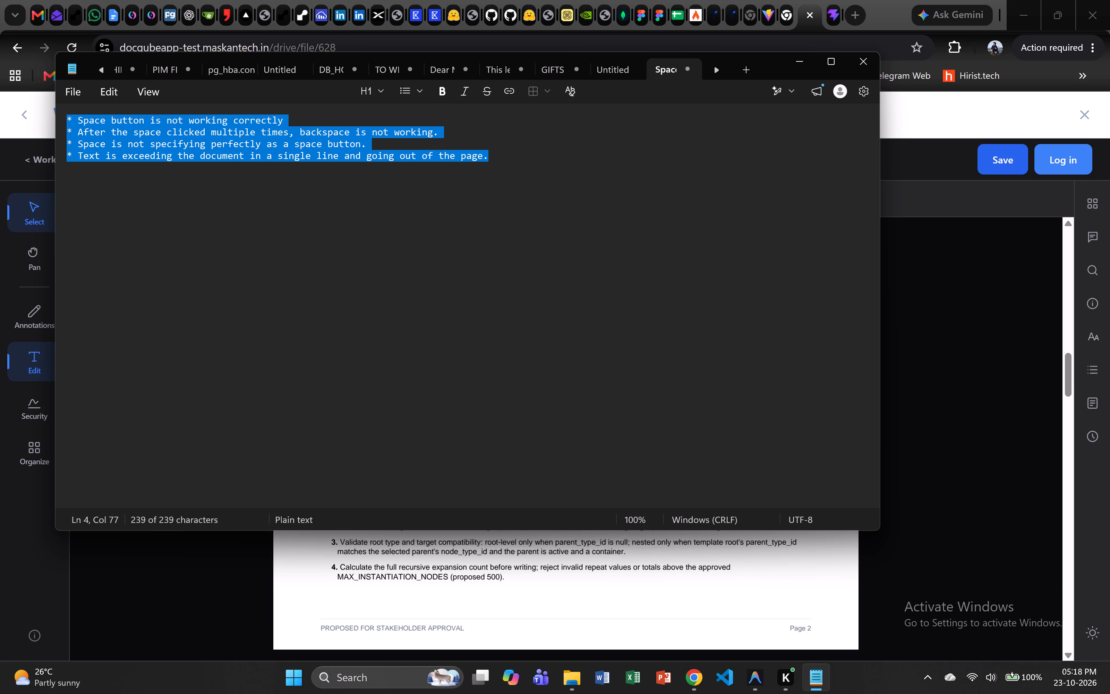
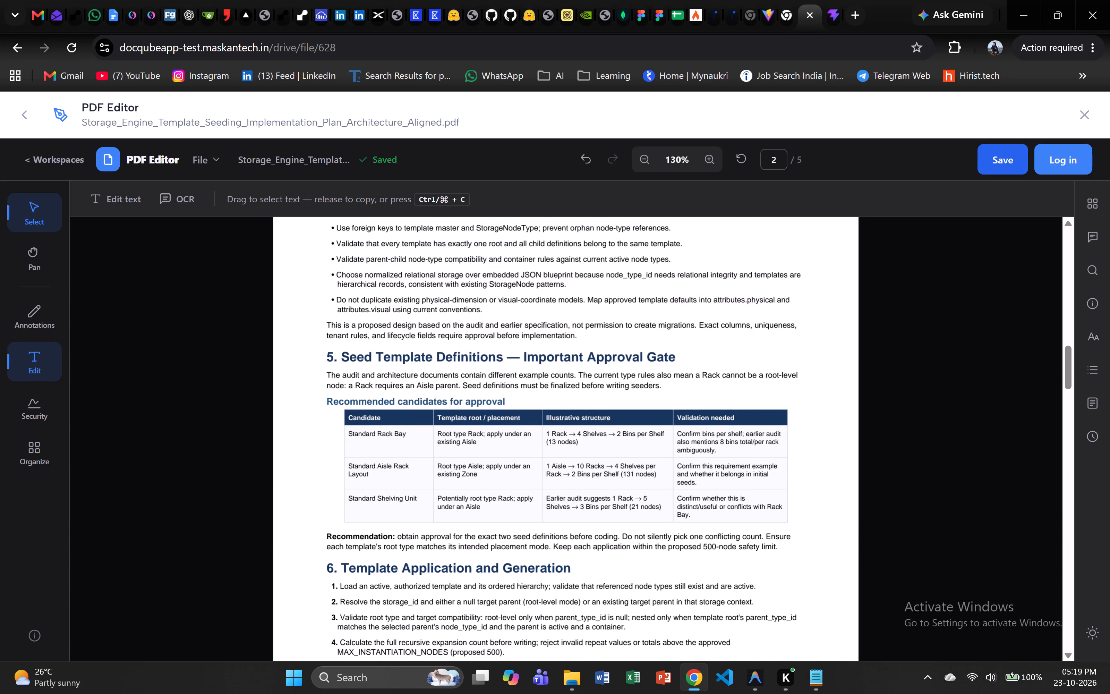
Try to place the text cursor in the section 5 and section 6 headings on page 2.
left_click(522, 359)
double_click(522, 359)
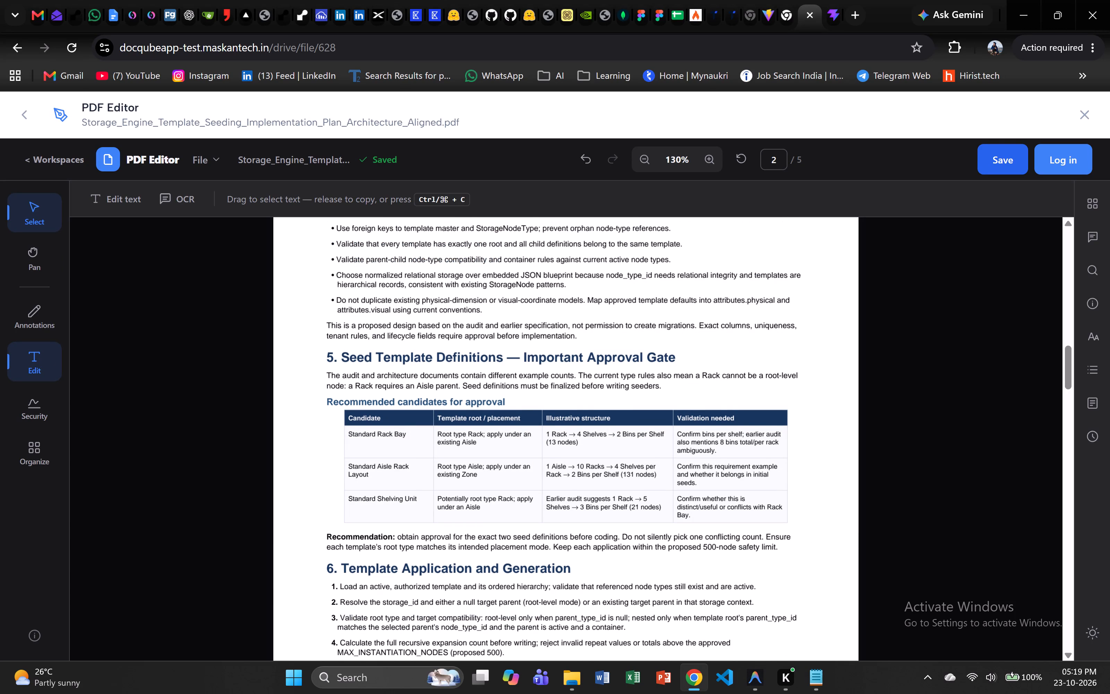
left_click(500, 567)
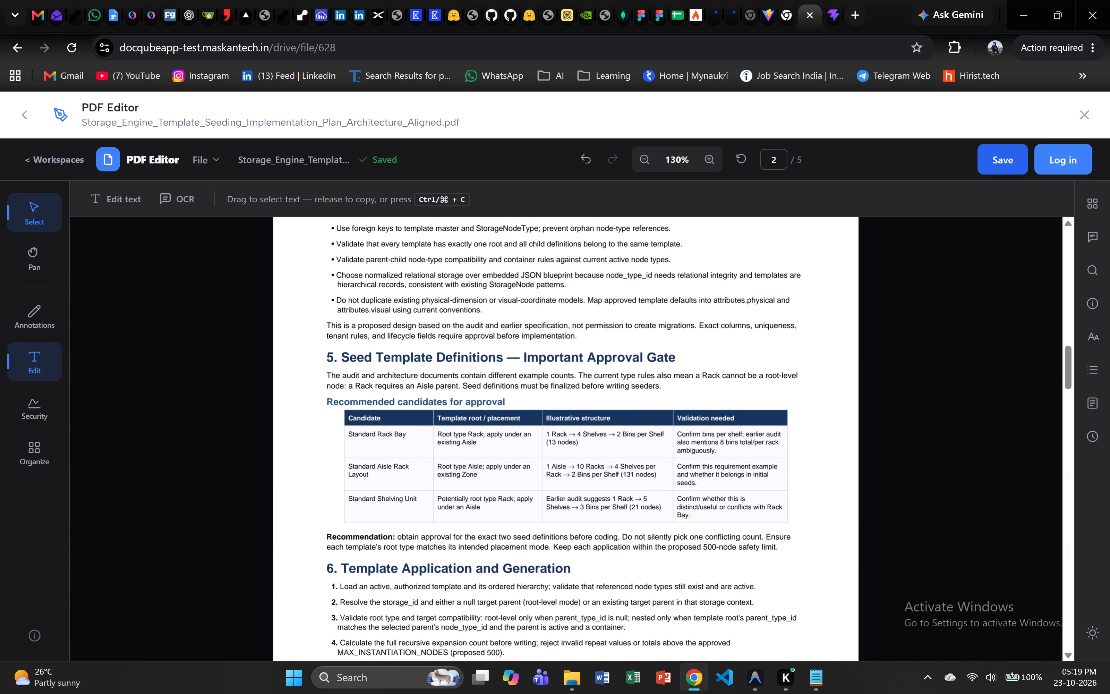
left_click(505, 567)
left_click(506, 567)
left_click(486, 569)
left_click(466, 575)
left_click(482, 568)
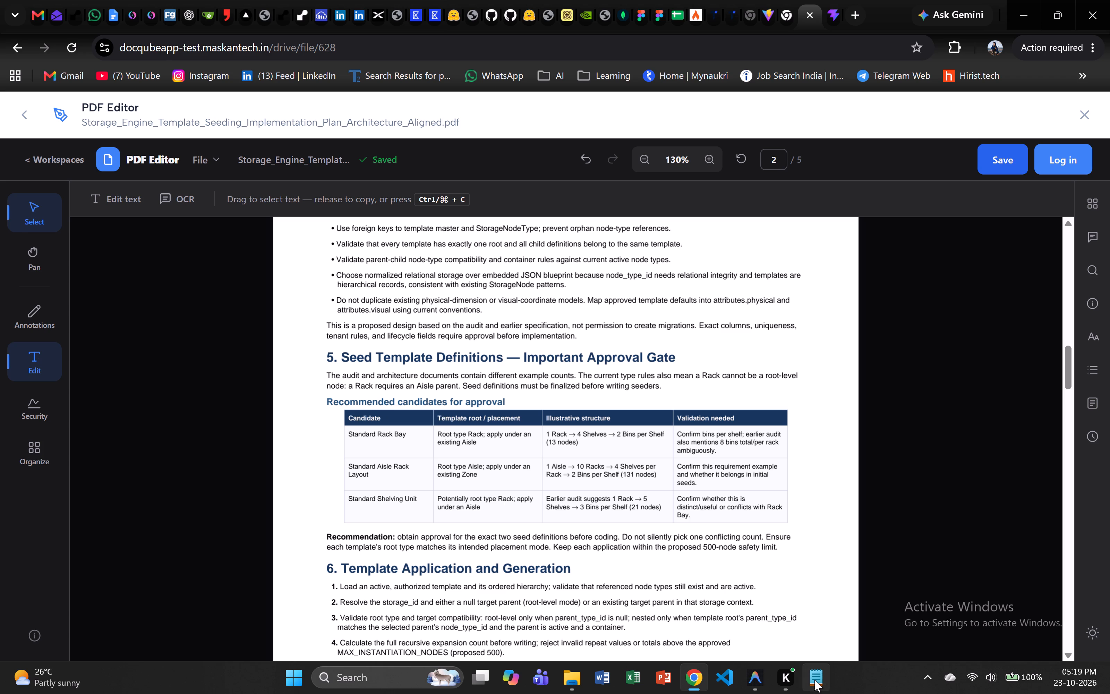
Switch to Notepad and start a fifth bug note below the existing four with "* Pointer is".
left_click(814, 680)
left_click(499, 168)
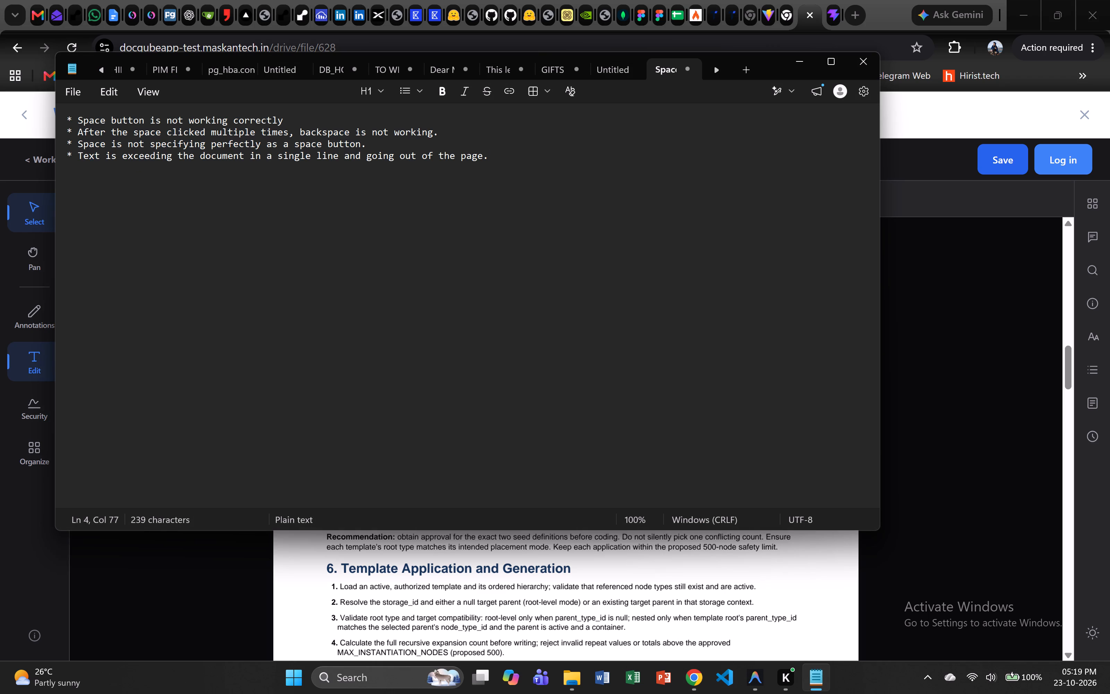
key("shift+Return")
type("*")
key("space")
type("Ponter is")
key("space")
key("Left")
key("Left")
key("Left")
key("Left")
key("Left")
key("Left")
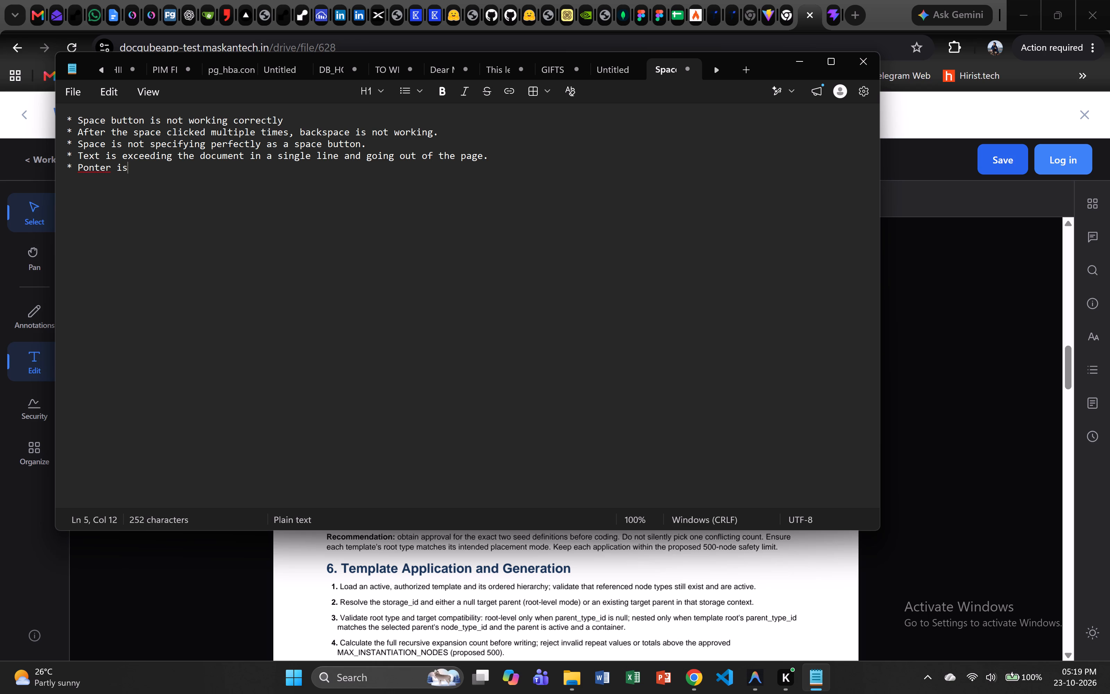
key("Left")
key("Left")
key("i")
key("End")
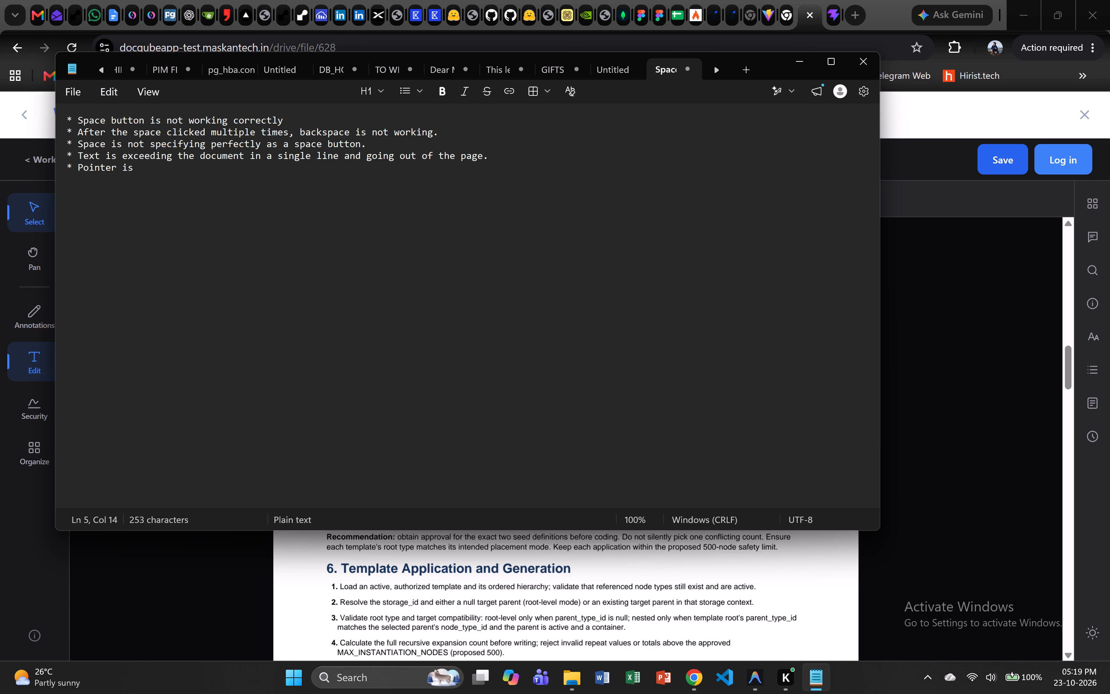
Continue the fifth bug note with "not getting selected wherever we are trying".
type("not getting")
key("space")
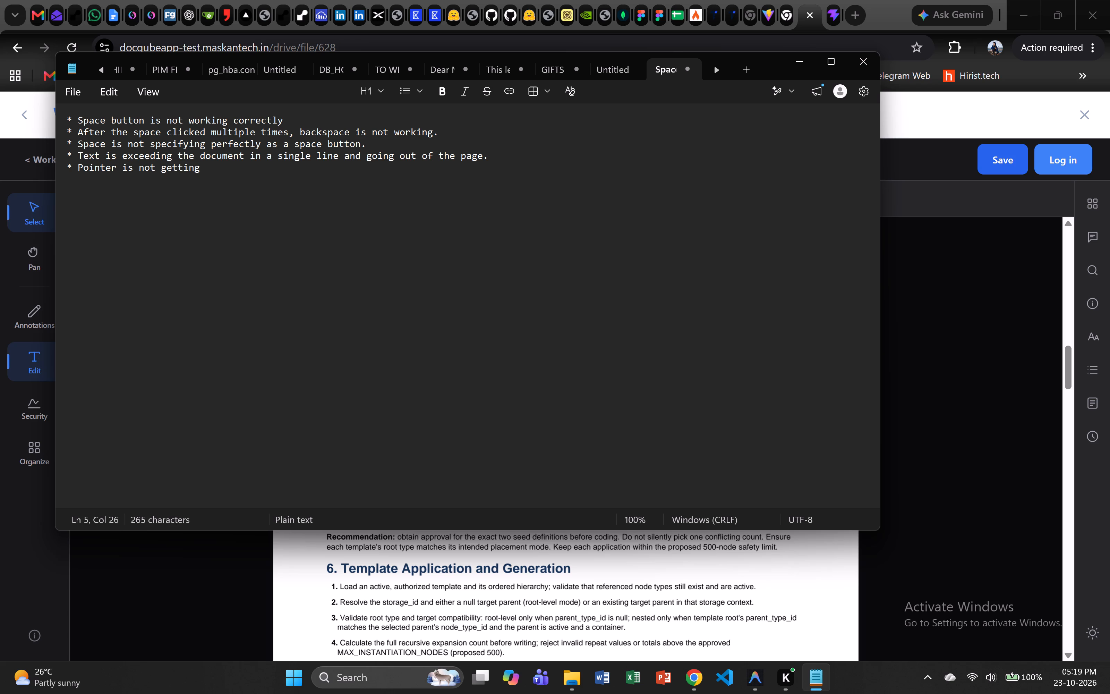
type("sele")
type("cted at")
key("space")
key("BackSpace")
key("BackSpace")
key("BackSpace")
type("wherev")
type("er")
key("space")
type("th")
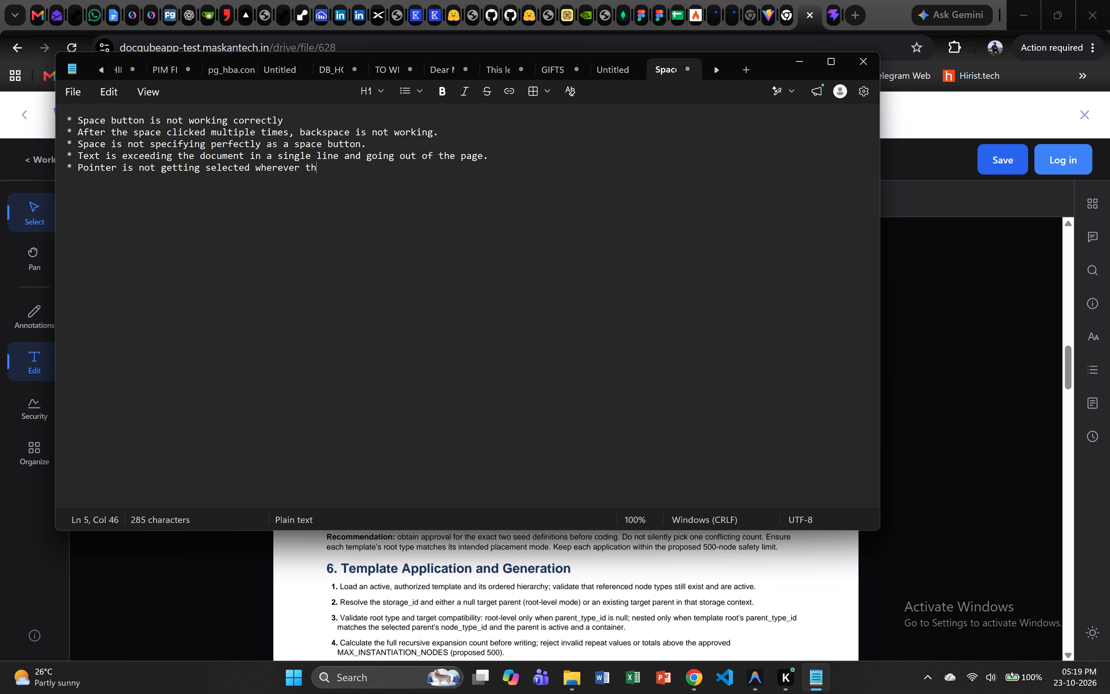
key("BackSpace")
key("BackSpace")
type("we")
key("space")
type("are")
key("space")
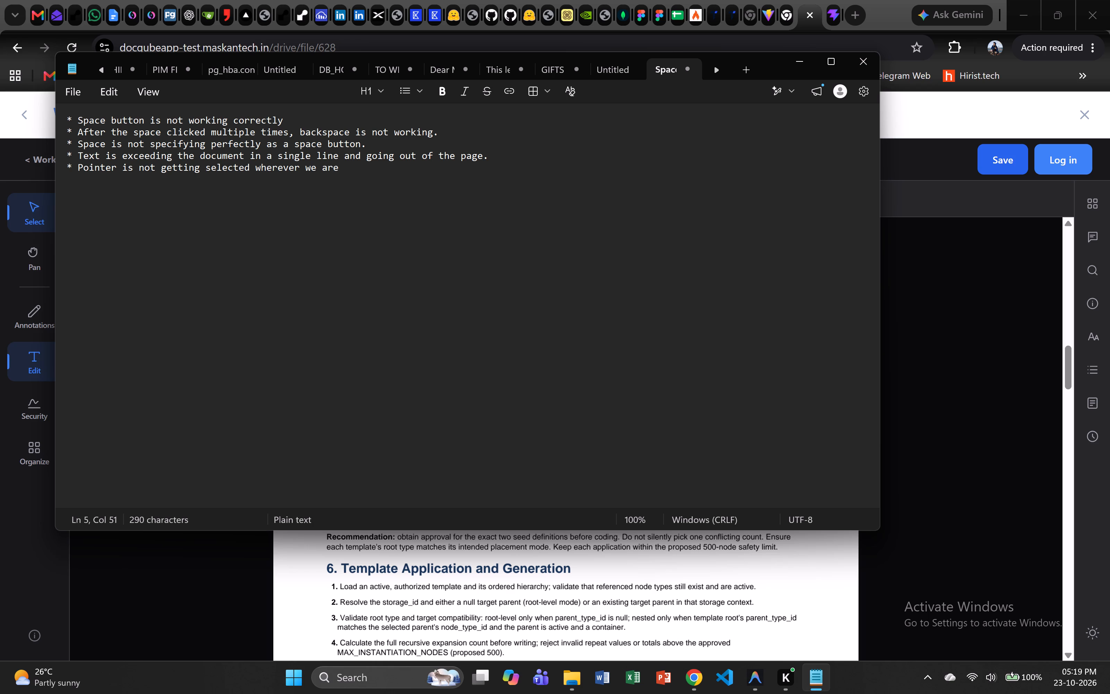
type("trying")
key("space")
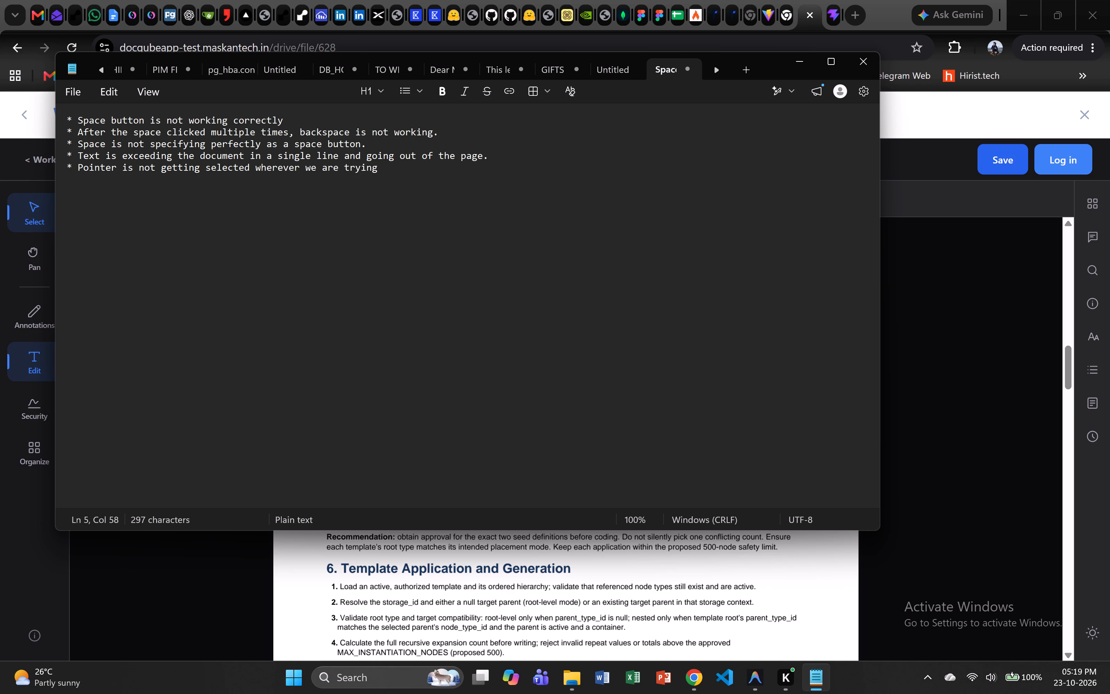
Complete the fifth bug note with "to edit in between the words easily.".
type("to edit the")
key("space")
key("BackSpace")
key("BackSpace")
key("BackSpace")
key("BackSpace")
type("in between te")
key("space")
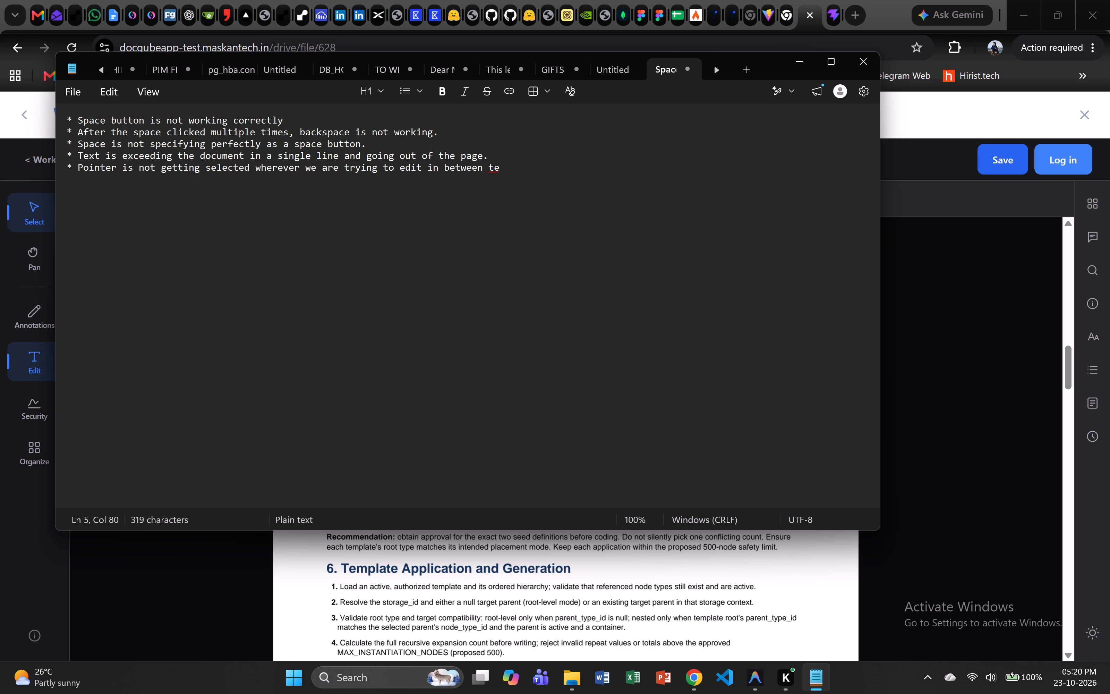
key("BackSpace")
key("BackSpace")
type("he")
key("space")
key("t")
key("BackSpace")
key("BackSpace")
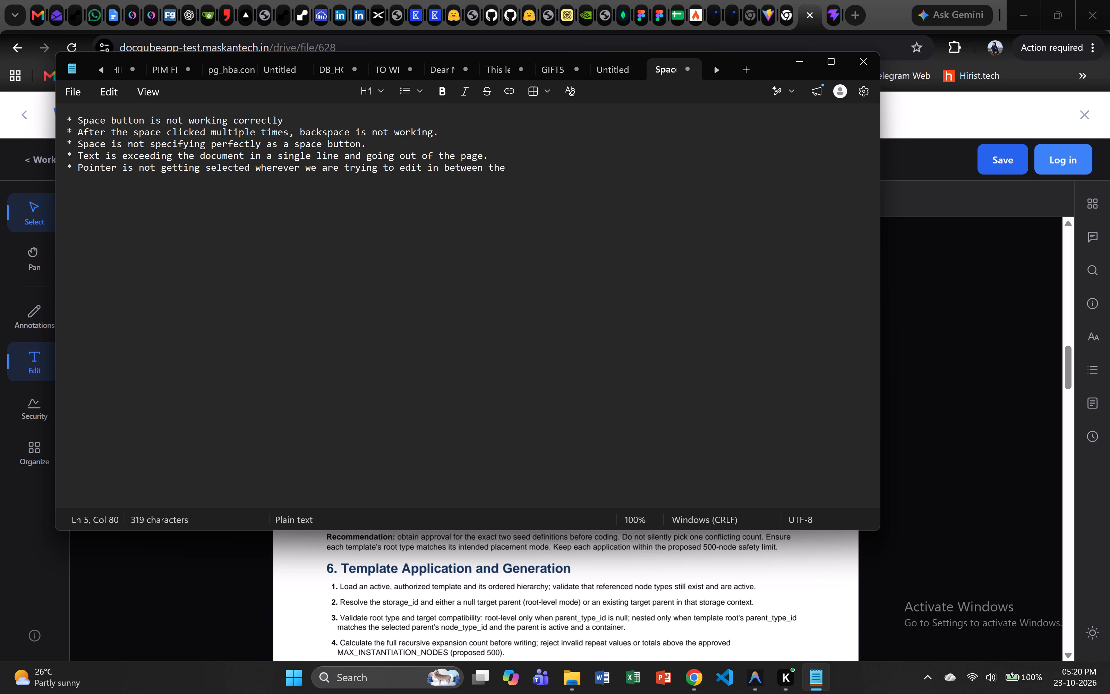
key("space")
type("w")
type("ord")
type("s easily")
key("period")
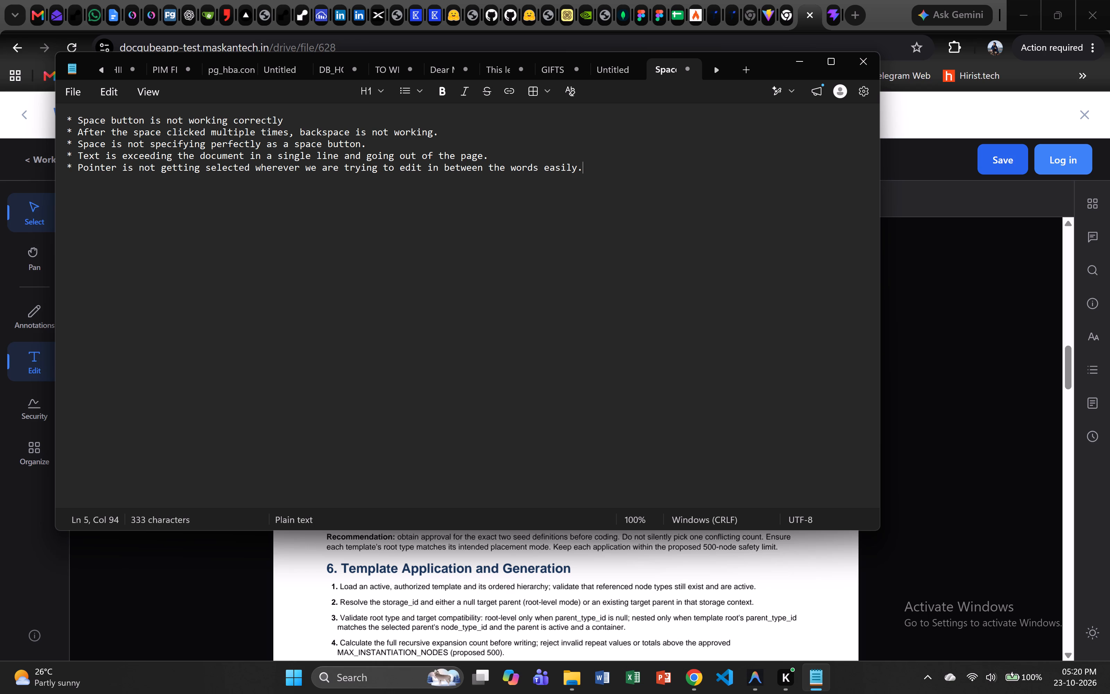
Return to the PDF editor in Chrome and try to place the cursor in the "7. Frontend Plan" heading on page 3.
left_click(804, 68)
scroll(792, 287, "down", 3)
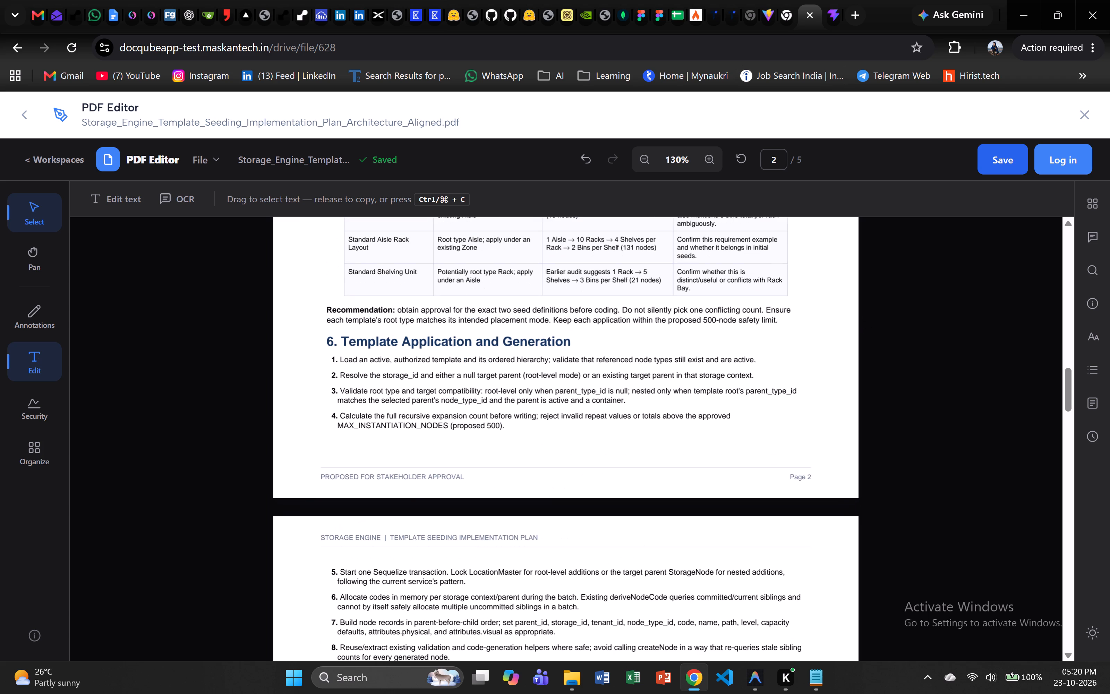
scroll(569, 409, "down", 1)
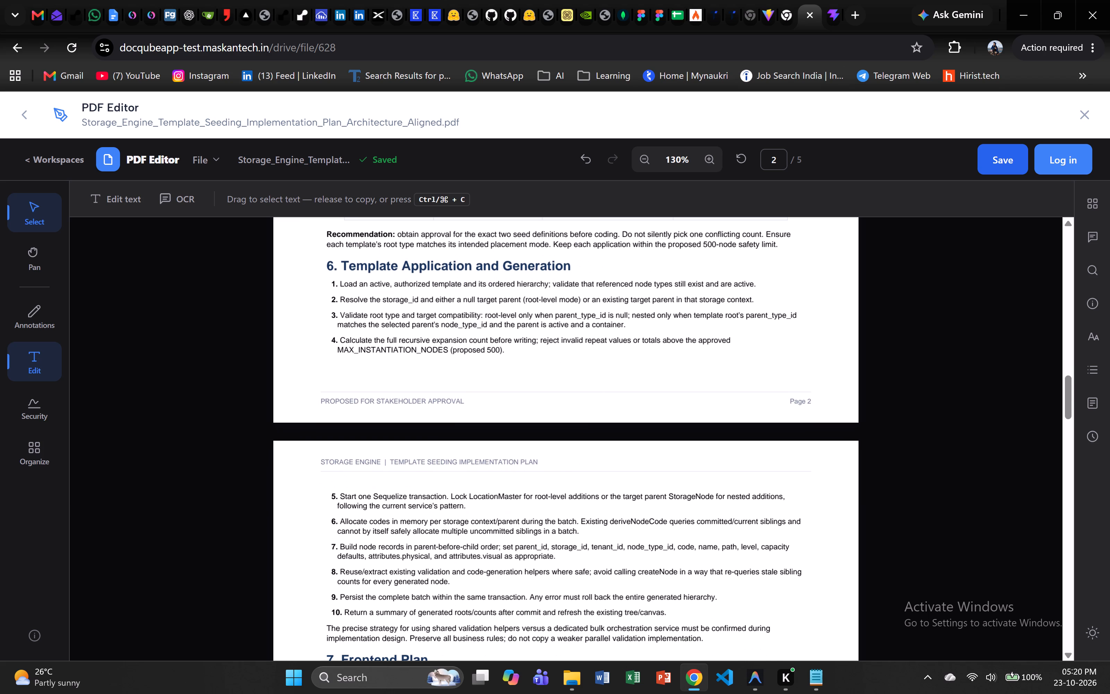
left_click(581, 382)
scroll(581, 382, "down", 3)
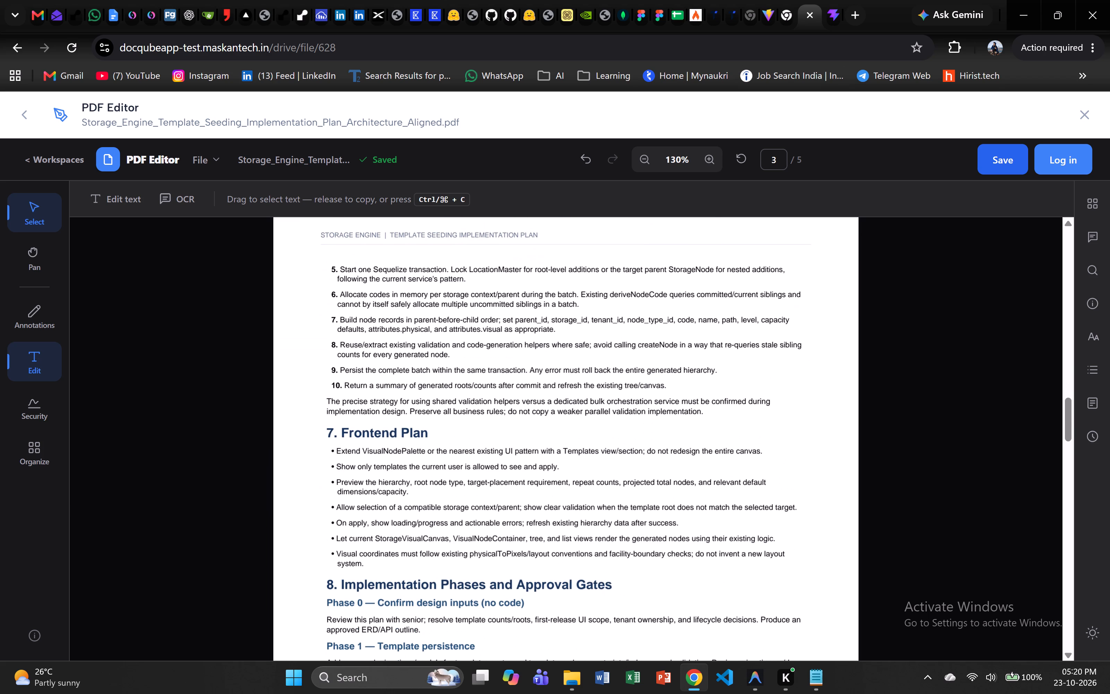
double_click(440, 432)
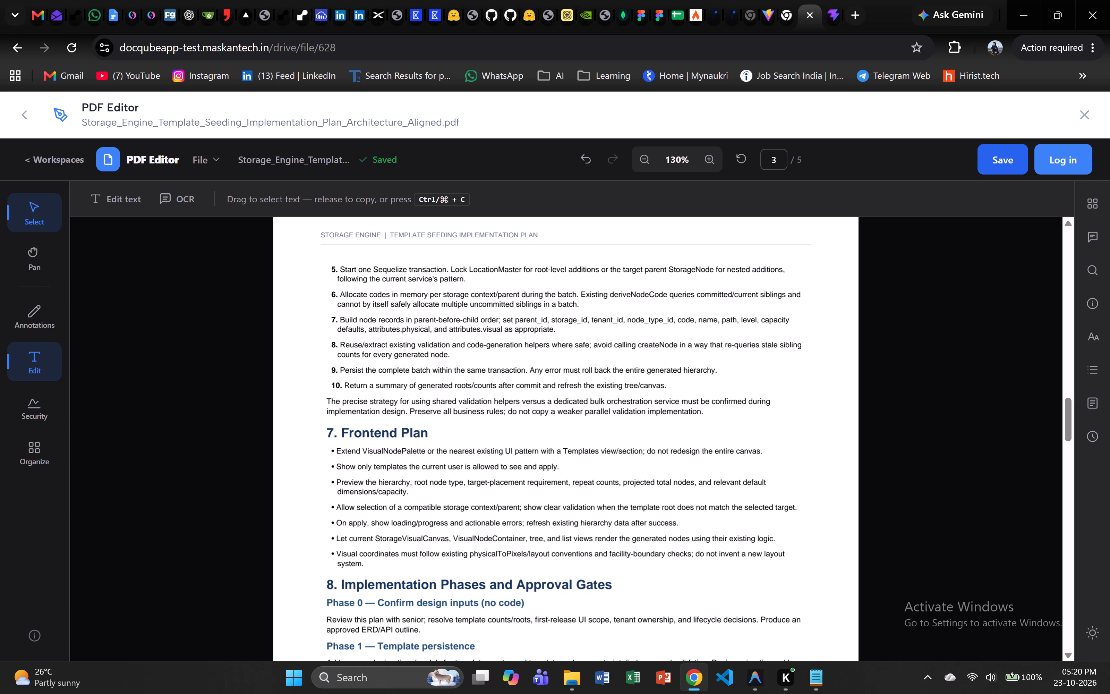
left_click(426, 437)
left_click(426, 437)
left_click(404, 433)
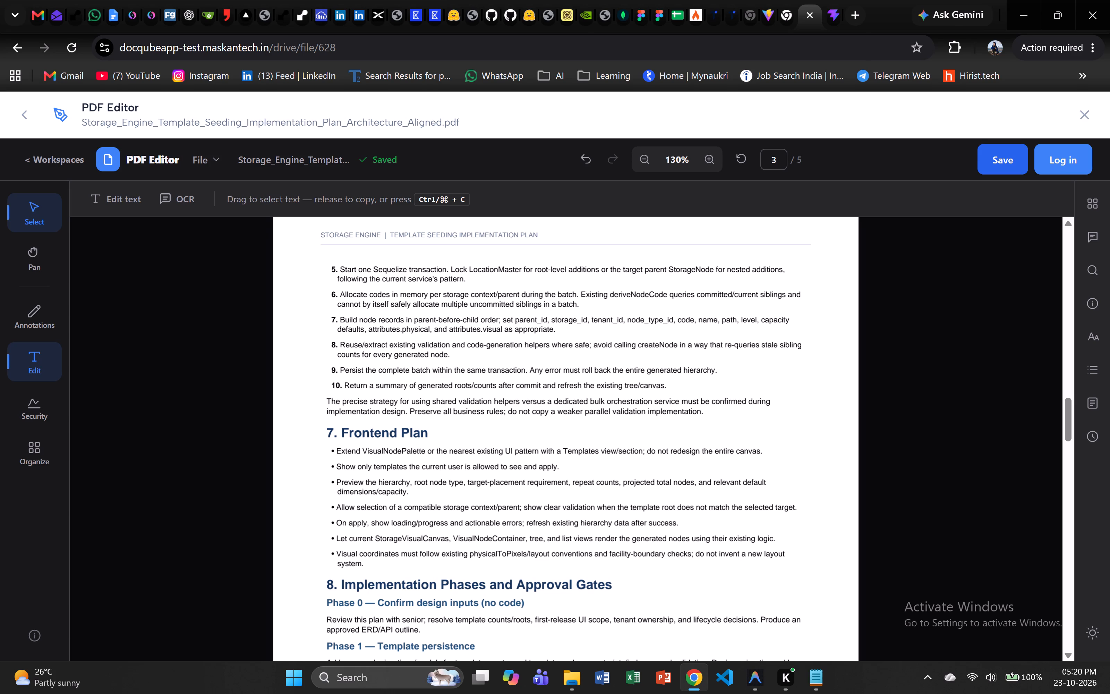
left_click(398, 434)
left_click(403, 433)
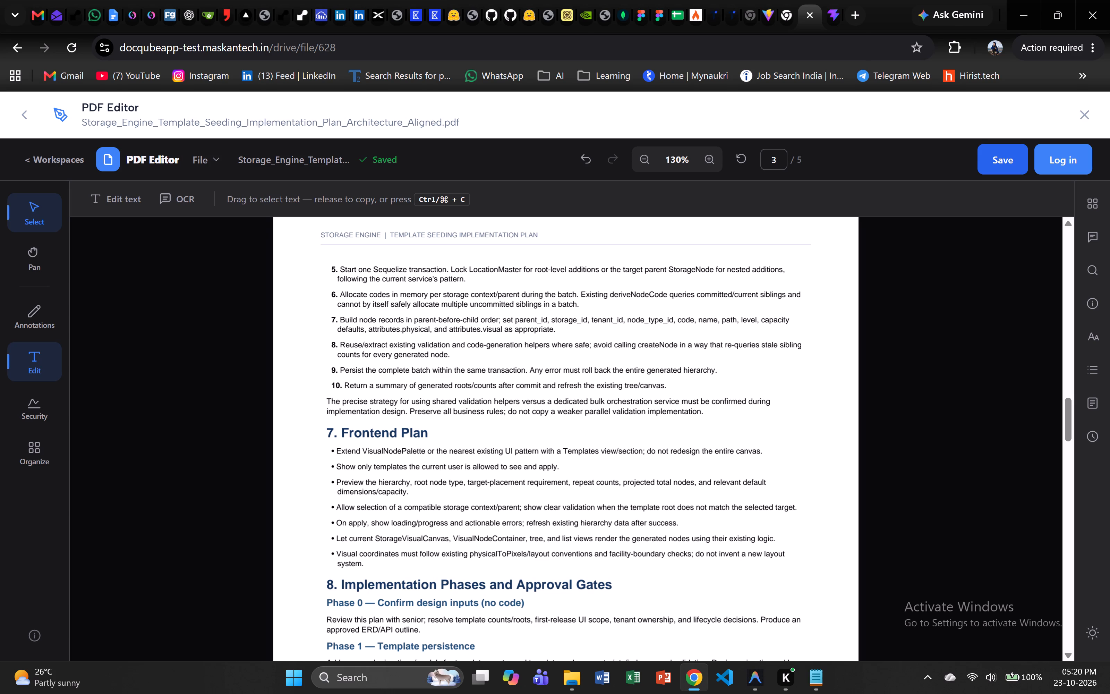
triple_click(403, 433)
left_click(403, 433)
left_click(403, 433)
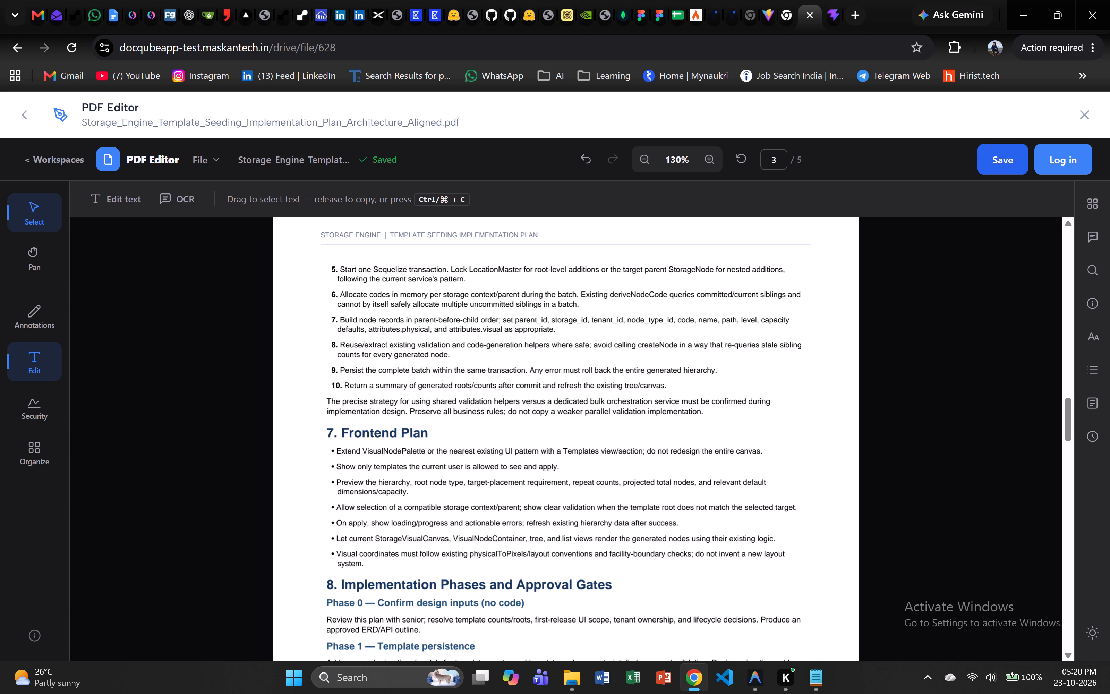
left_click(403, 433)
left_click(403, 433)
Insert "implementation" before "Plan" in the "7. Frontend Plan" heading, testing a line break after the new word and removing it.
left_click(31, 353)
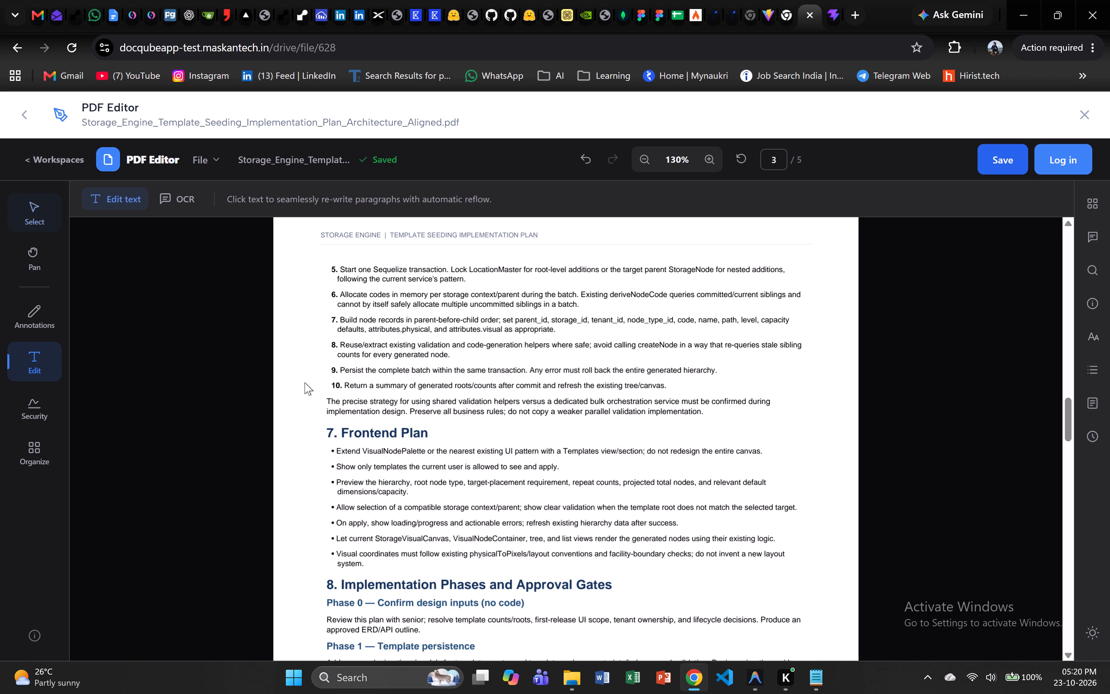
double_click(396, 433)
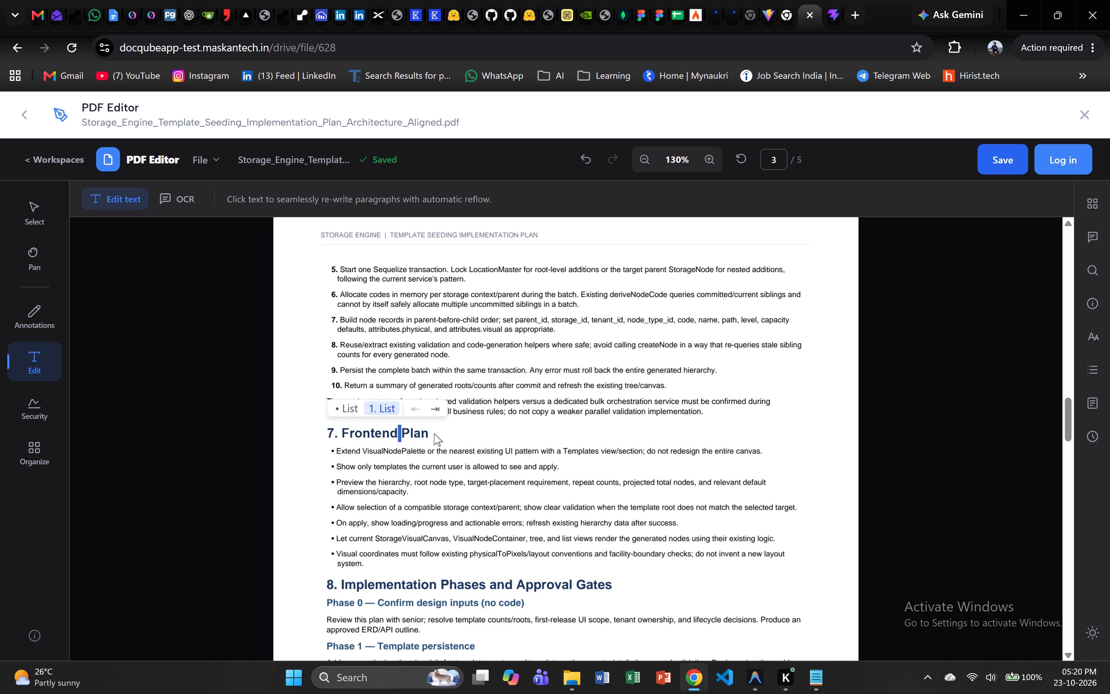
key("Right")
type("im")
type("ple")
type("mentation")
key("space")
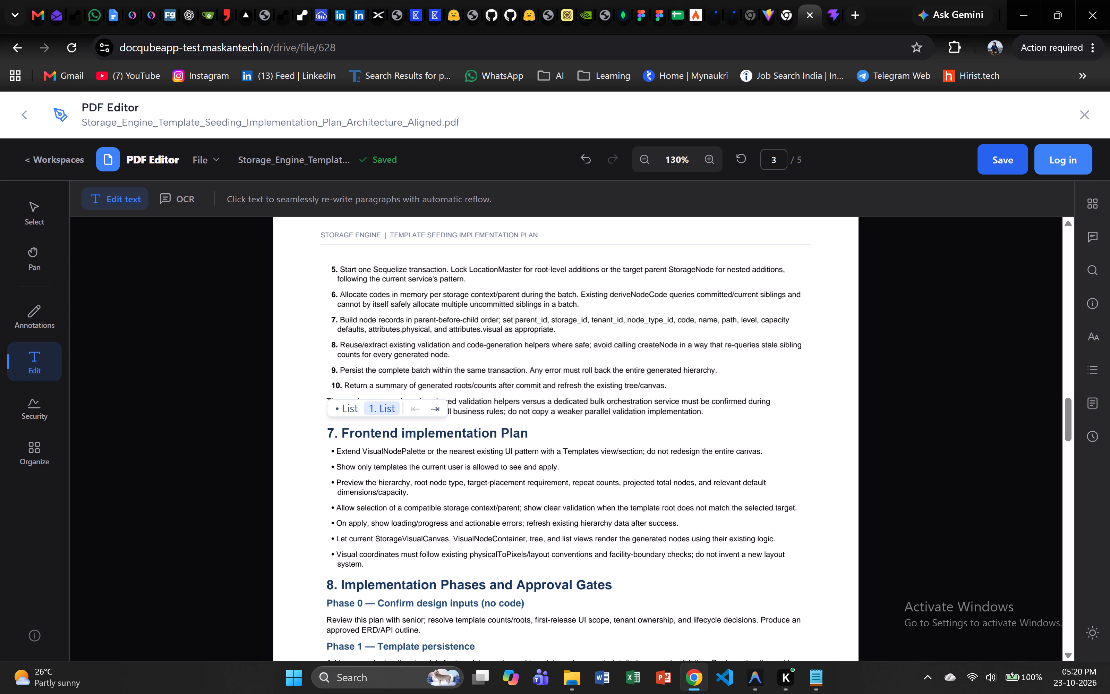
key("Return")
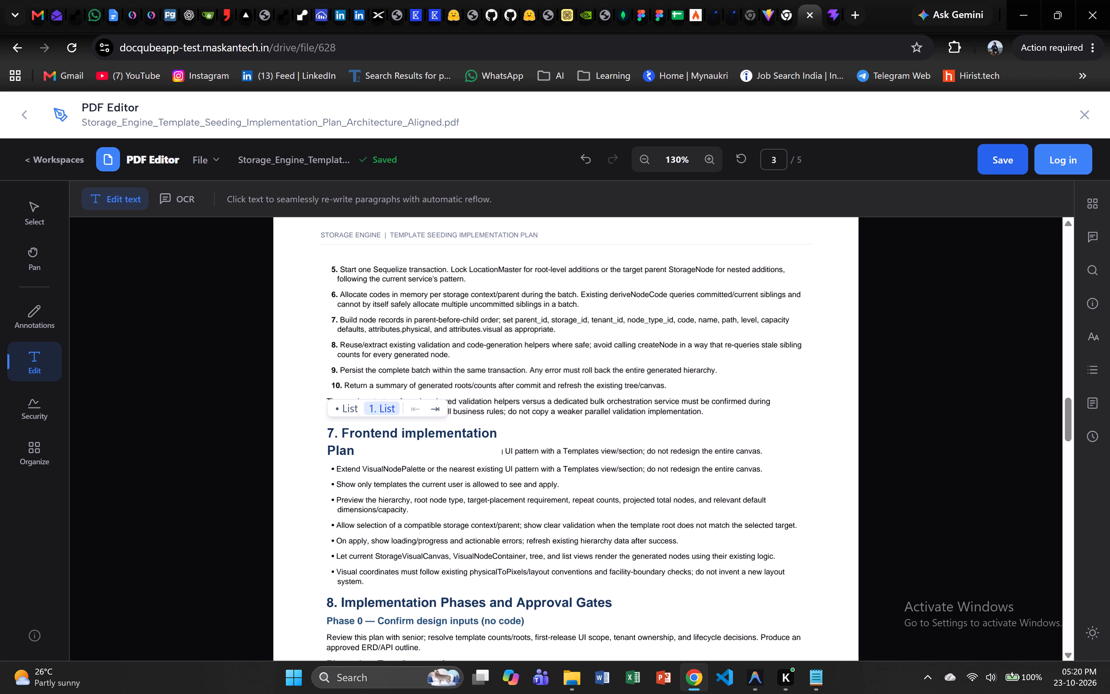
key("BackSpace")
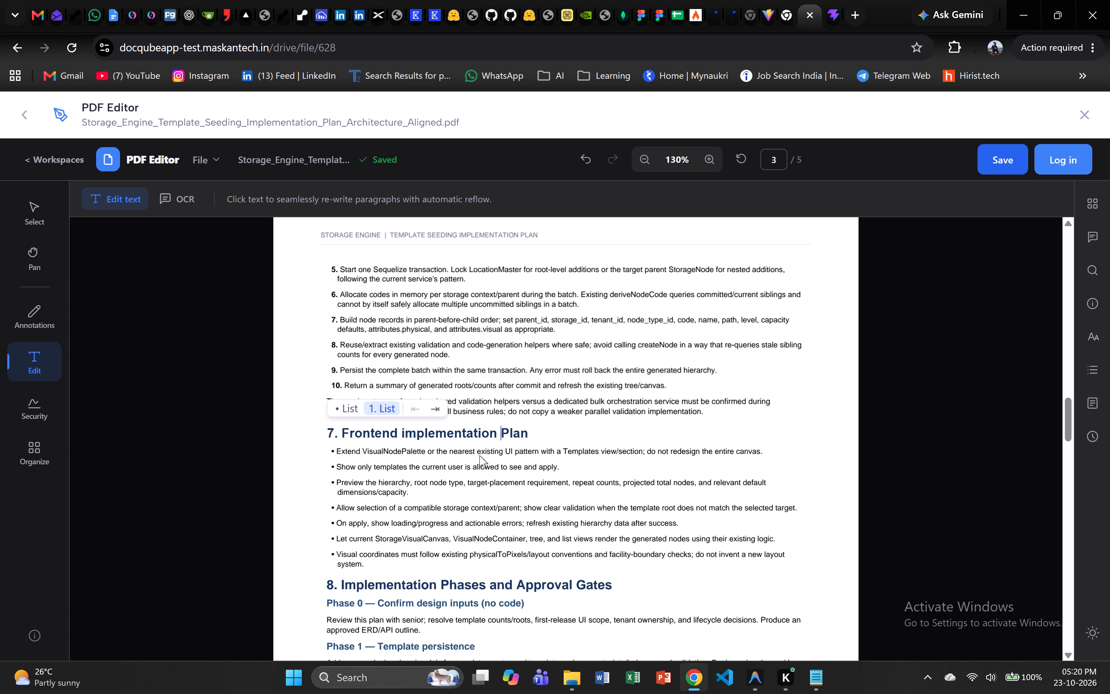
left_click(493, 455)
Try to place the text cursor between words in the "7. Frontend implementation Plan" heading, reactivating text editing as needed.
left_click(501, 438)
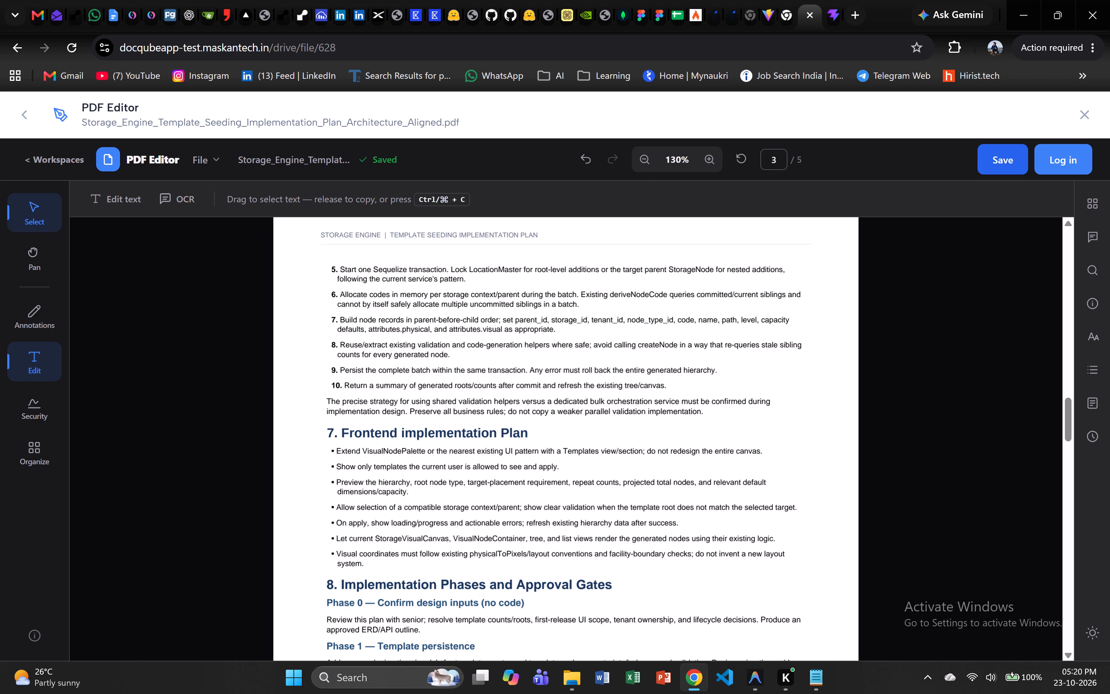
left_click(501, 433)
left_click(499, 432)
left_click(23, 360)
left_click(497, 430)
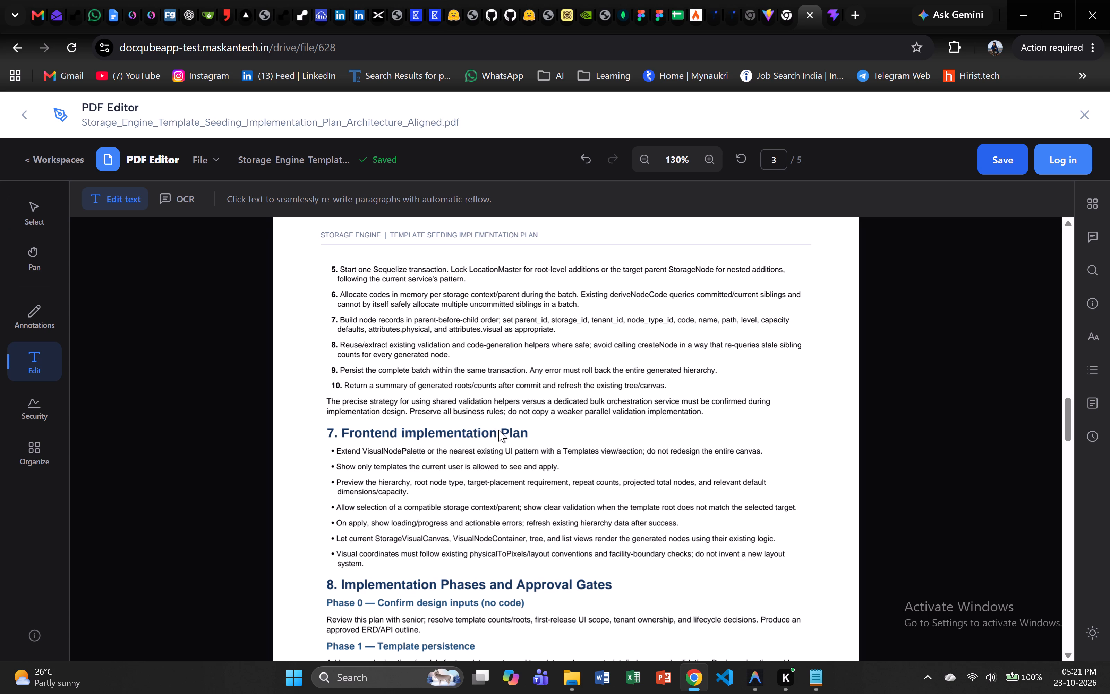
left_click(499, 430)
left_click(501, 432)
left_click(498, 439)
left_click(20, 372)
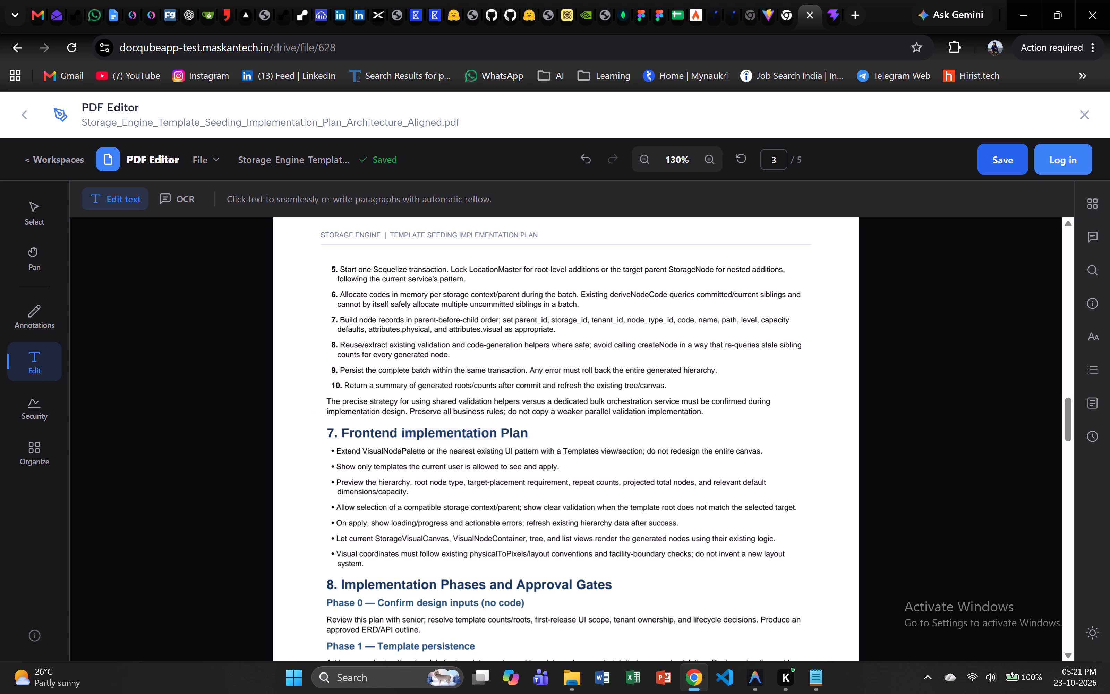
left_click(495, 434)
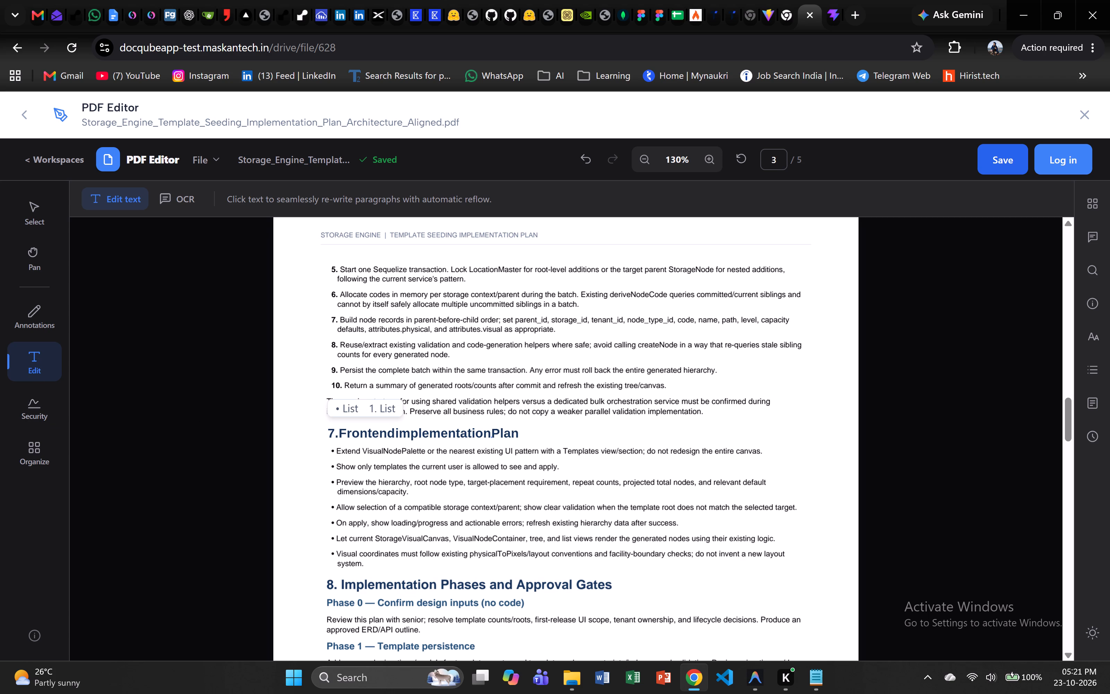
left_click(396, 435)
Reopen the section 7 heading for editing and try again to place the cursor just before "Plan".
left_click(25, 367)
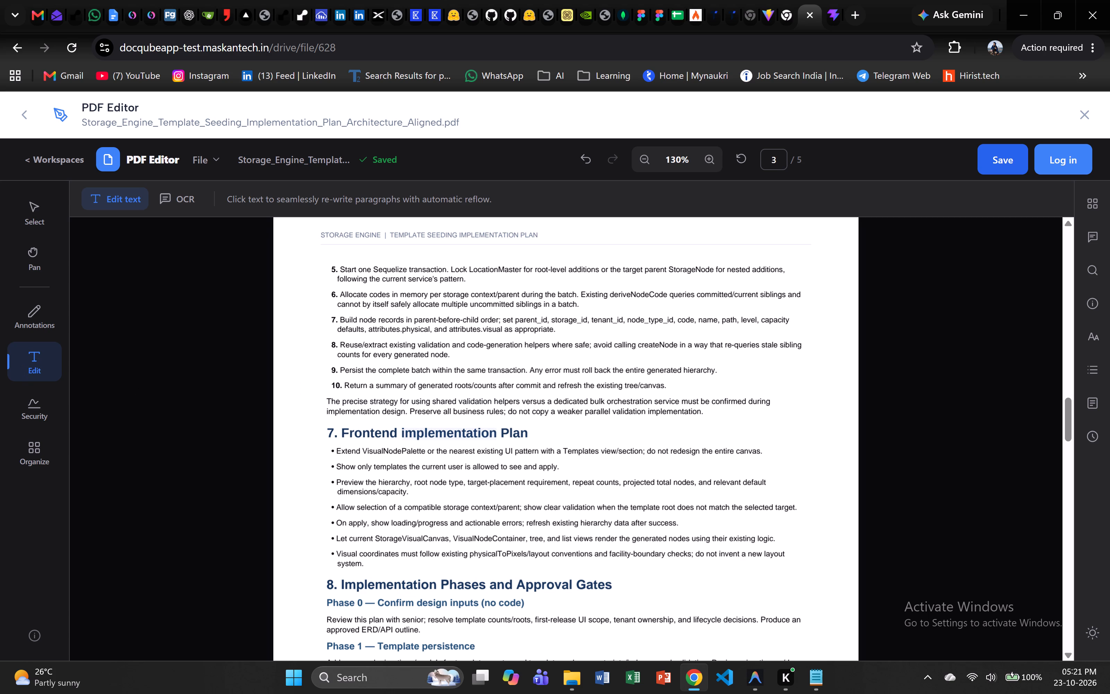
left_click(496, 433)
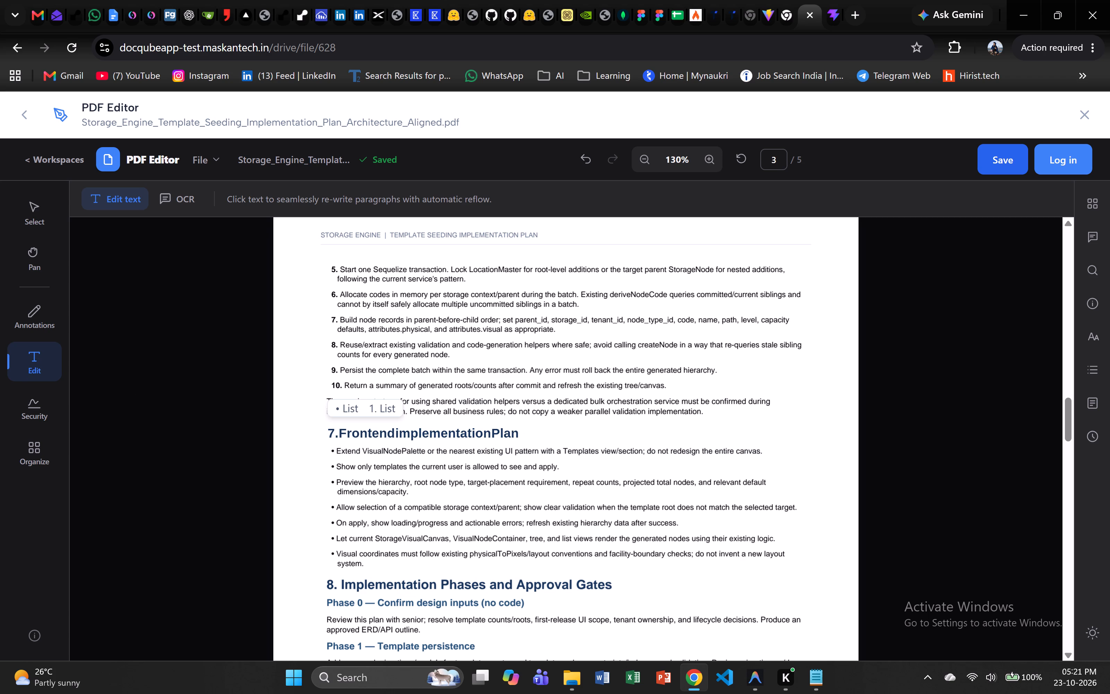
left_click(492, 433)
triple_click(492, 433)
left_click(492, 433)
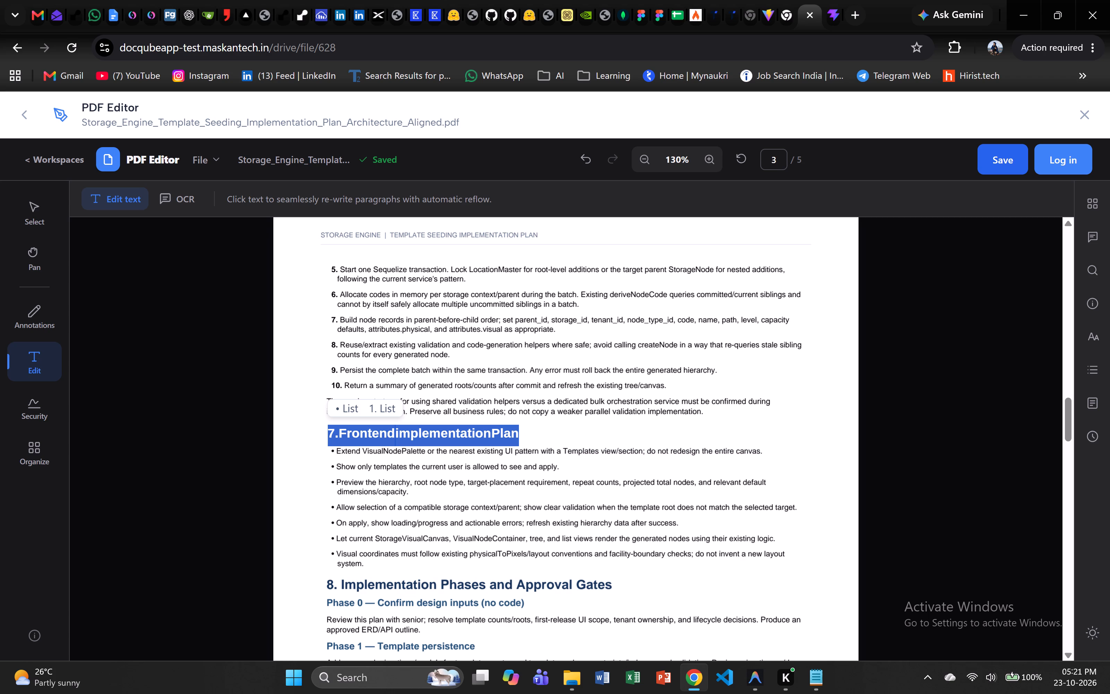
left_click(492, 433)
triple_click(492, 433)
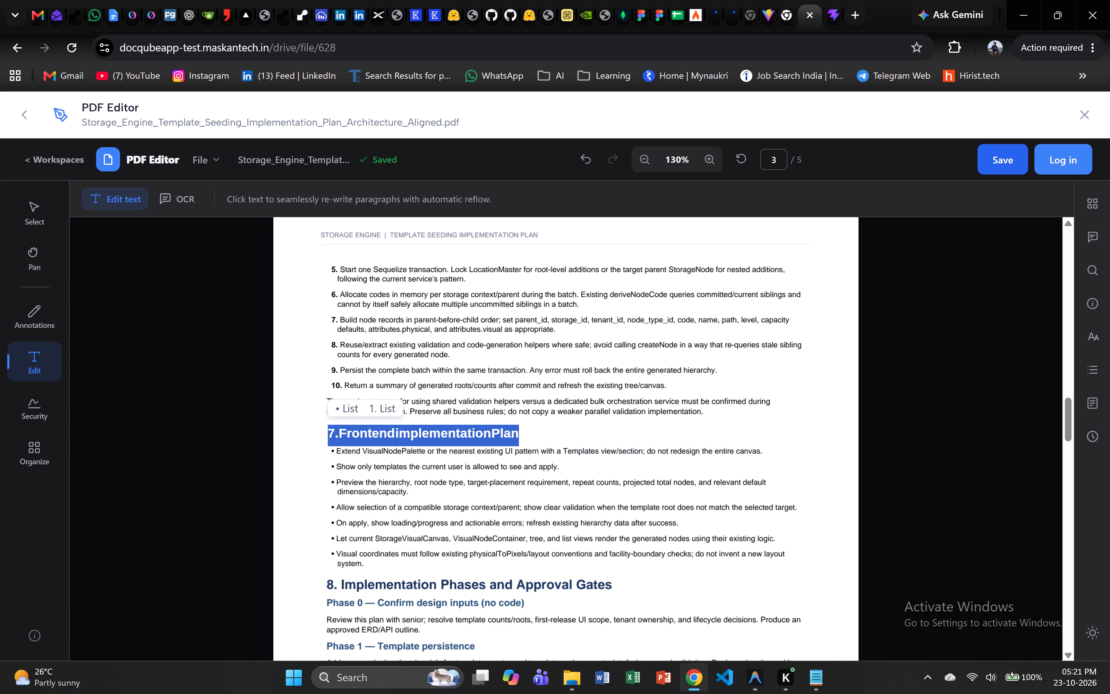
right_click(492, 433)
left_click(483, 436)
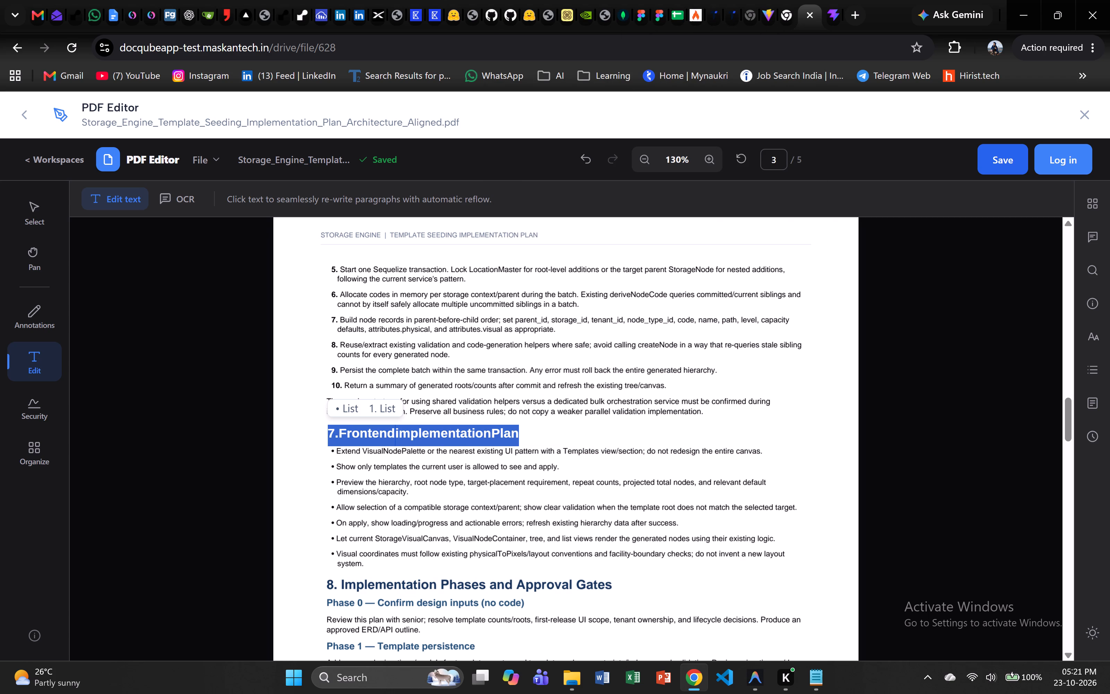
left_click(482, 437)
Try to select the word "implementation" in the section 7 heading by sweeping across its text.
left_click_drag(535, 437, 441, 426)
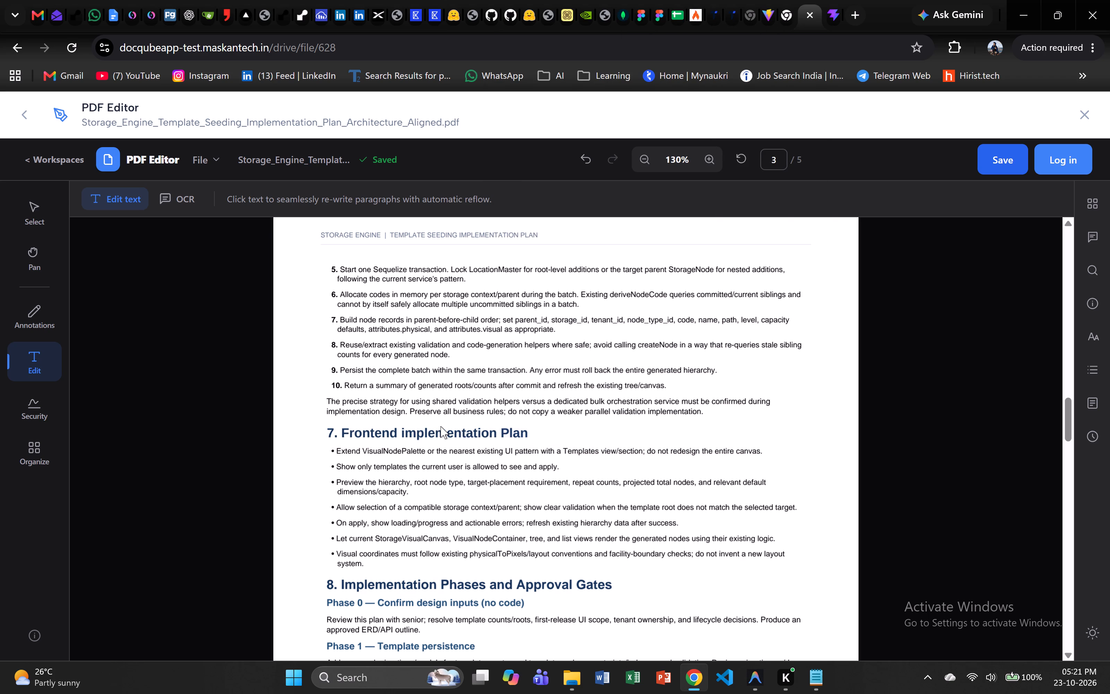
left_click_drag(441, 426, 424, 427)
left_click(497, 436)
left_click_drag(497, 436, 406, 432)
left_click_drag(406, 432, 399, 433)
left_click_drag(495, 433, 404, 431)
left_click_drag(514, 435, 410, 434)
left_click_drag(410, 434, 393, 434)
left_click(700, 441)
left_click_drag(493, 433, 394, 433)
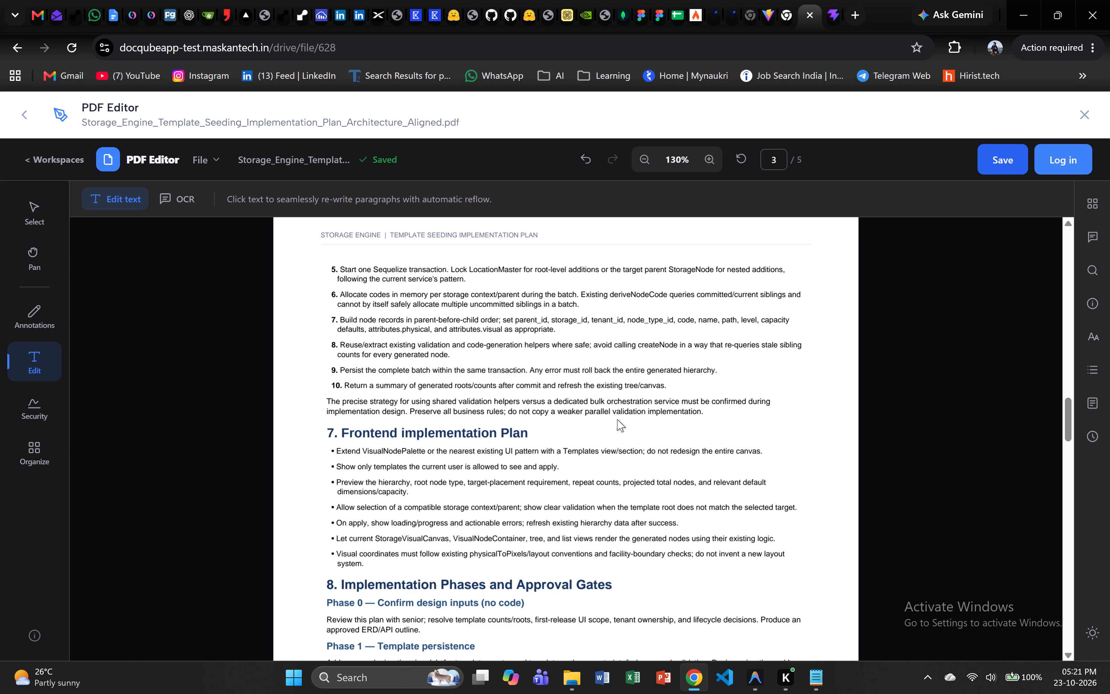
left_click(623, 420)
Delete the word "implementation" from the section 7 heading.
scroll(524, 499, "up", 1)
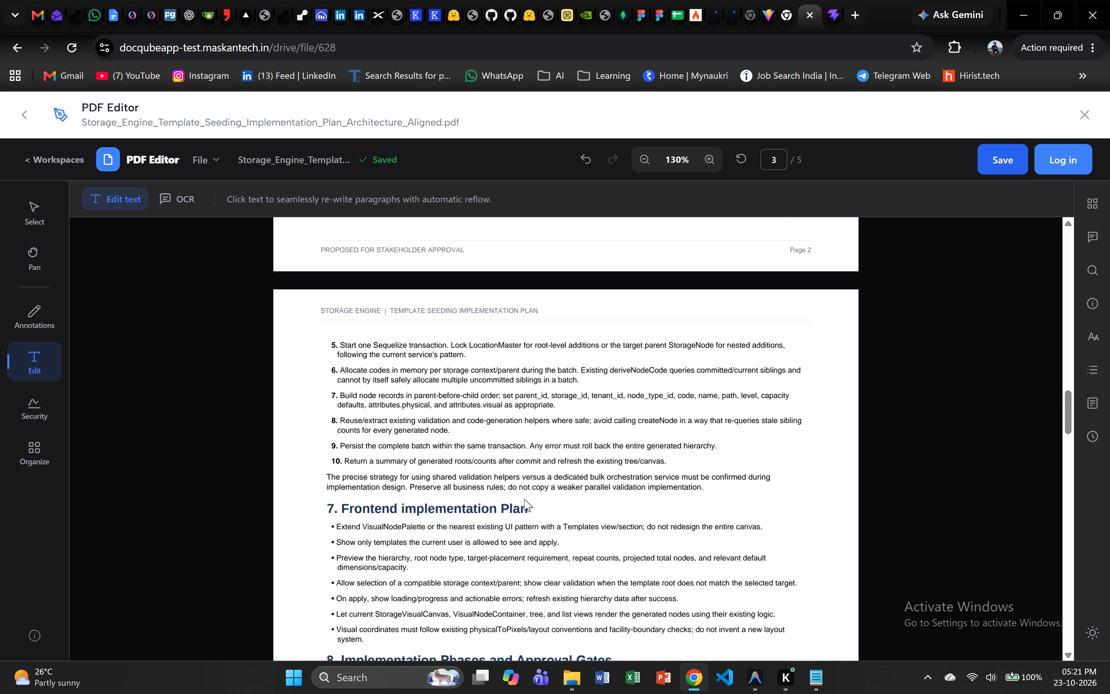
left_click(494, 508)
left_click(495, 508)
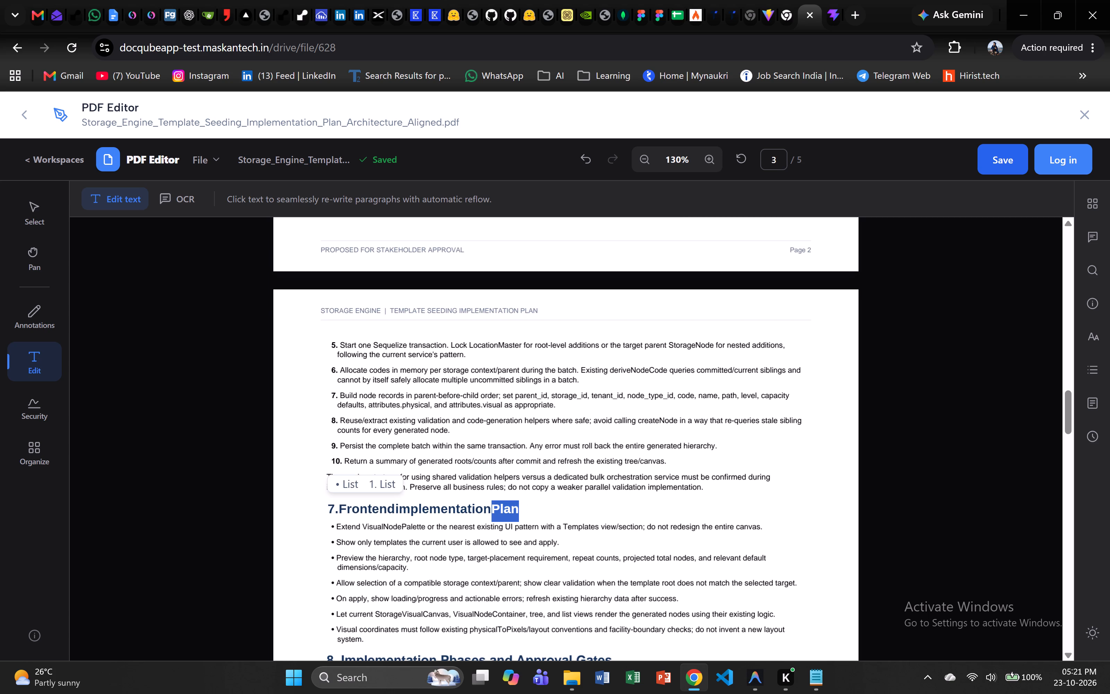
left_click(495, 508)
left_click(446, 514)
left_click(446, 514)
triple_click(395, 509)
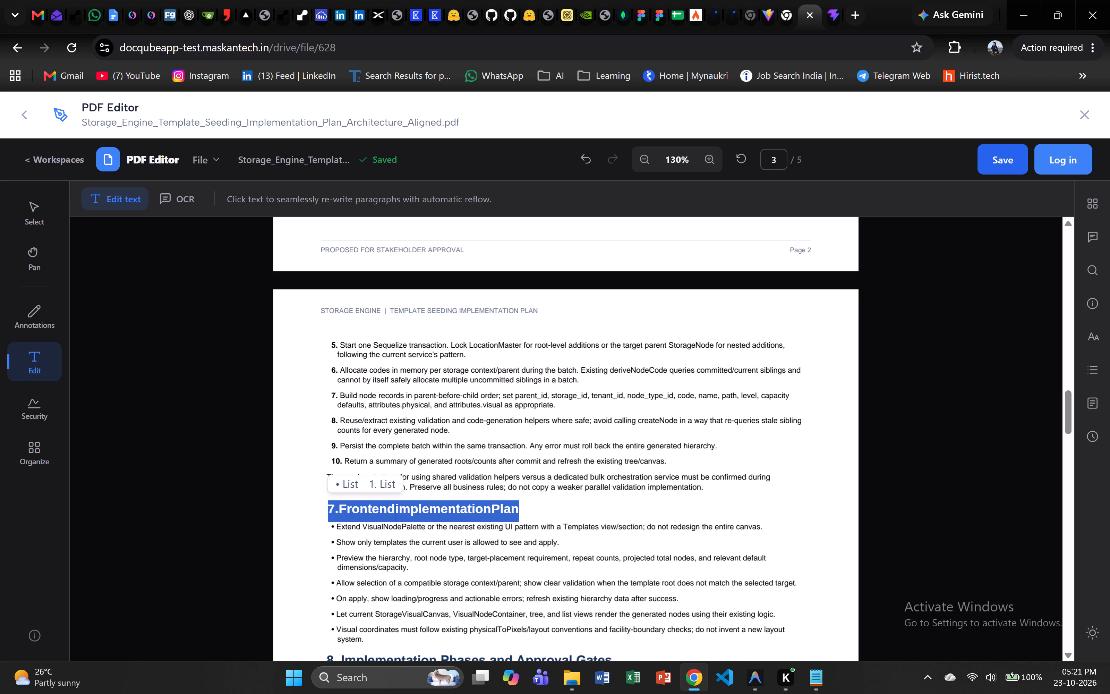
double_click(395, 509)
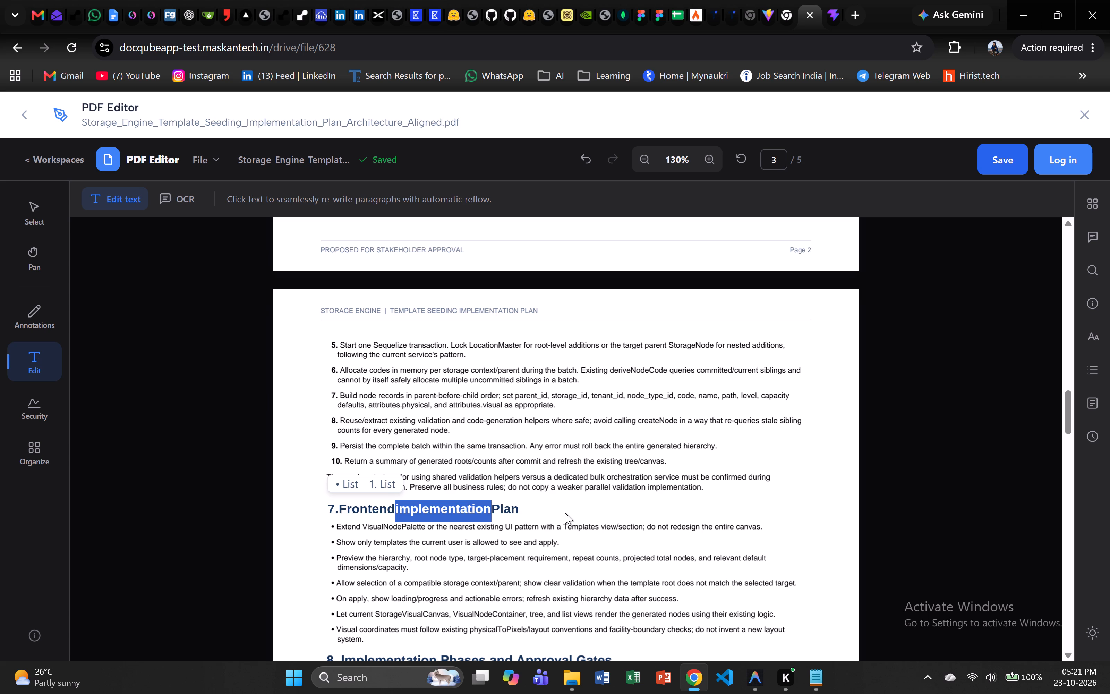
key("BackSpace")
Insert twelve spaces between "Frontend" and "Plan" in the section 7 heading and finish the edit.
key("space")
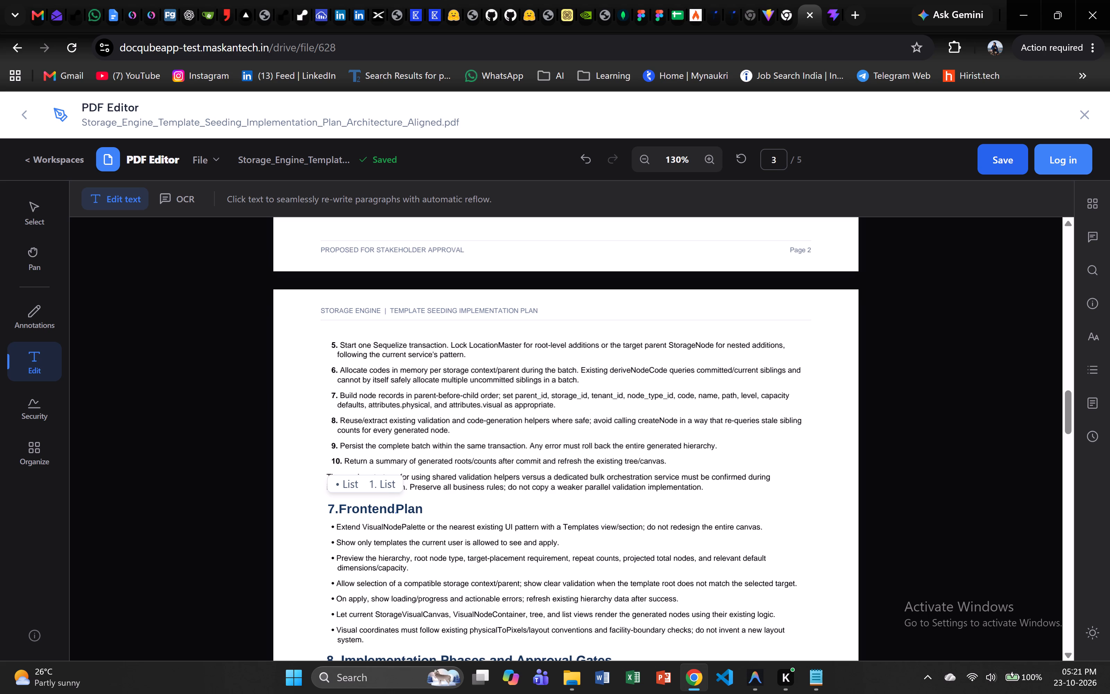
key("space")
key("space")
key("space")
key("space")
key("space")
key("space")
key("space")
key("space")
key("space")
key("space")
key("space")
left_click(629, 510)
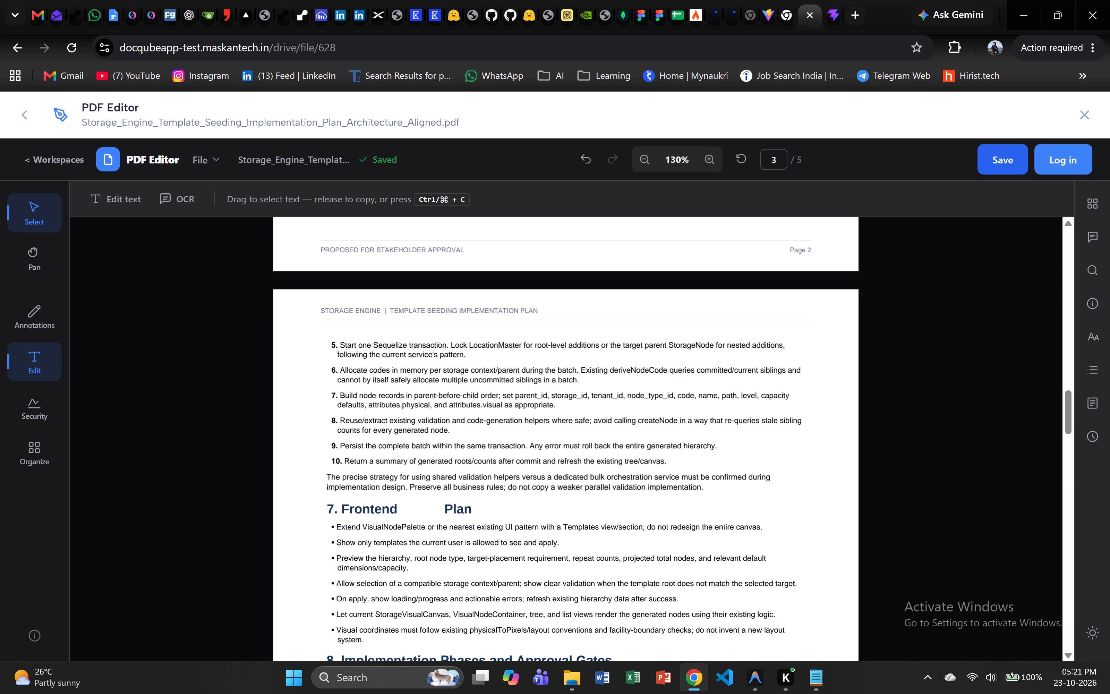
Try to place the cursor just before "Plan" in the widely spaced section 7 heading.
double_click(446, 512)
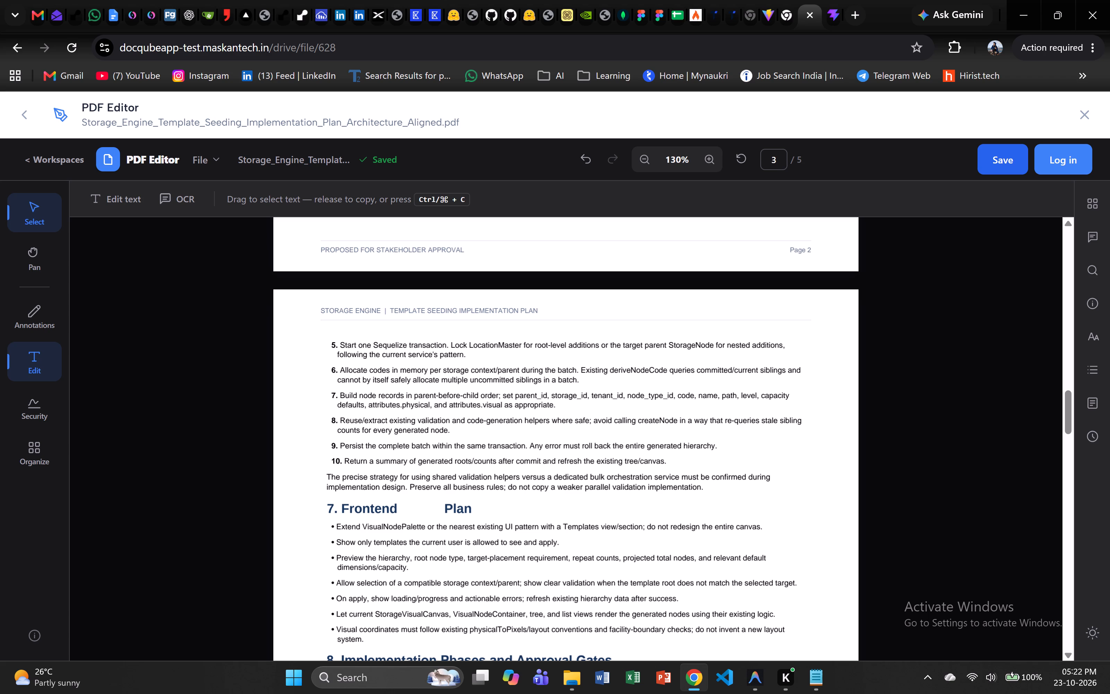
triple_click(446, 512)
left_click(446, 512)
Undo the recent edits to the section 7 heading.
key("ctrl+z")
key("ctrl+z")
key("ctrl+z")
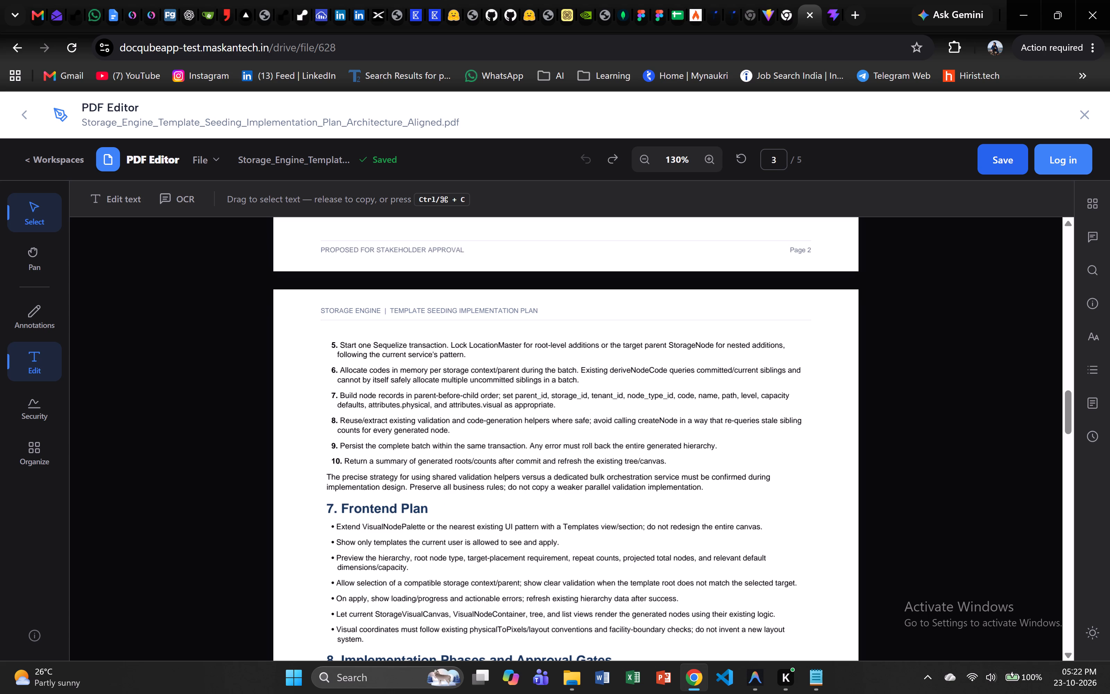
Examine sections 5 to 7 on pages 2 and 3 to check what the undo affected.
left_click(591, 507)
scroll(591, 507, "down", 2)
scroll(591, 507, "up", 6)
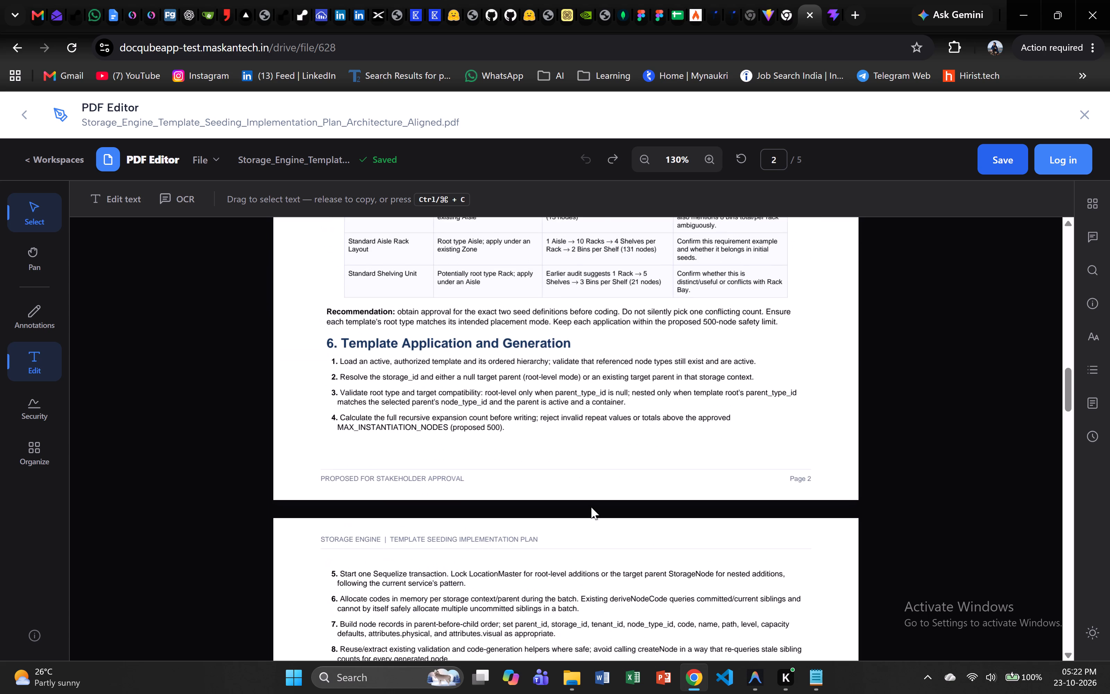
scroll(591, 507, "up", 2)
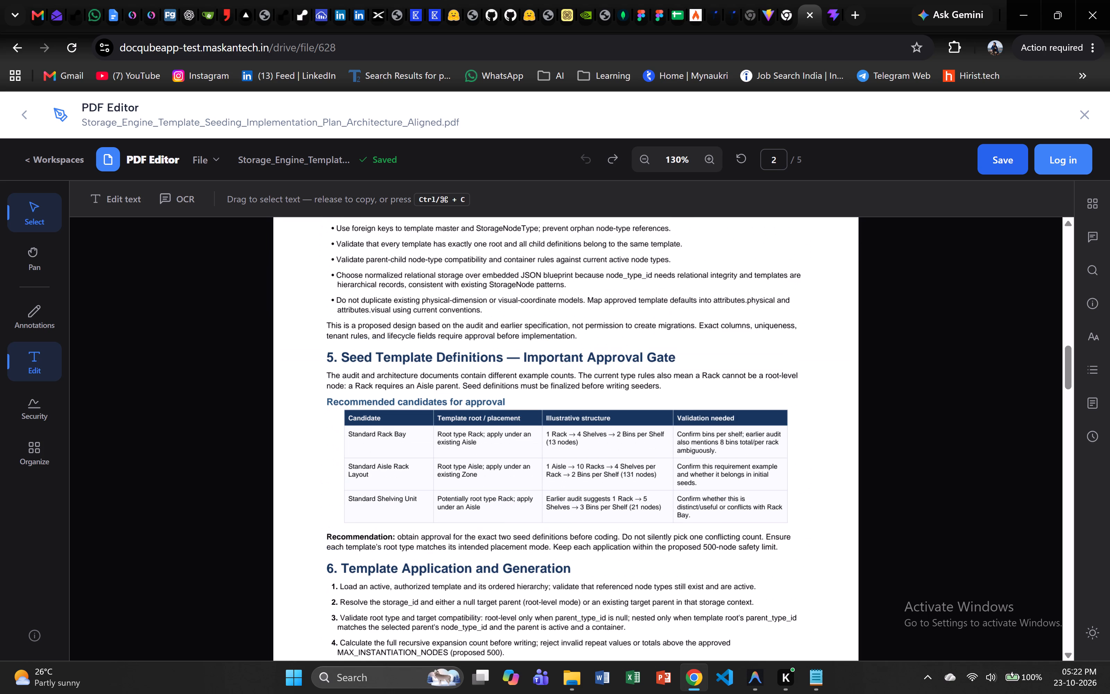
scroll(591, 507, "down", 2)
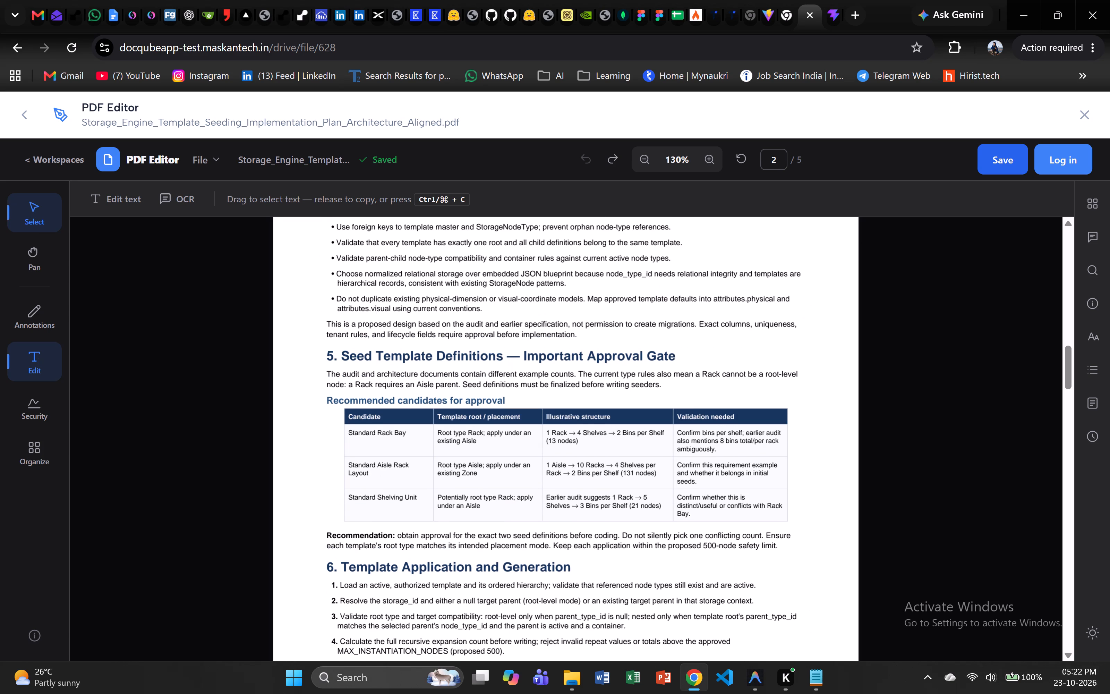
scroll(591, 507, "down", 2)
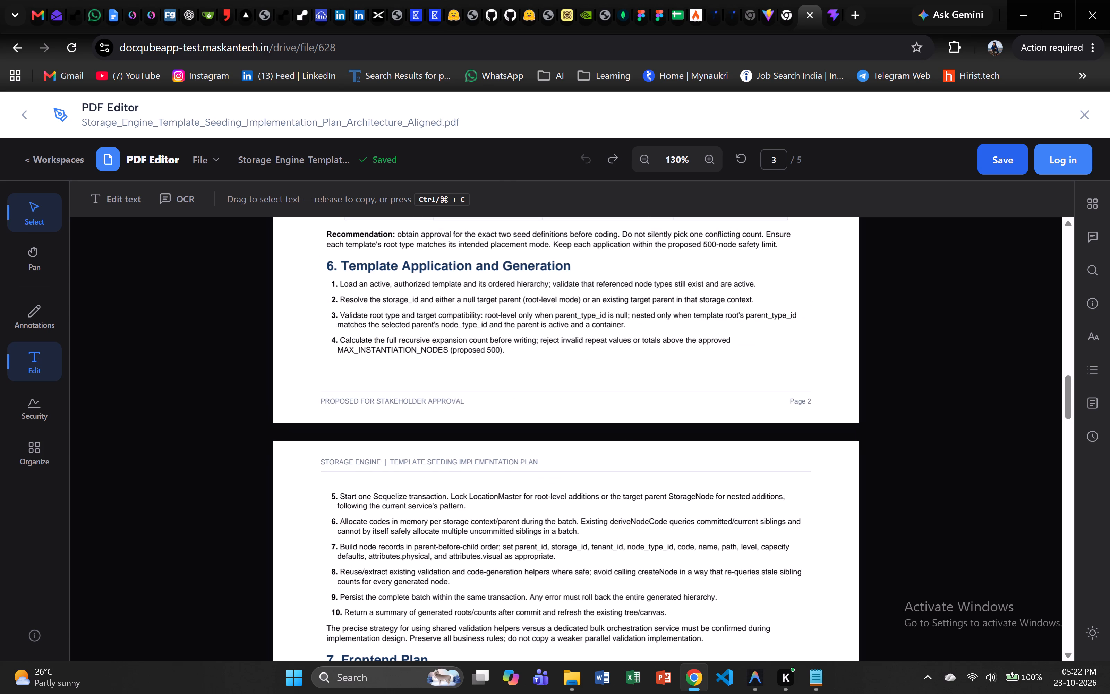
In Notepad, add the bullet "* After multiple edits when try to use ctrl+z it is undoing everything and not one" to the bug list.
left_click(811, 665)
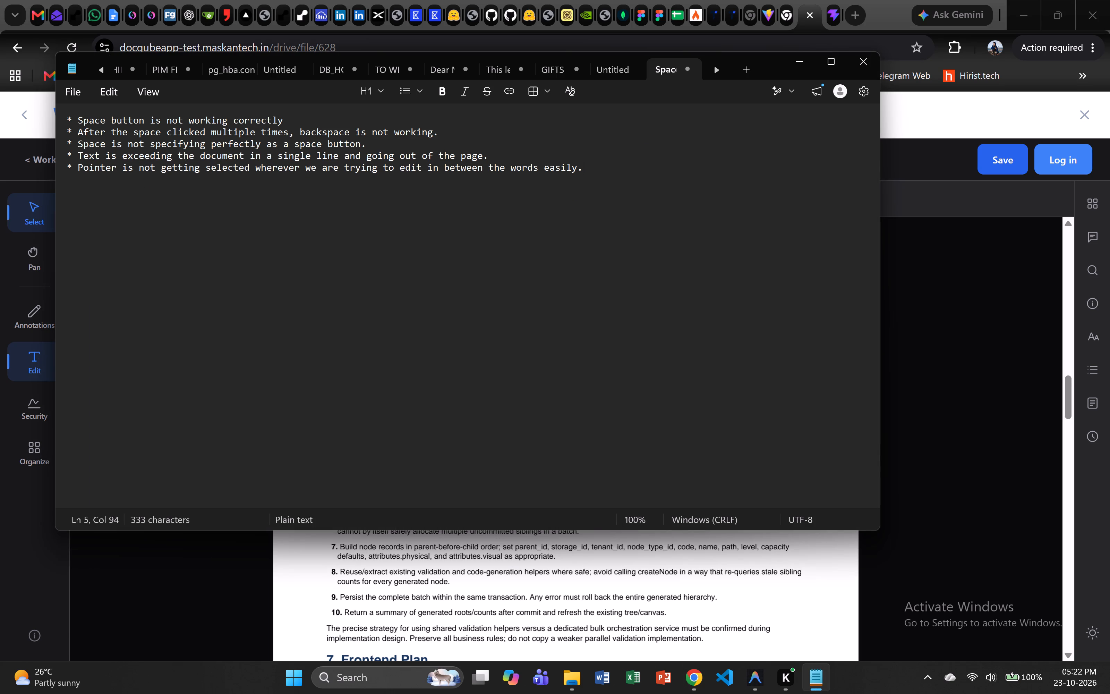
key("shift+Return")
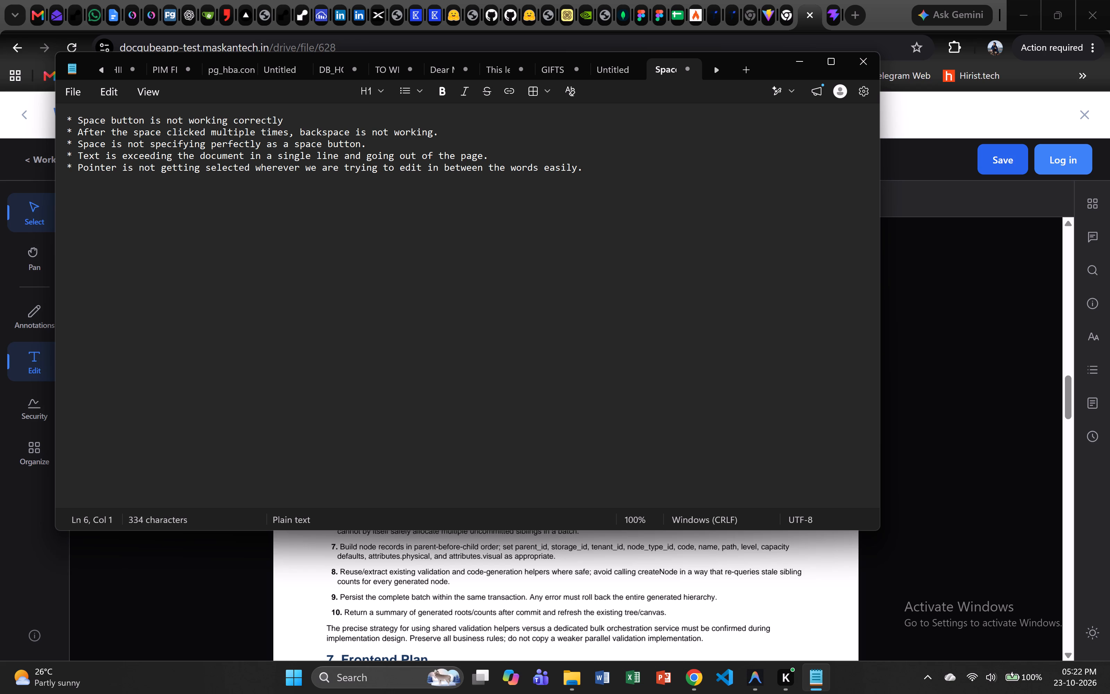
type("* after")
key("space")
key("BackSpace")
key("BackSpace")
key("BackSpace")
key("BackSpace")
key("BackSpace")
key("BackSpace")
type("After")
key("space")
type("multiple")
key("space")
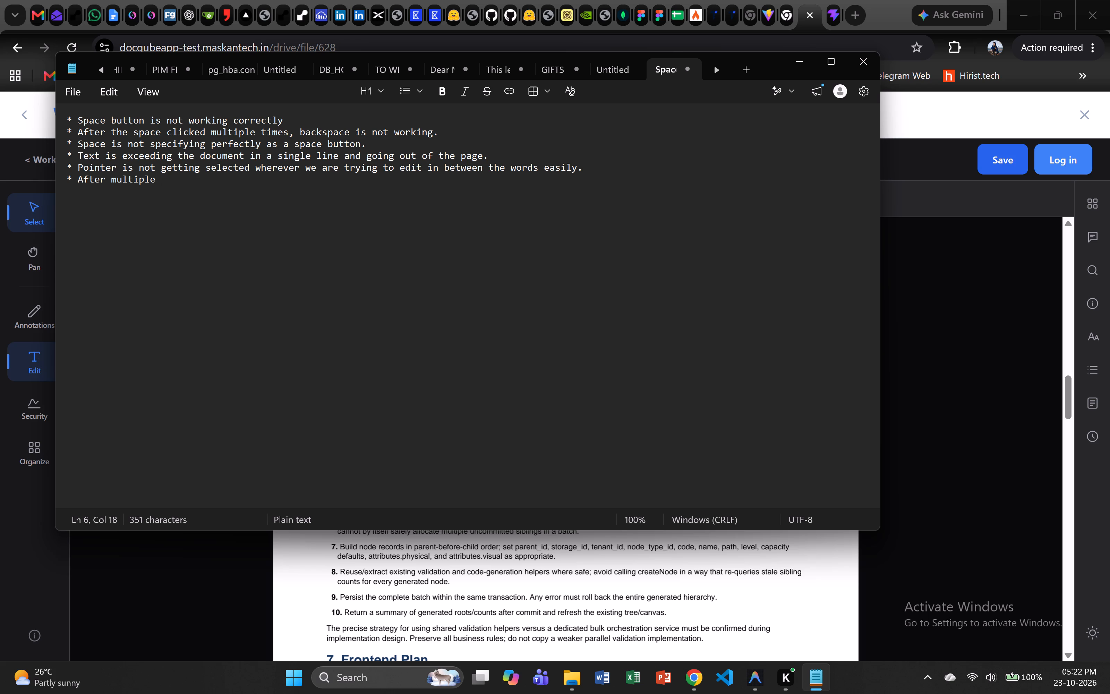
type("edits")
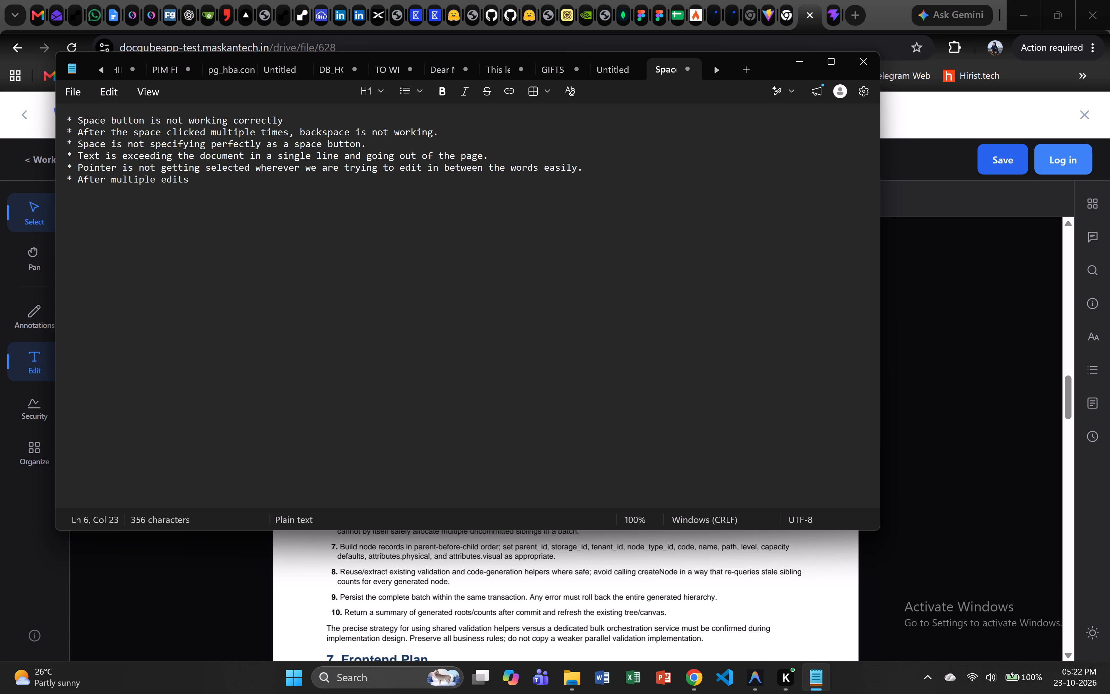
key("space")
type("when try to use con")
key("BackSpace")
key("BackSpace")
type("trl")
key("shift+plus")
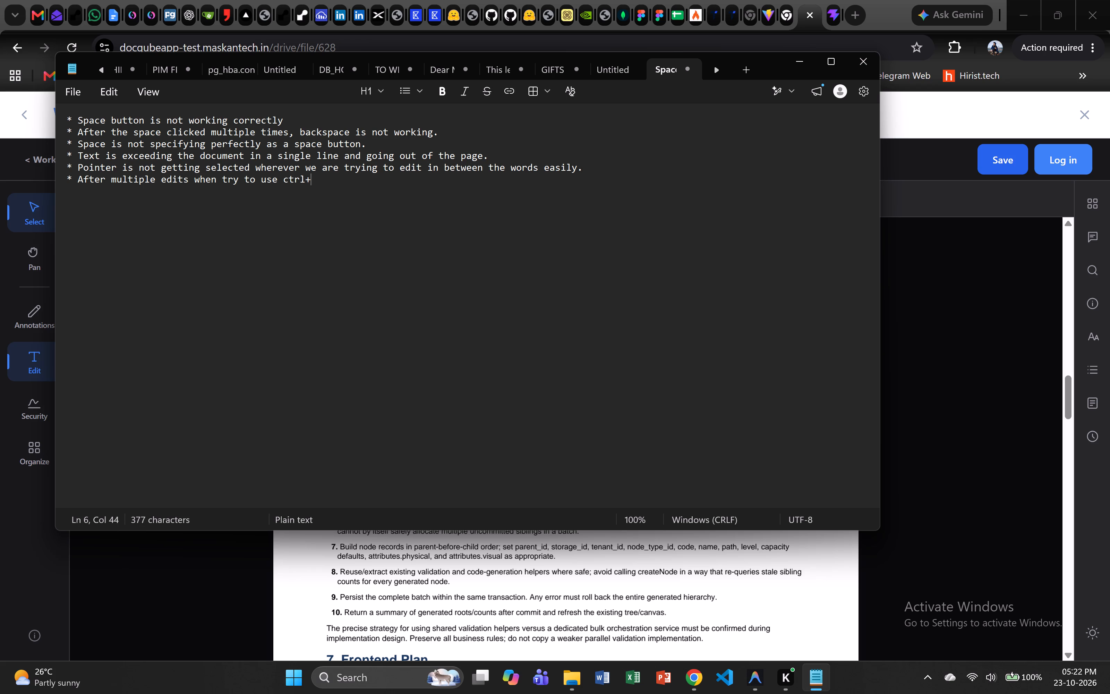
type("z")
key("space")
type("it is undoing")
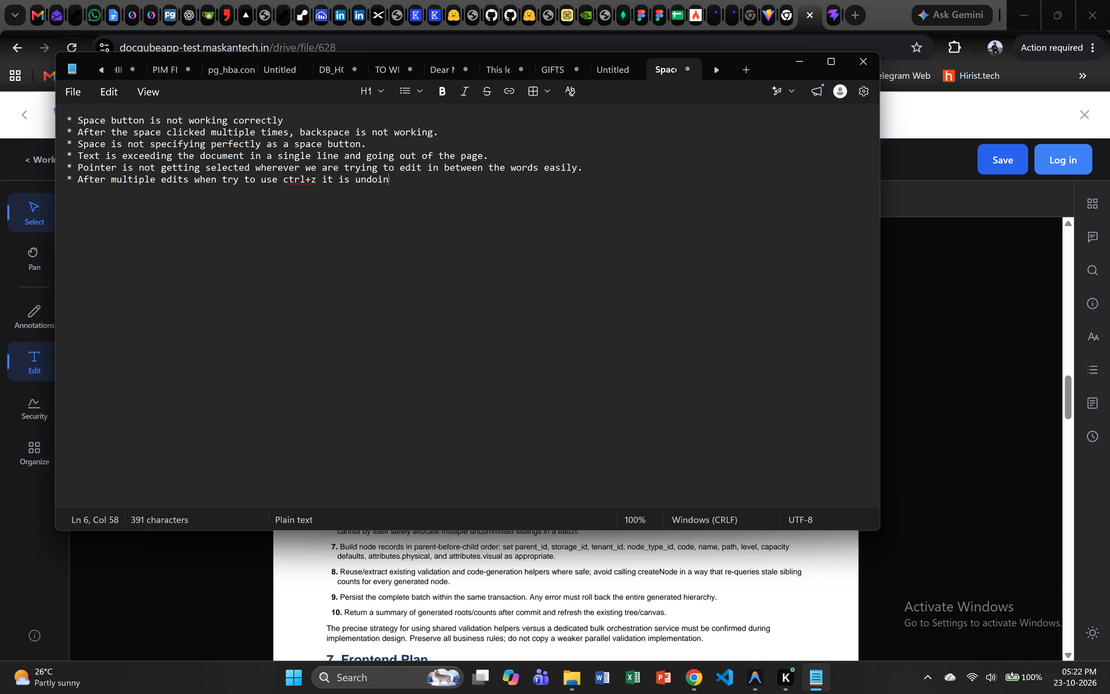
key("space")
type("everything")
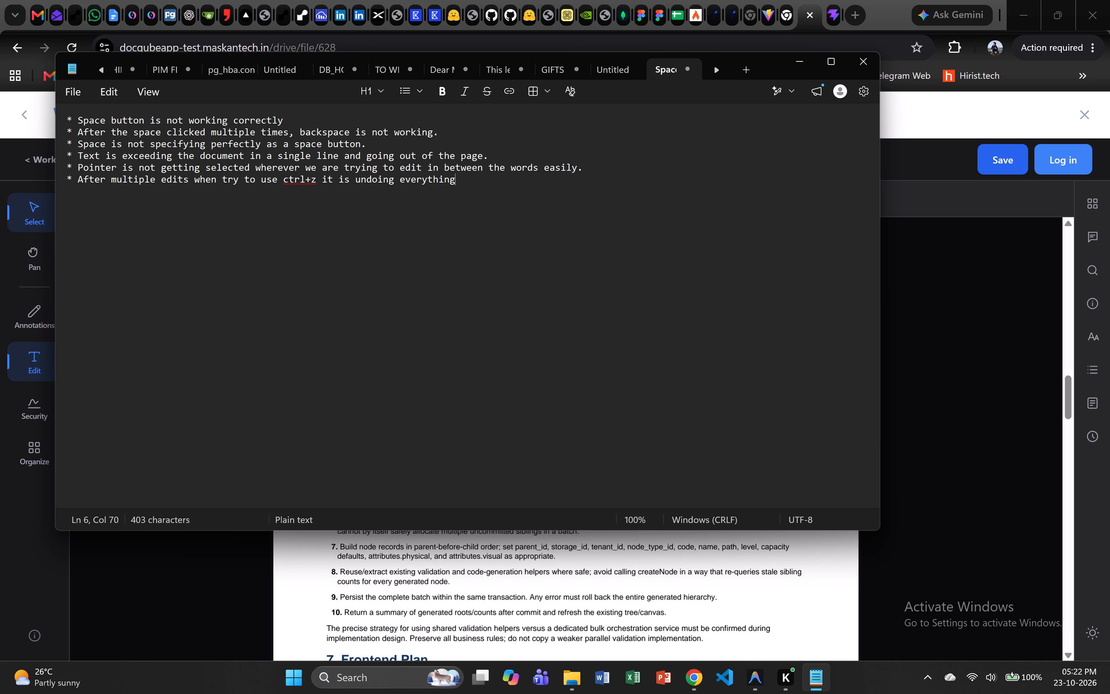
key("space")
type("and not one")
key("space")
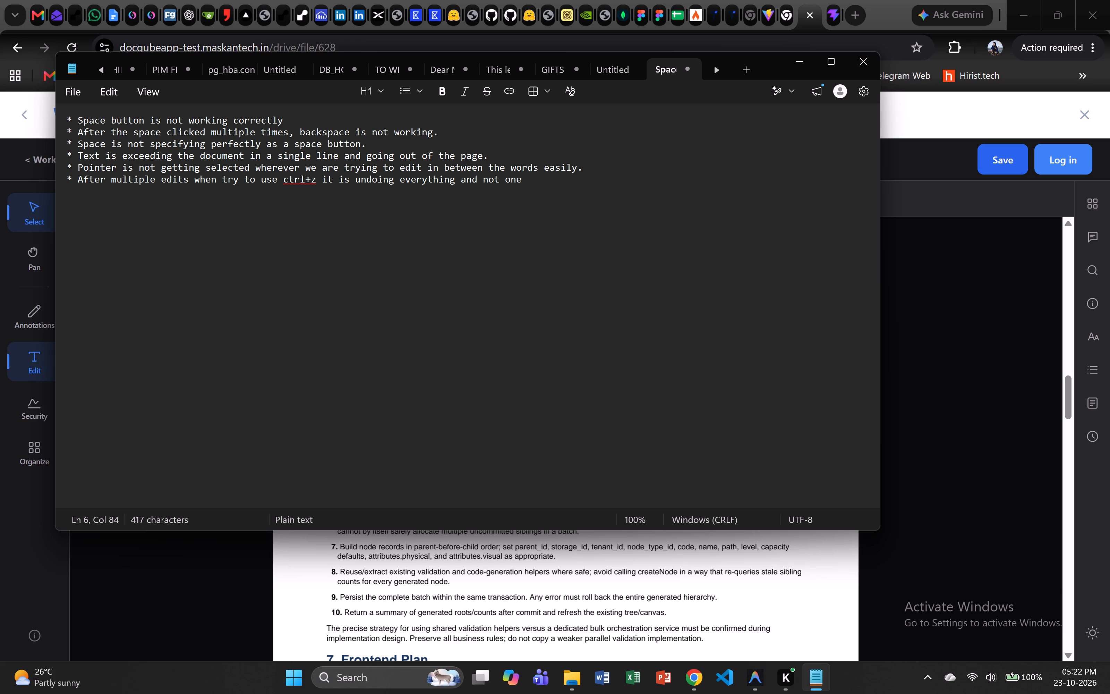
Replace the ending "and not one" of the ctrl+z bullet with "at once.".
key("BackSpace")
key("BackSpace")
key("BackSpace")
key("BackSpace")
key("BackSpace")
key("BackSpace")
key("BackSpace")
key("BackSpace")
key("BackSpace")
key("BackSpace")
key("BackSpace")
key("BackSpace")
key("BackSpace")
key("space")
type("at once")
key("period")
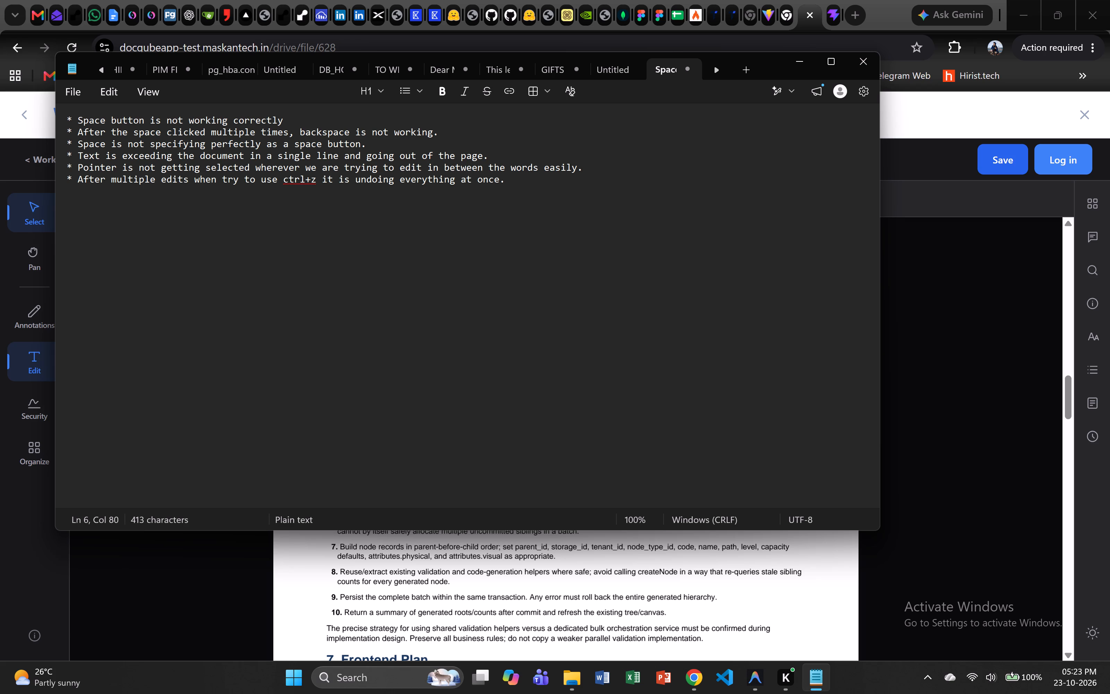
Start a new empty "*" bullet on the line below the ctrl+z note.
key("Return")
key("shift+asterisk")
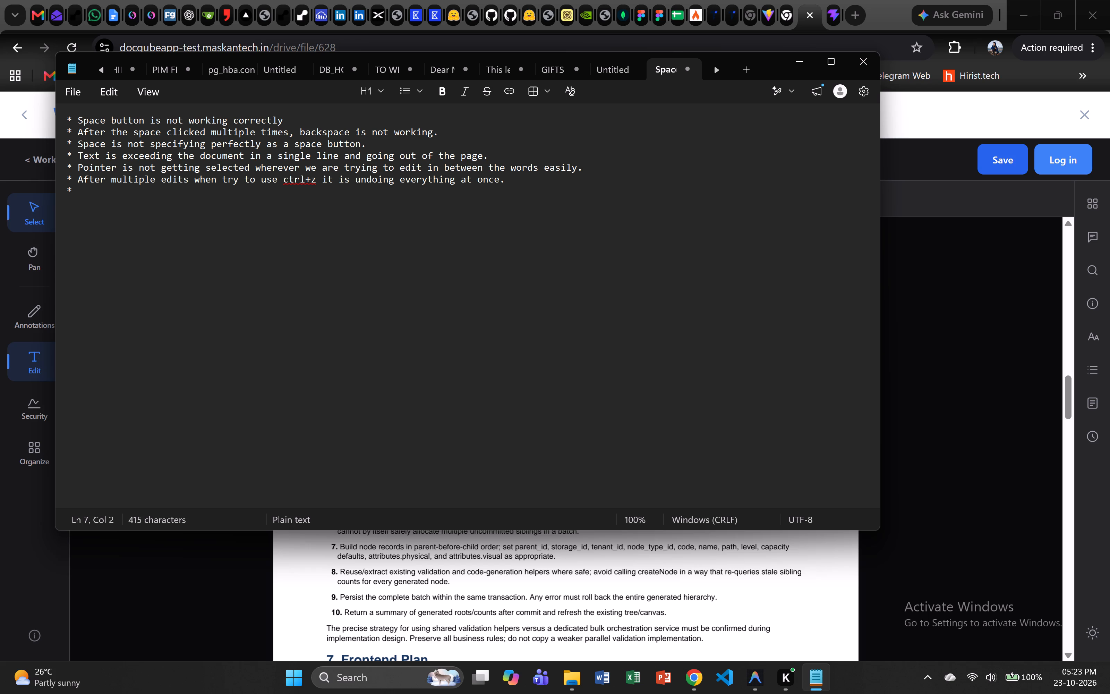
key("space")
Return to the PDF editor in Chrome, turn on text editing and open the first bullet under section 7 for editing.
left_click(801, 65)
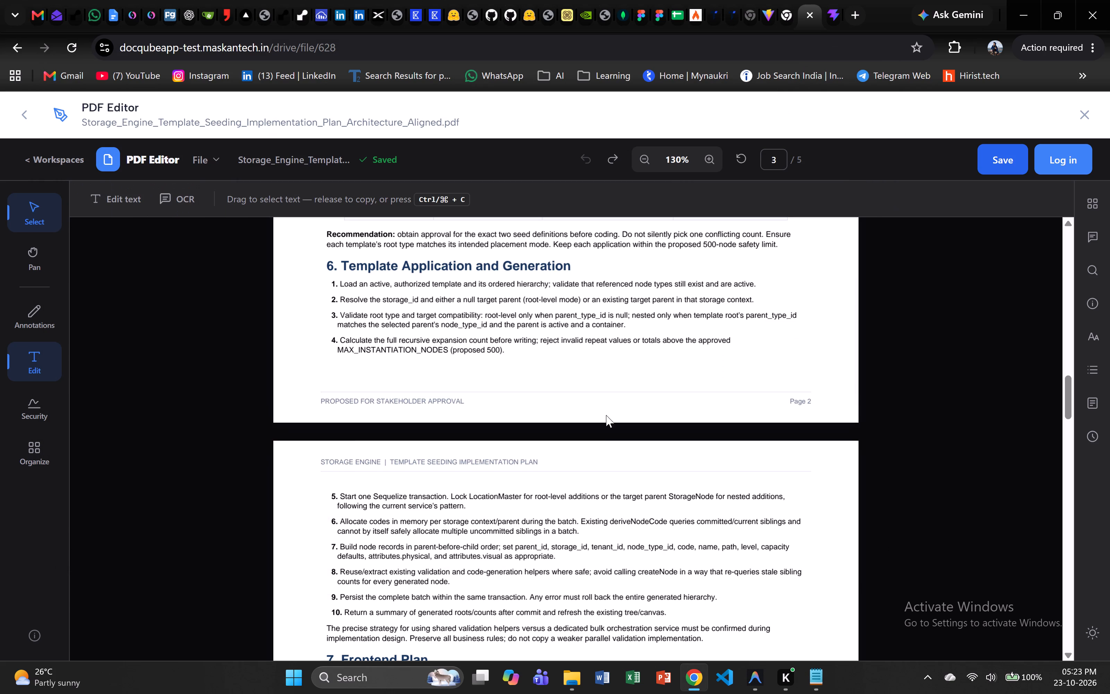
scroll(598, 431, "down", 2)
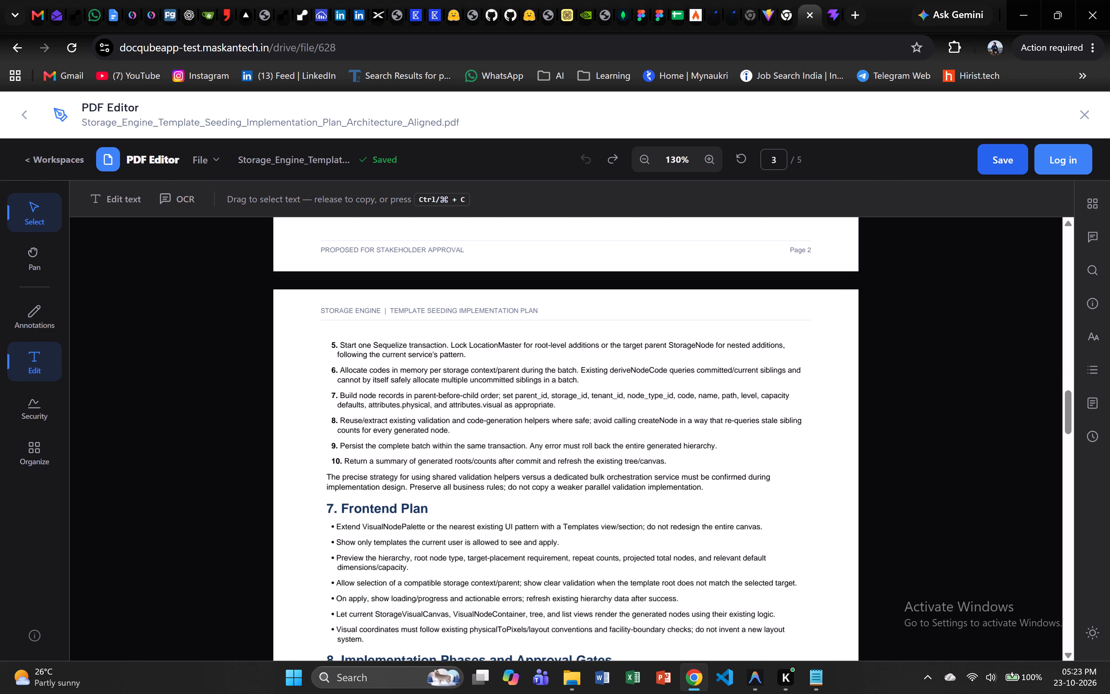
scroll(387, 541, "down", 1)
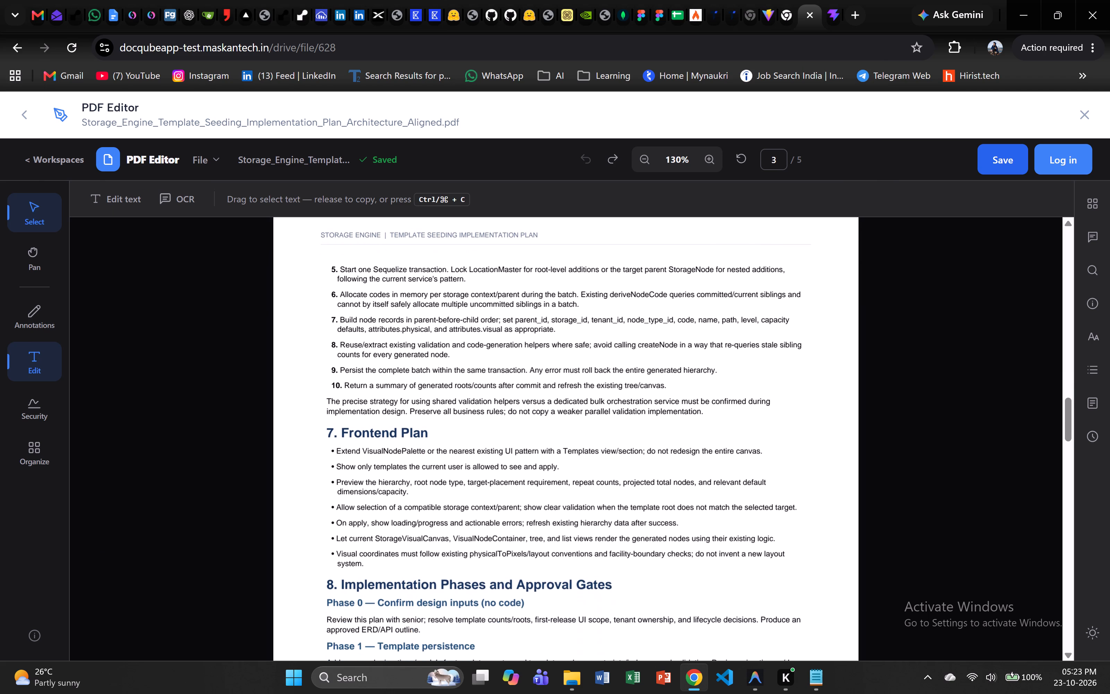
left_click(573, 467)
left_click(551, 470)
left_click(25, 348)
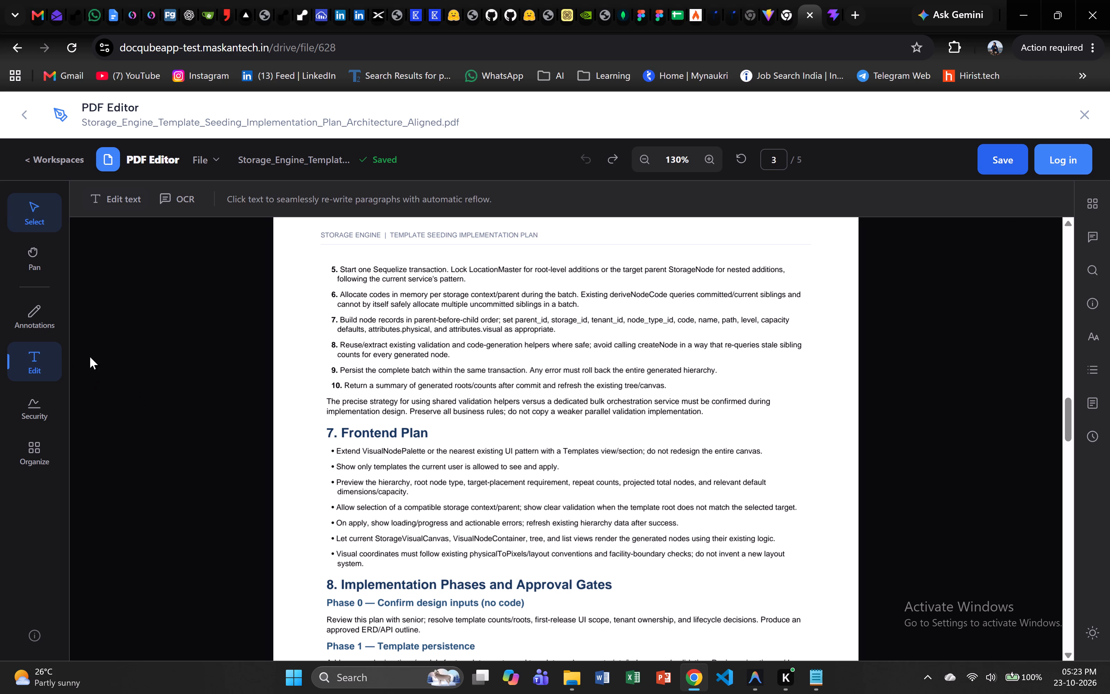
left_click(575, 469)
left_click(547, 458)
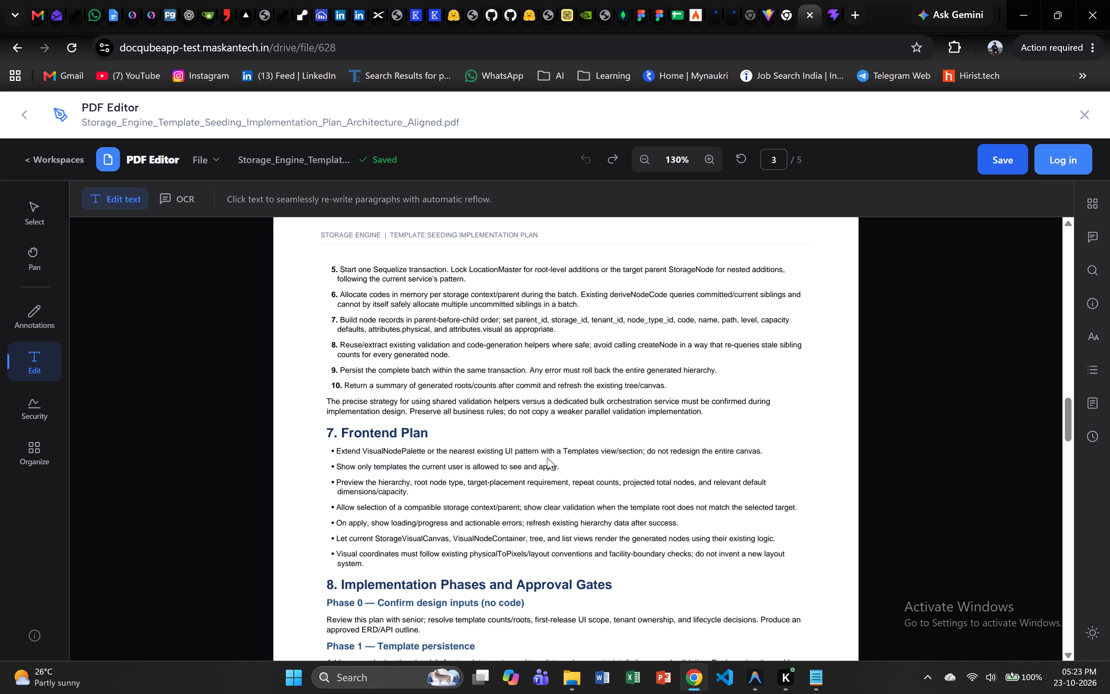
left_click(546, 450)
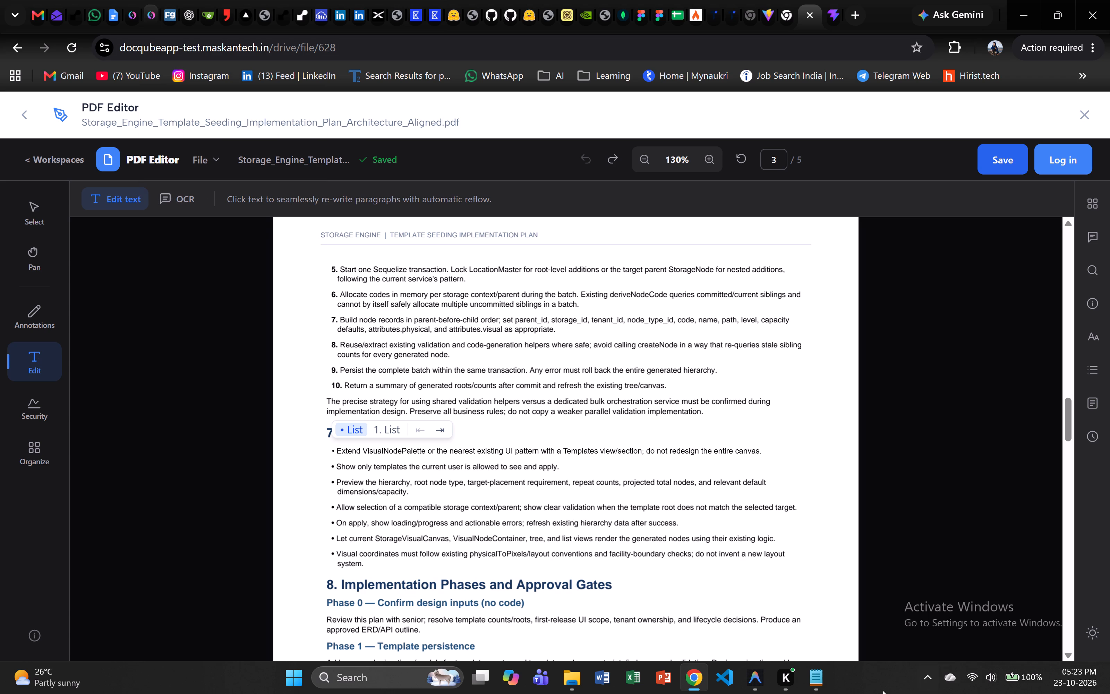
Switch to Notepad and begin the empty last bullet with "We have to select".
double_click(822, 678)
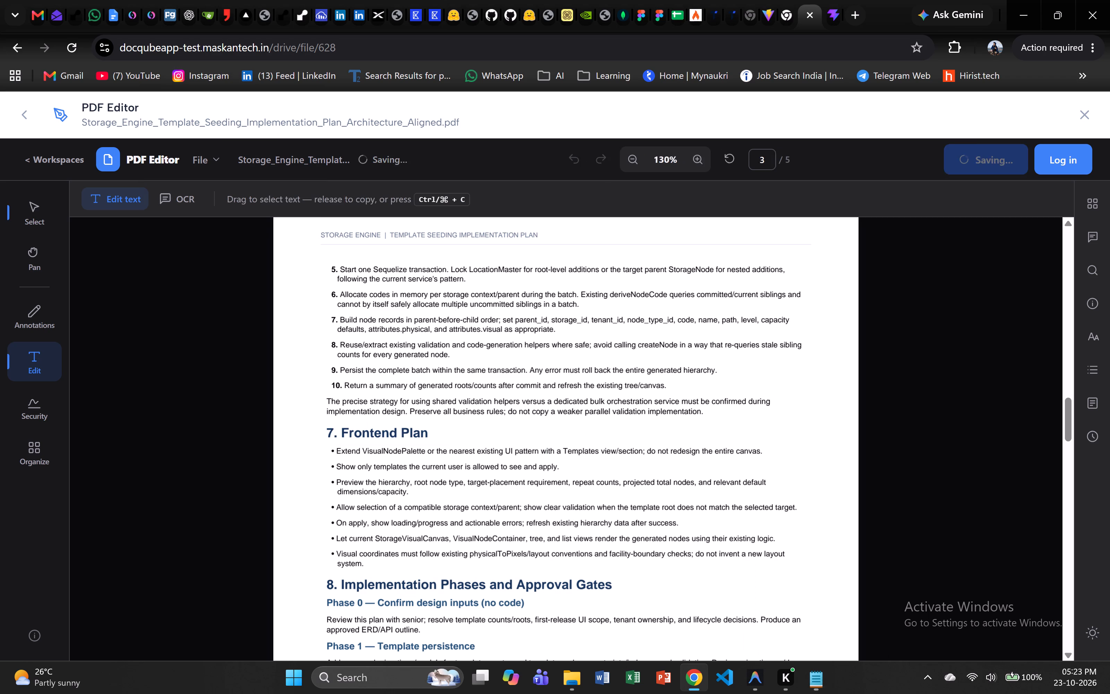
left_click(810, 677)
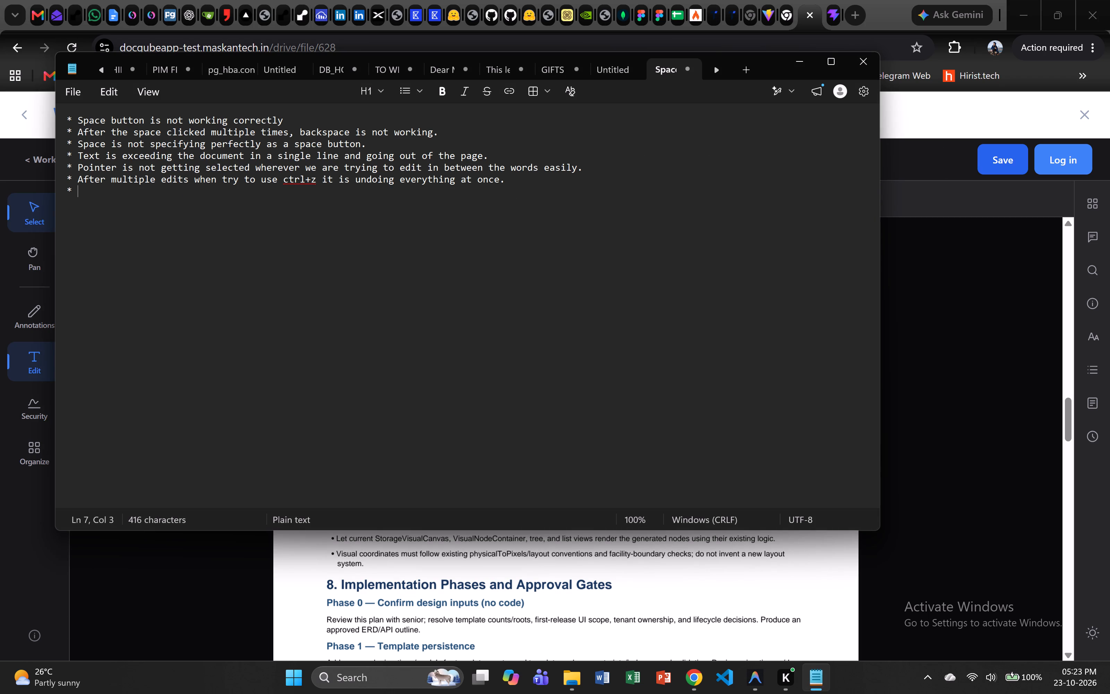
type("We have to click")
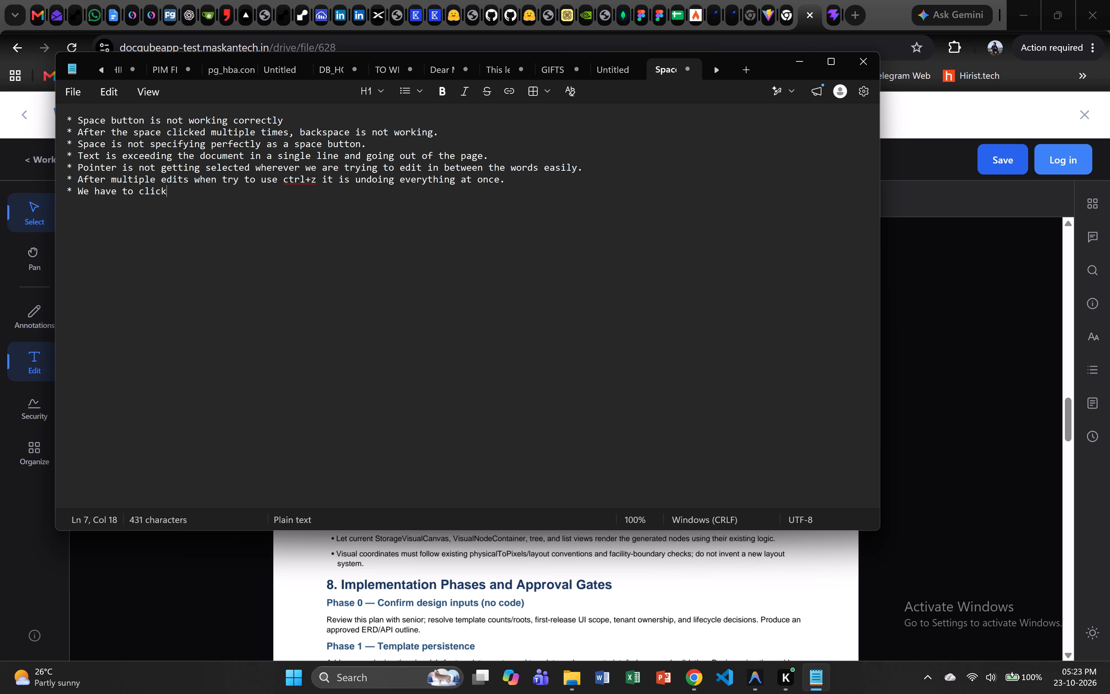
key("space")
type("edi")
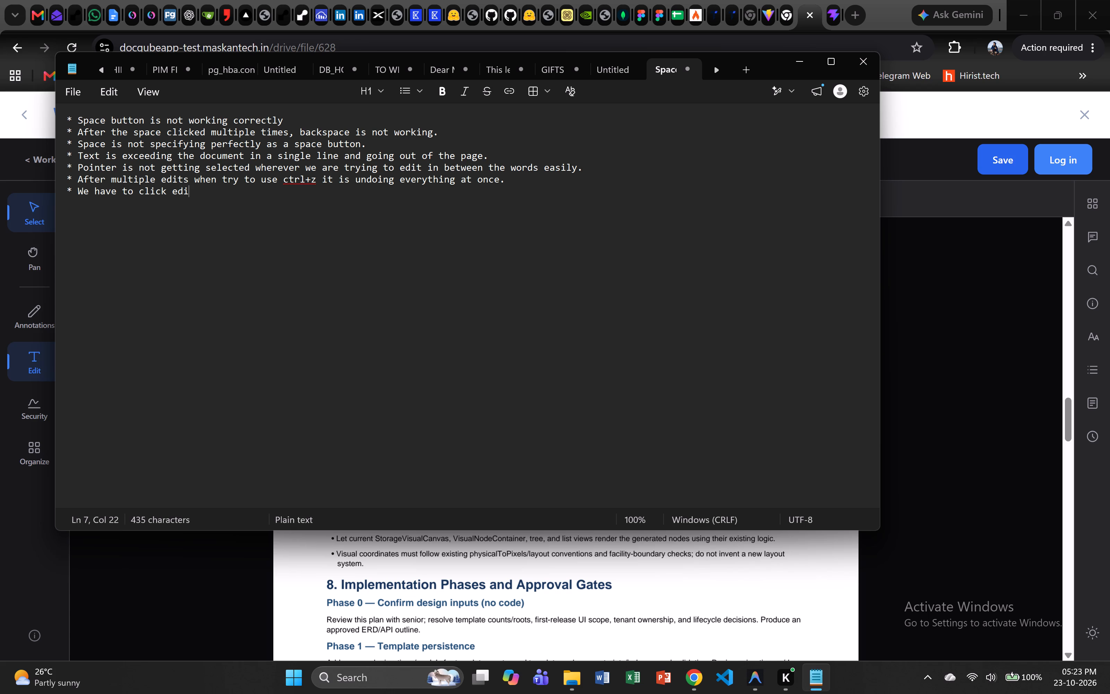
key("BackSpace")
key("BackSpace")
key("BackSpace")
key("BackSpace")
key("BackSpace")
key("BackSpace")
key("BackSpace")
key("BackSpace")
key("BackSpace")
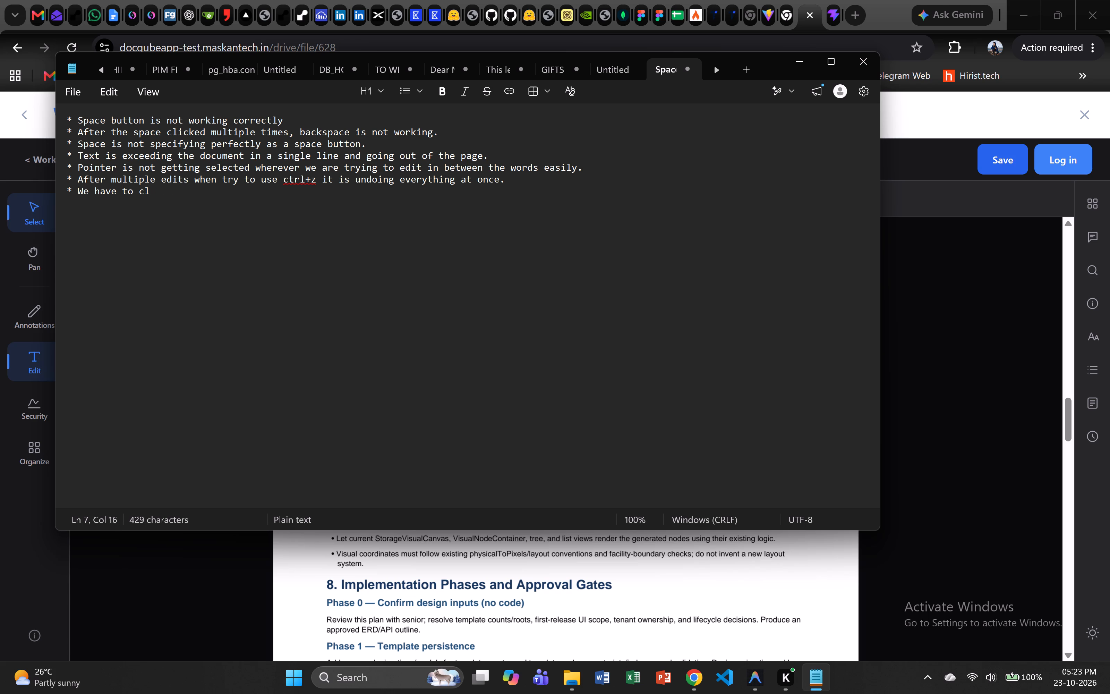
type("sele")
type("ct")
Continue the last bullet with "edit option everytime you want to".
key("space")
type("edit butt")
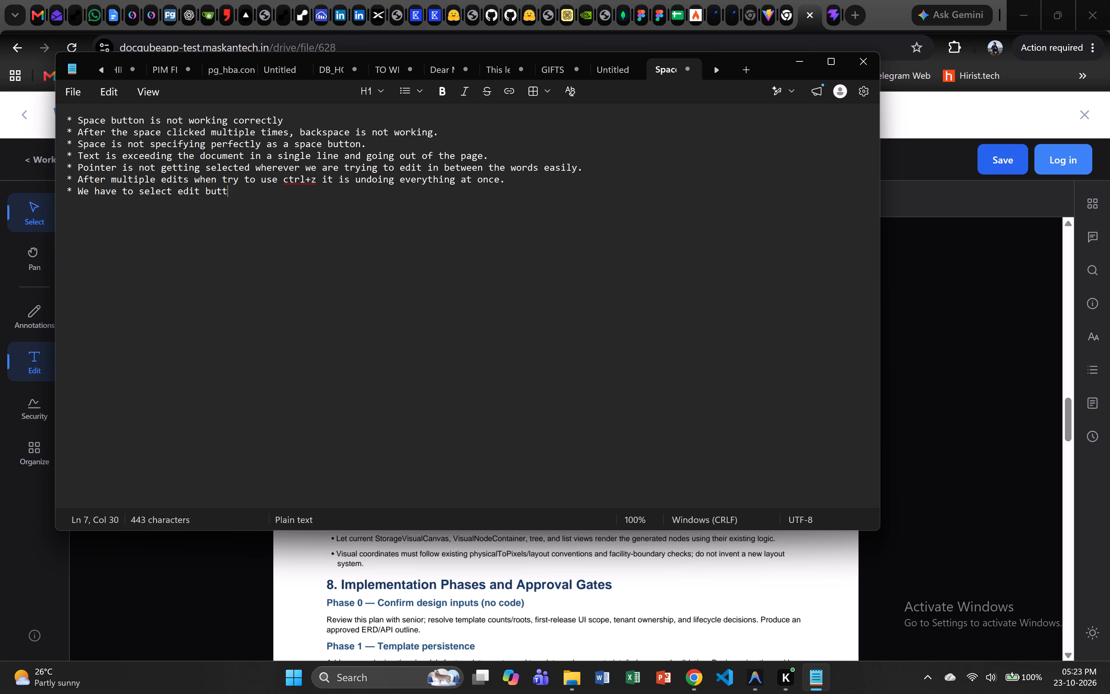
key("o")
key("BackSpace")
key("BackSpace")
key("BackSpace")
key("BackSpace")
key("BackSpace")
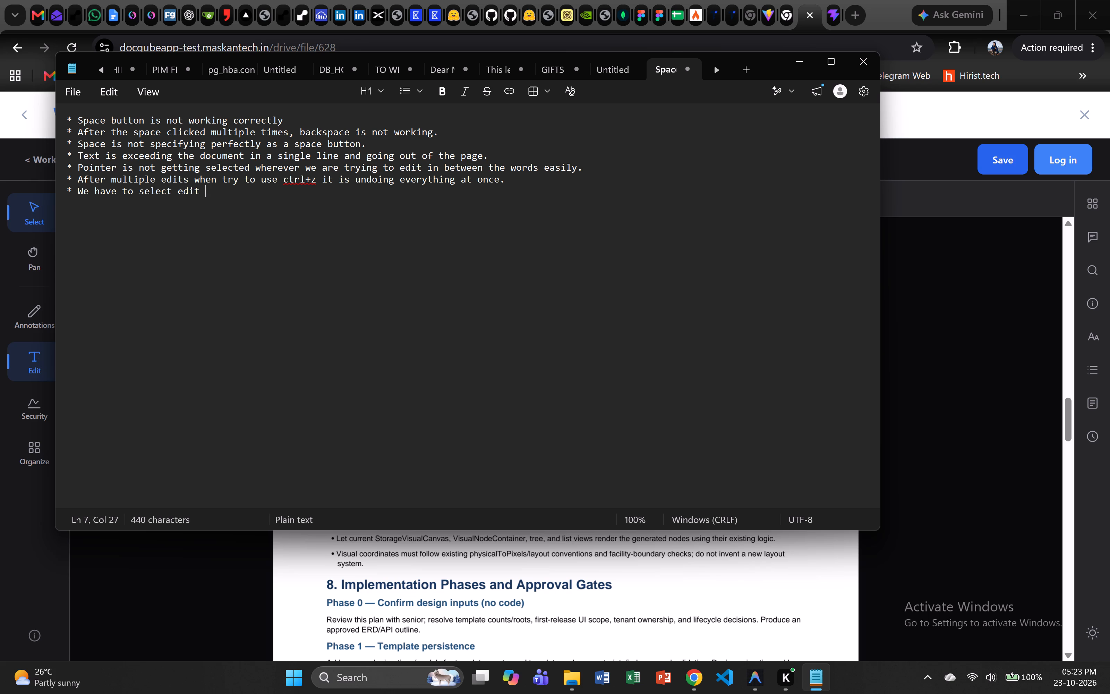
type("option every")
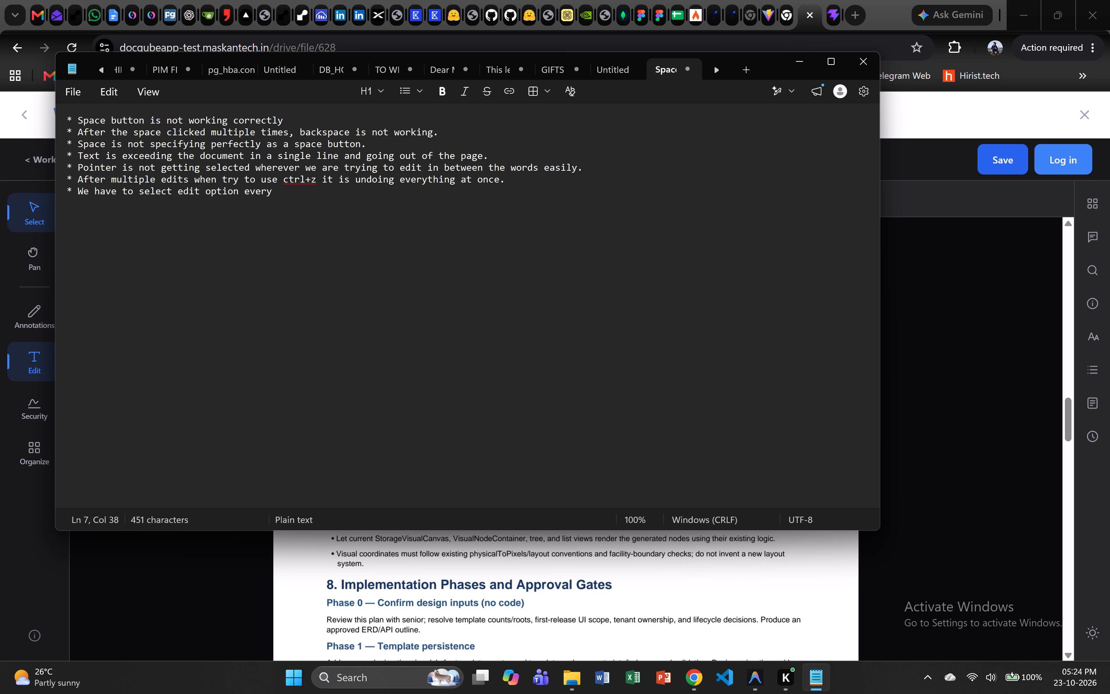
type("time")
key("space")
type("you want")
key("space")
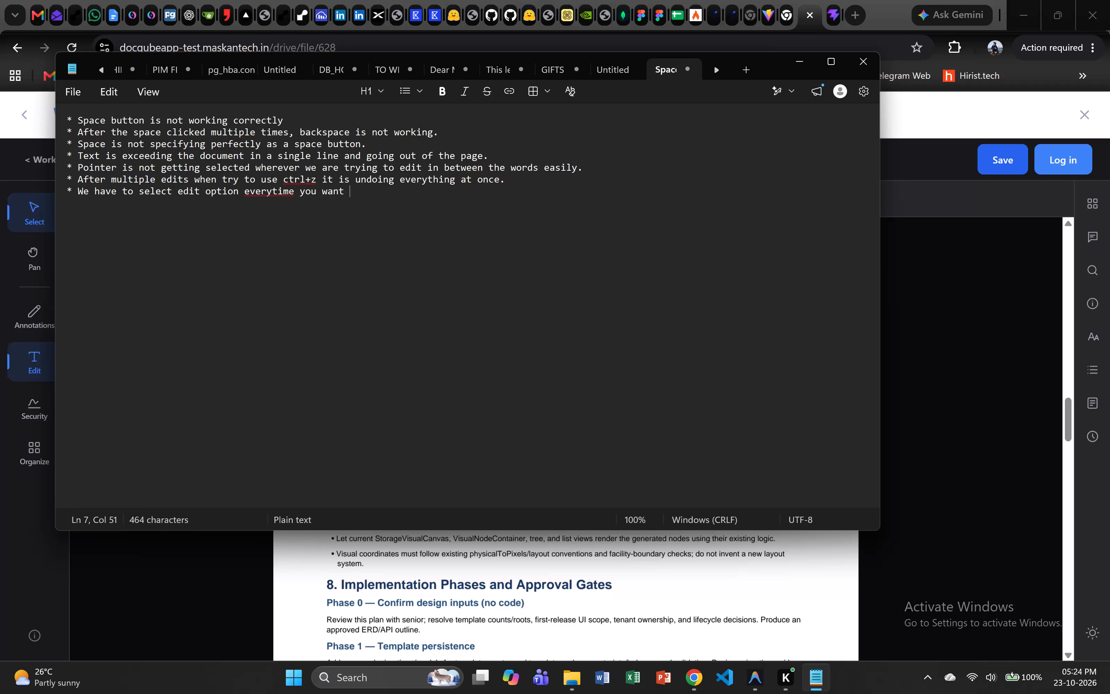
type("to")
key("space")
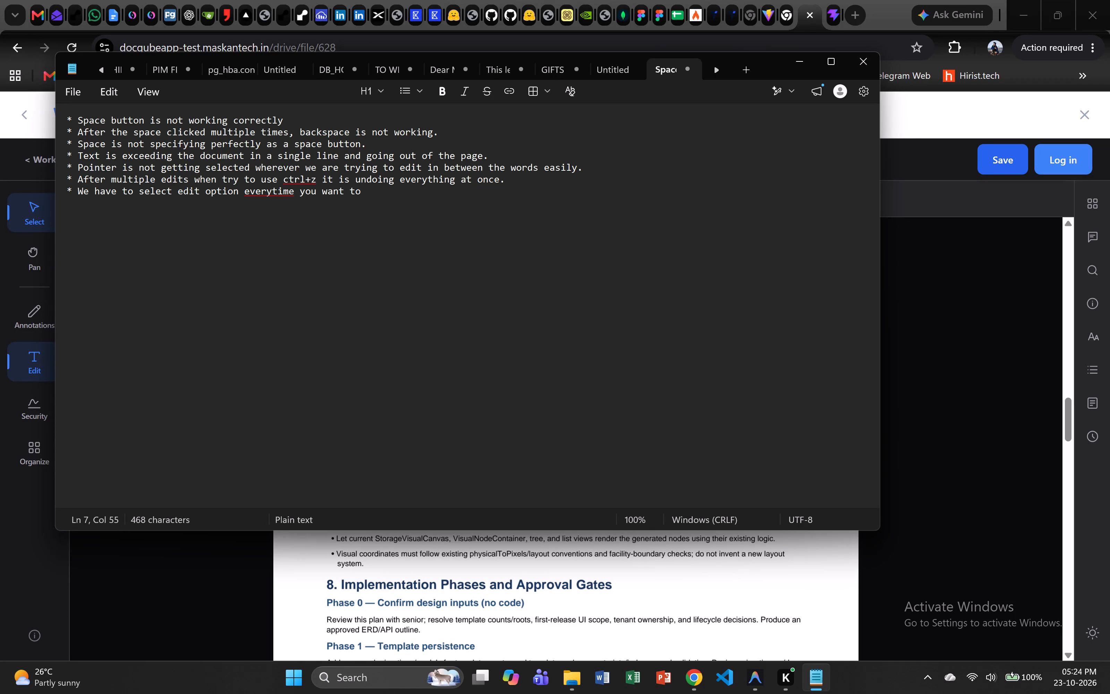
Split "everytime" into "every time" in the last bullet and return the cursor to the line's end.
left_click(272, 196)
key("space")
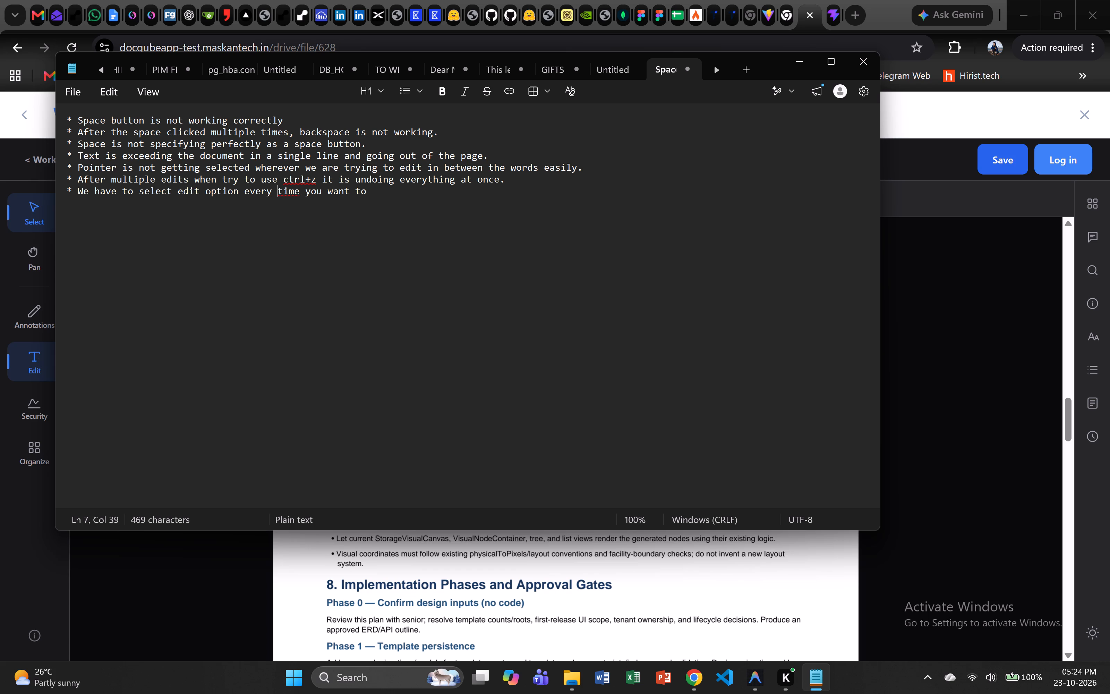
left_click(386, 190)
Finish the last bullet with "edit in between the pages." and start a new line below it.
type("edit the")
key("BackSpace")
key("BackSpace")
key("BackSpace")
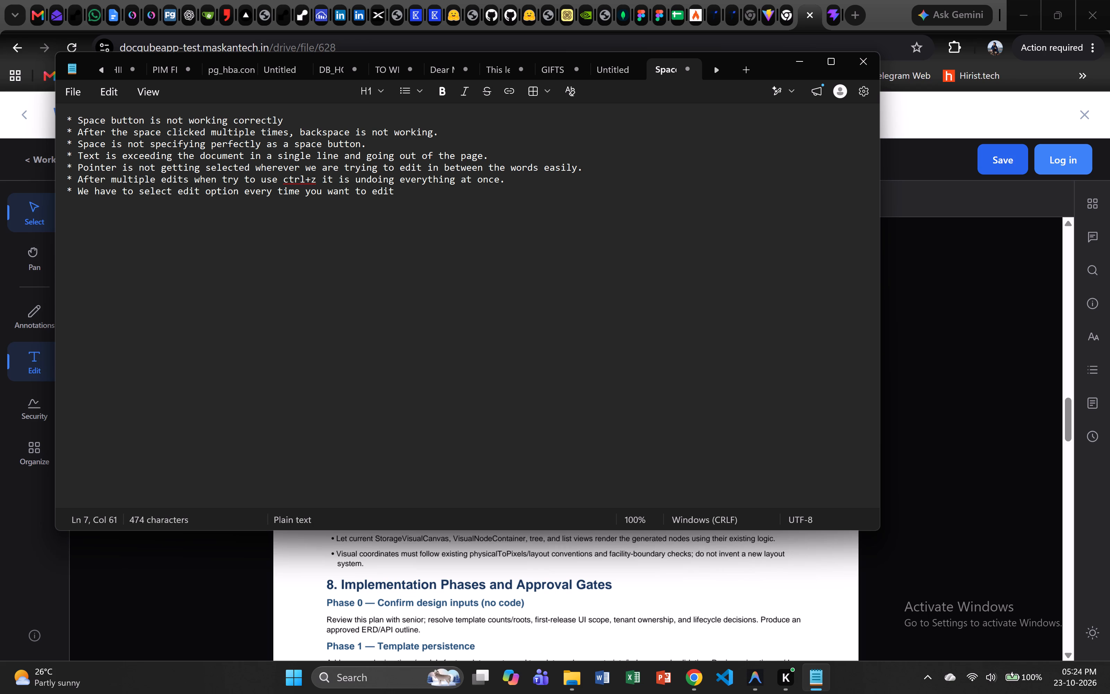
type("in between the")
key("space")
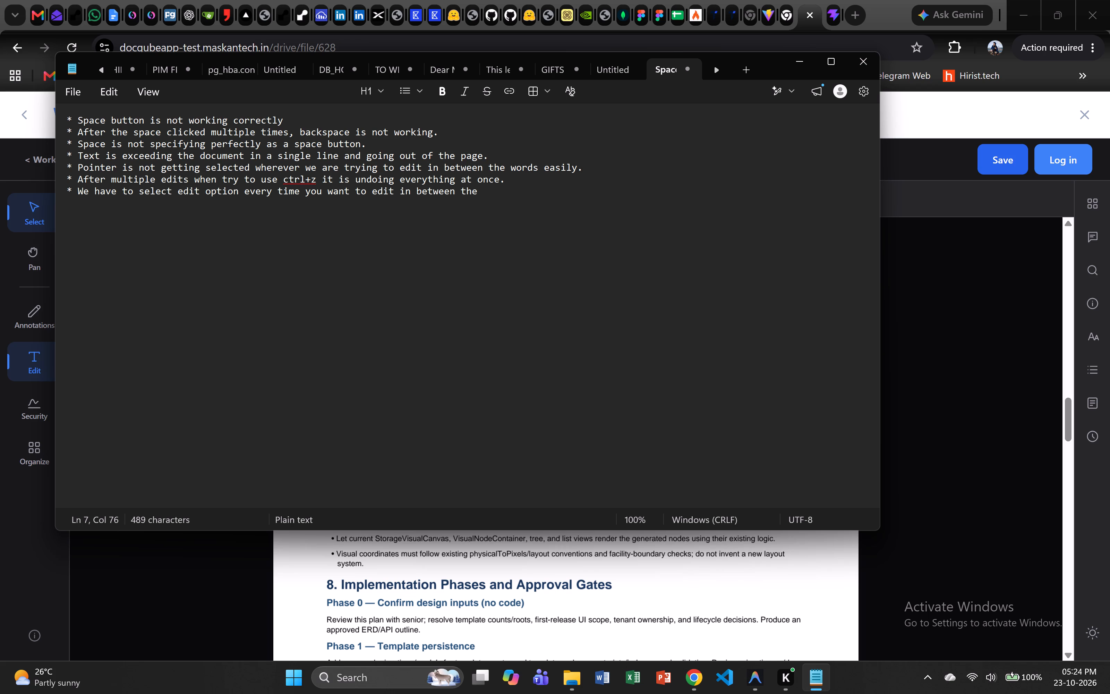
type("pages")
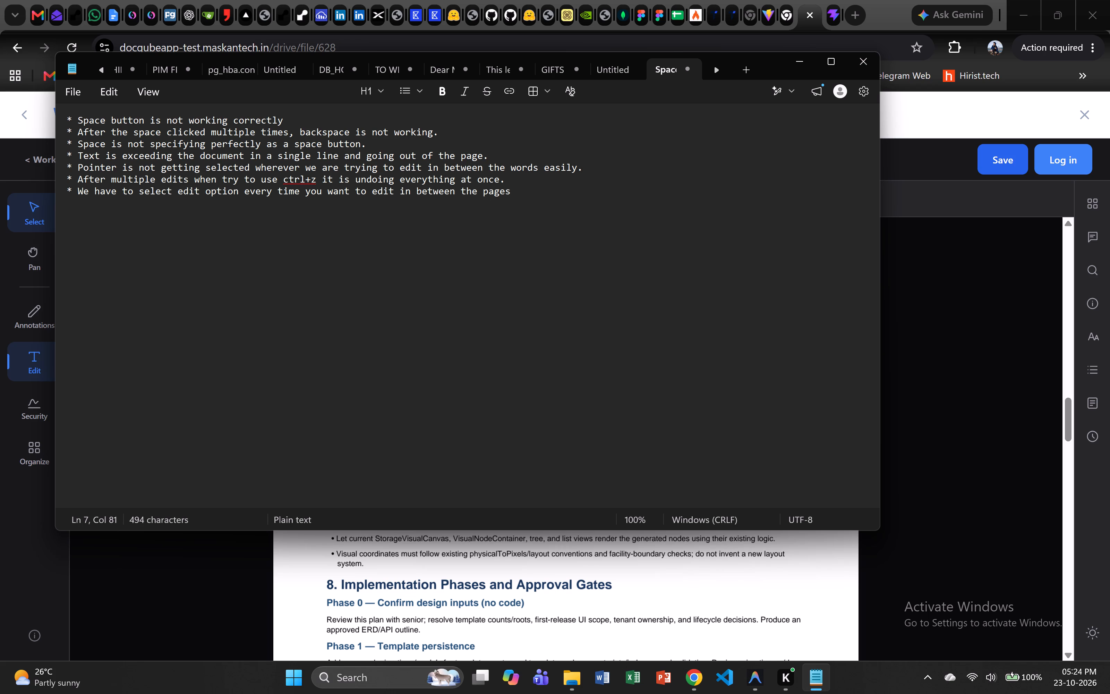
key("period")
key("Return")
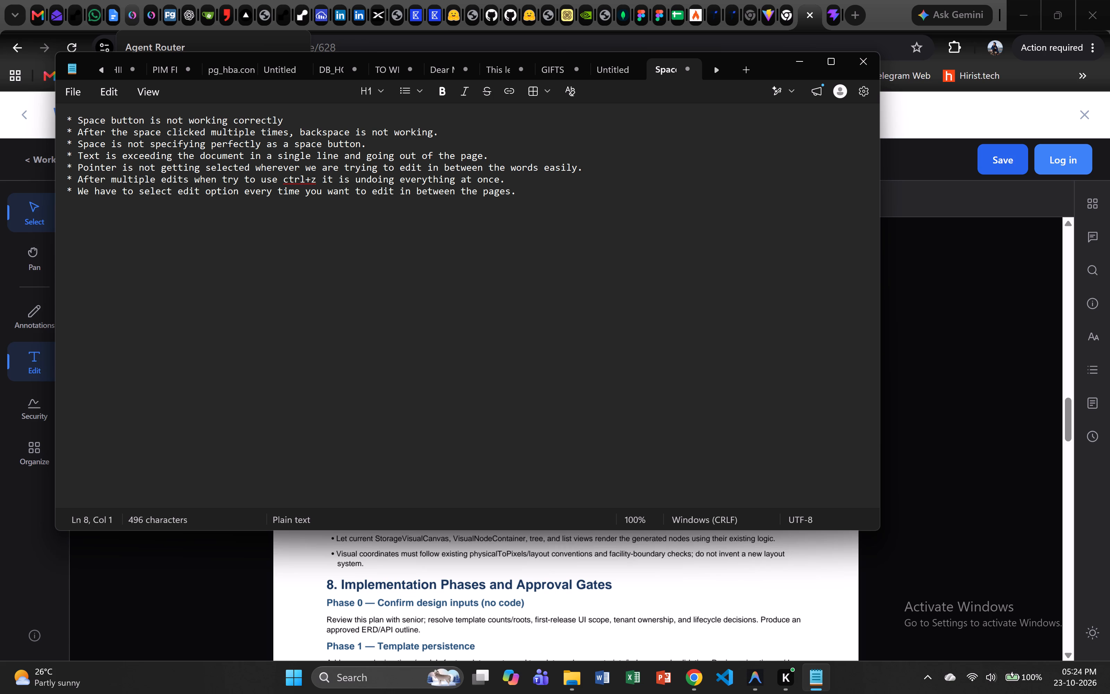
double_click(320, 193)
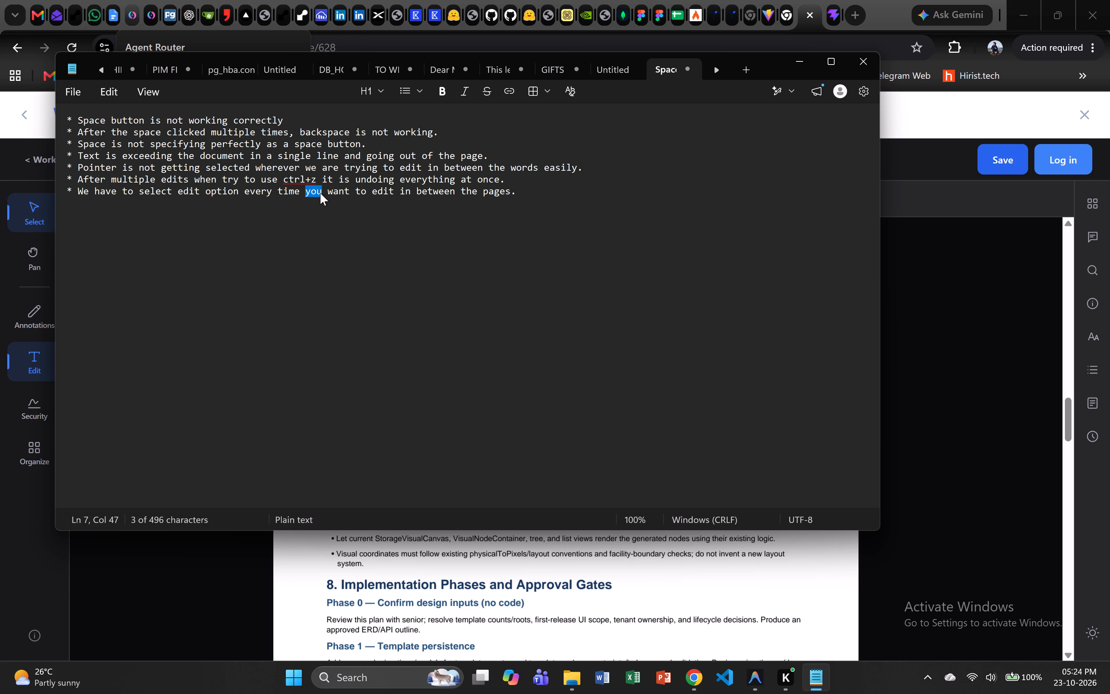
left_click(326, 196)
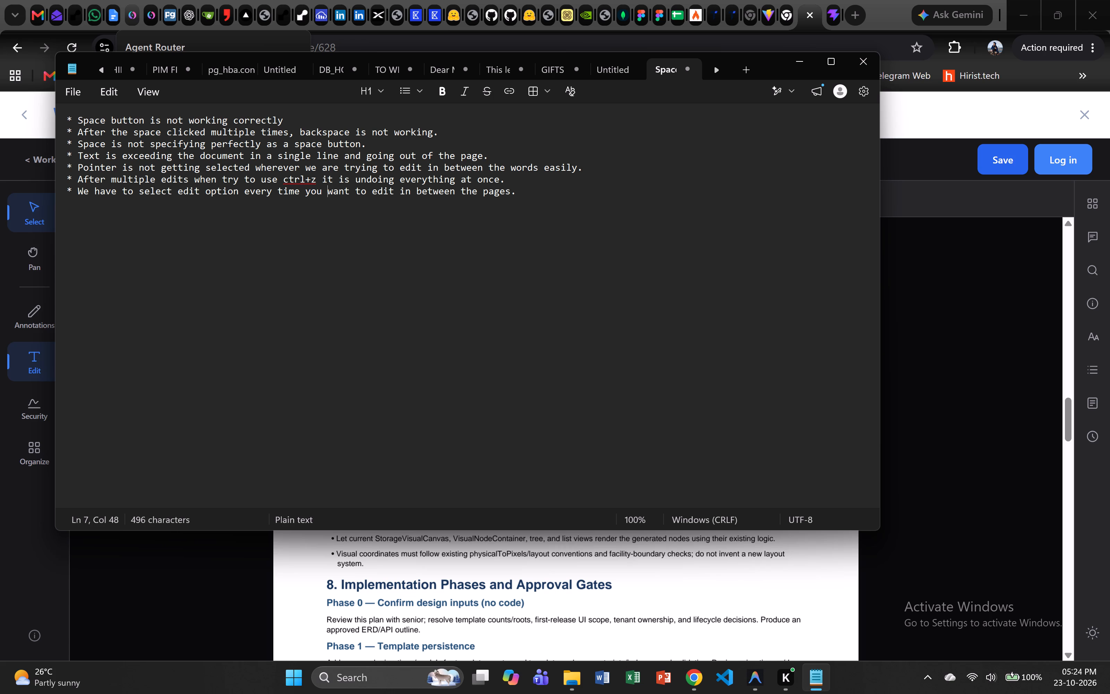
Return to the PDF editor in Chrome and try to open the "Preview the hierarchy" bullet in section 7 for editing in Select mode.
left_click(801, 62)
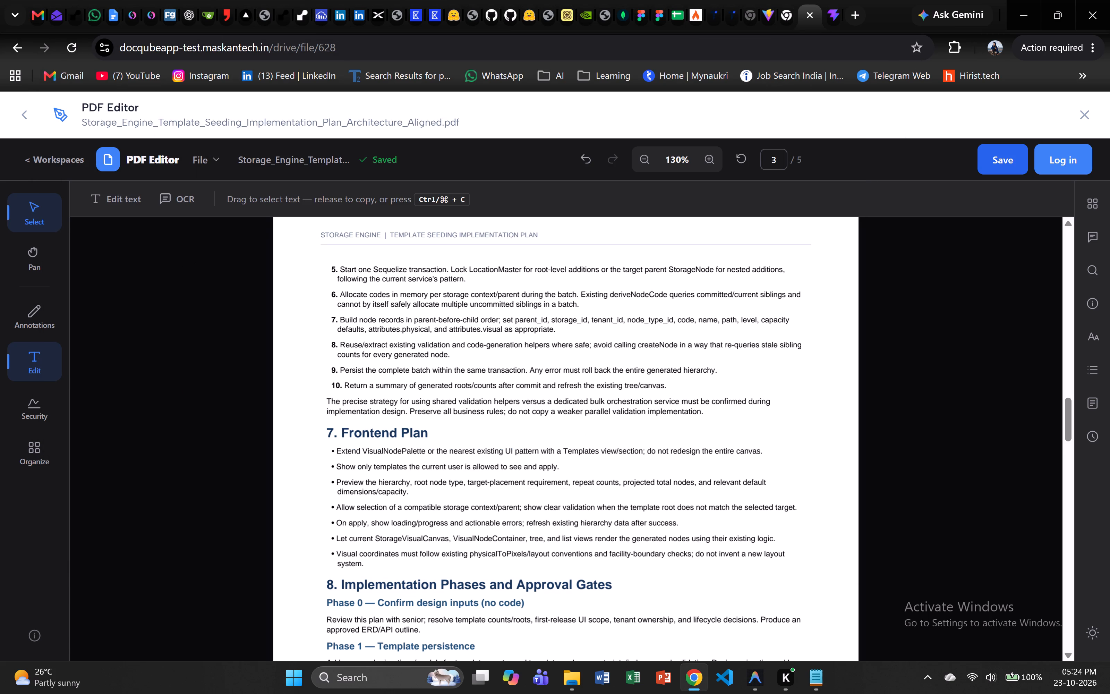
scroll(489, 428, "down", 1)
double_click(463, 407)
left_click(469, 408)
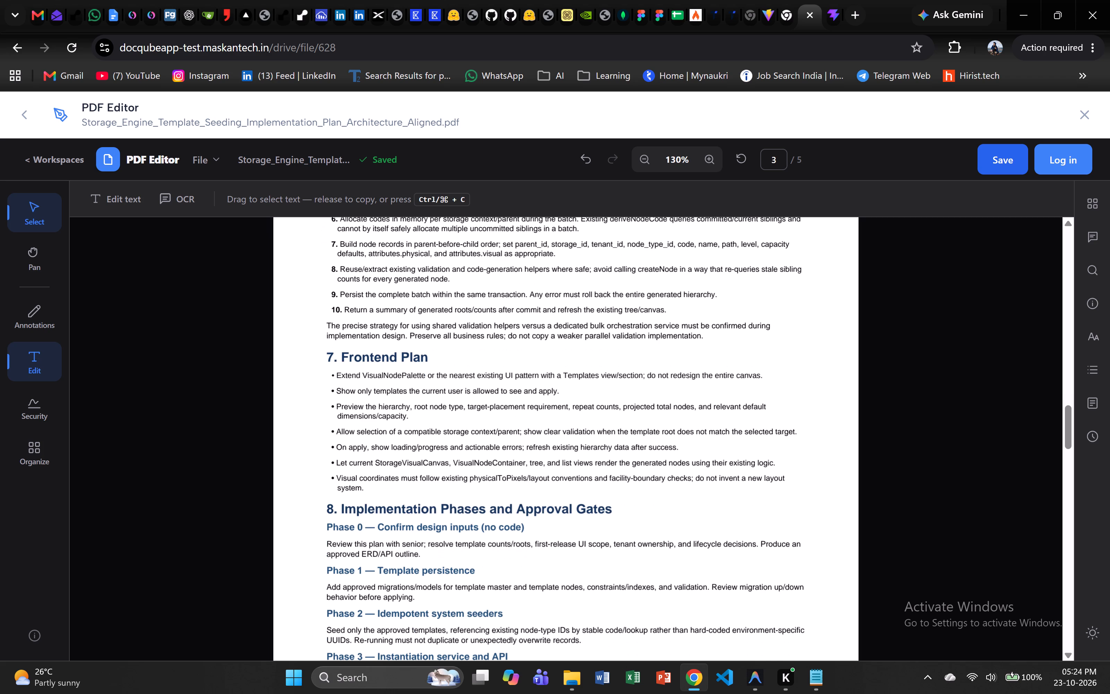
left_click(469, 408)
triple_click(499, 408)
triple_click(499, 408)
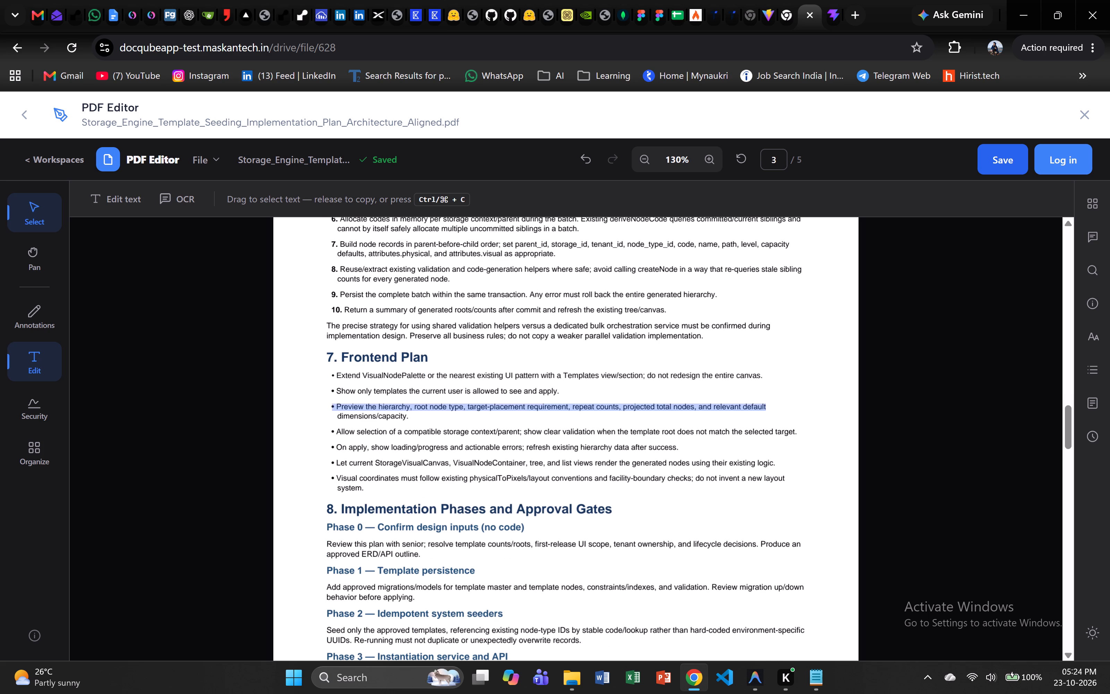
triple_click(501, 407)
triple_click(501, 407)
triple_click(501, 407)
left_click(501, 407)
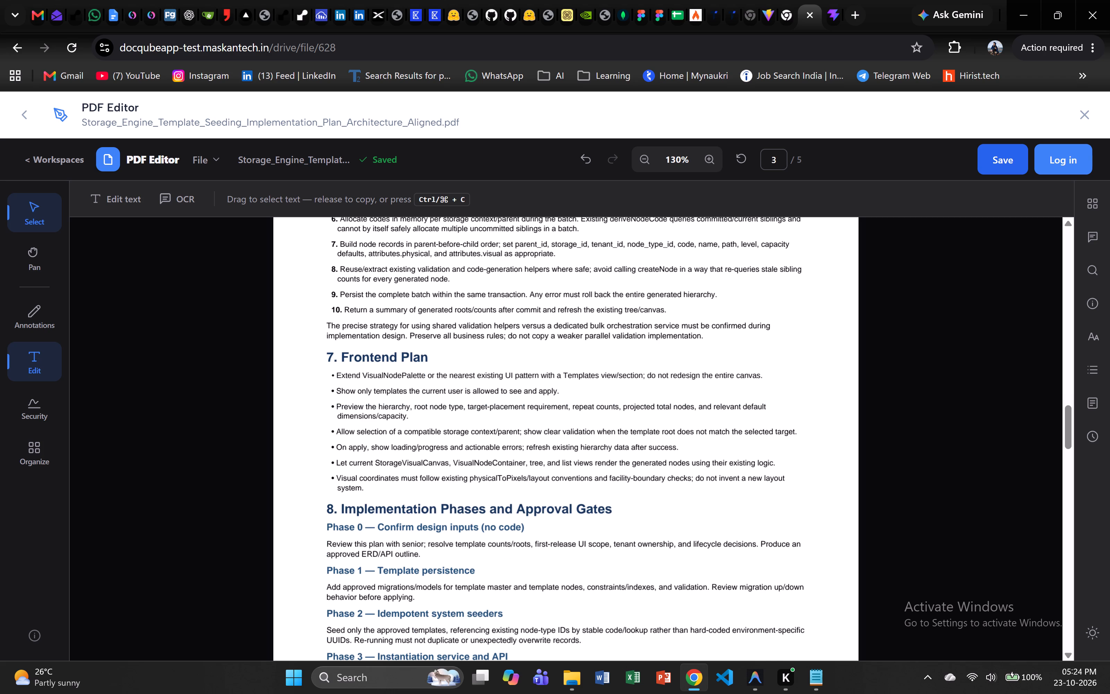
left_click(489, 408)
Turn on text editing, move the cursor through the "Preview the hierarchy" bullet from "requirement" into "repeat", and leave the bullet.
left_click(31, 362)
left_click(530, 407)
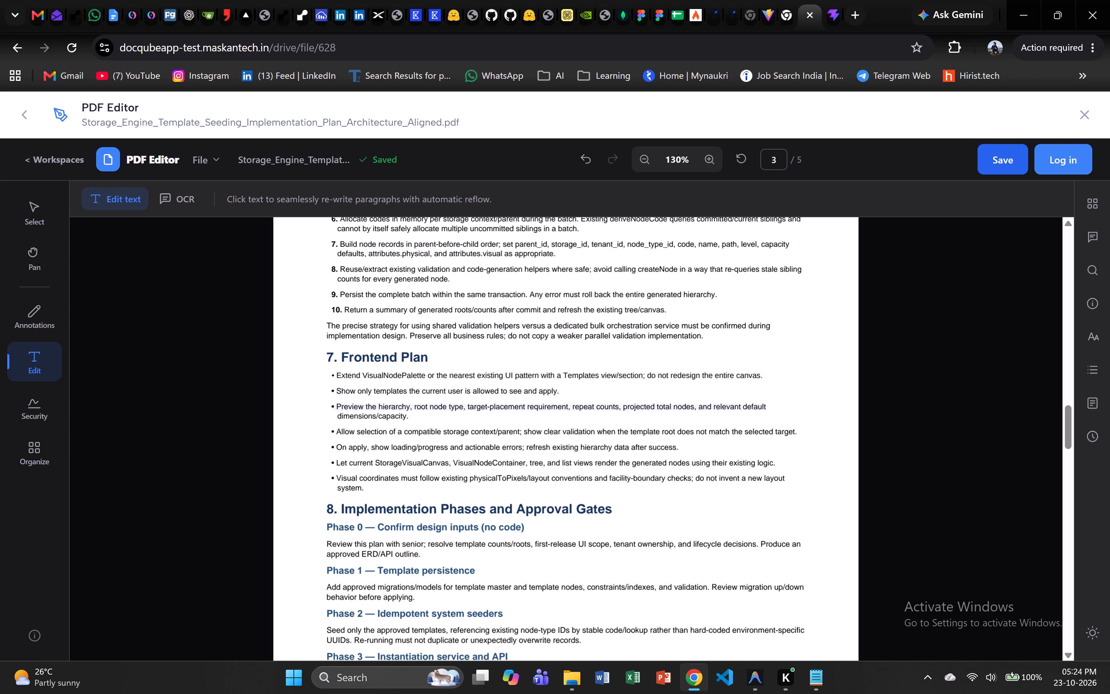
key("Left")
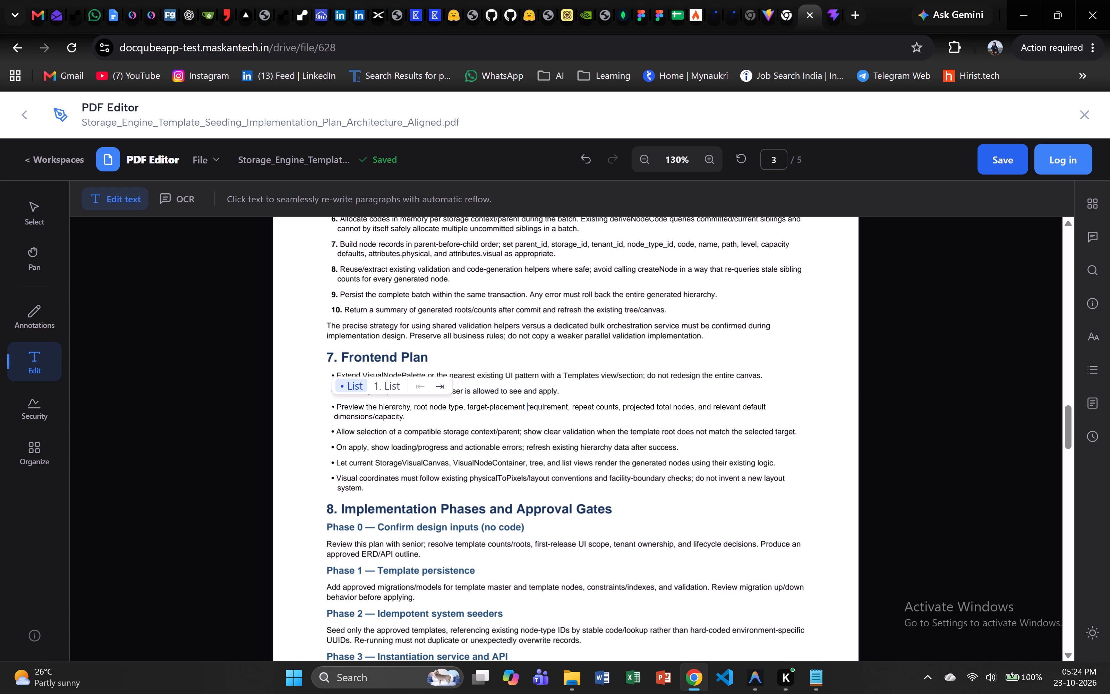
key("Right")
key("Right")
key("Right")
key("Right")
key("Right")
key("Right")
key("Right")
key("Right")
key("Right")
key("Right")
key("Right")
key("Right")
key("Right")
key("Right")
key("Right")
key("Right")
left_click(303, 433)
Try to open the "Phase 0" and "7. Frontend Plan" headings for editing directly from Select mode.
scroll(600, 545, "down", 1)
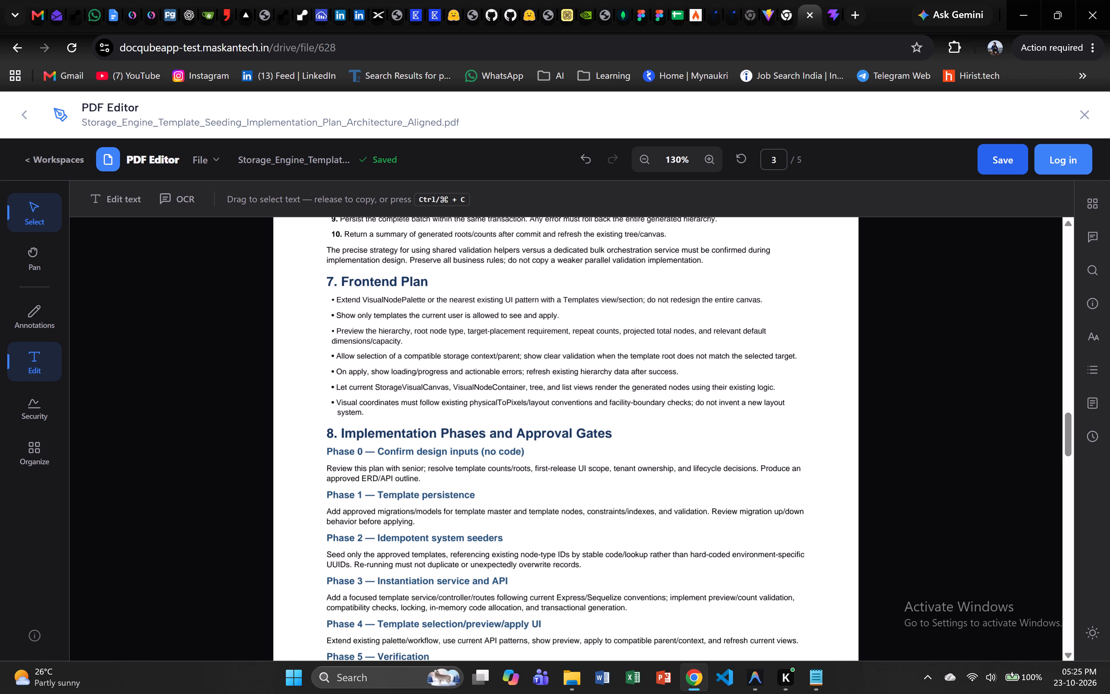
double_click(527, 452)
scroll(536, 471, "up", 3)
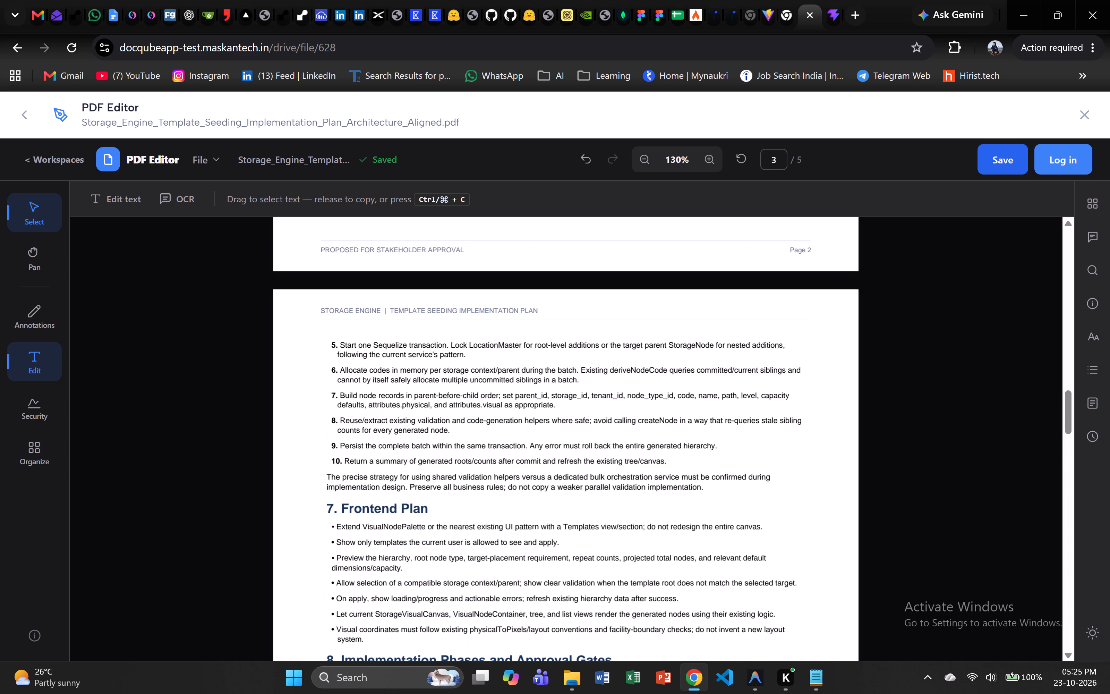
double_click(402, 509)
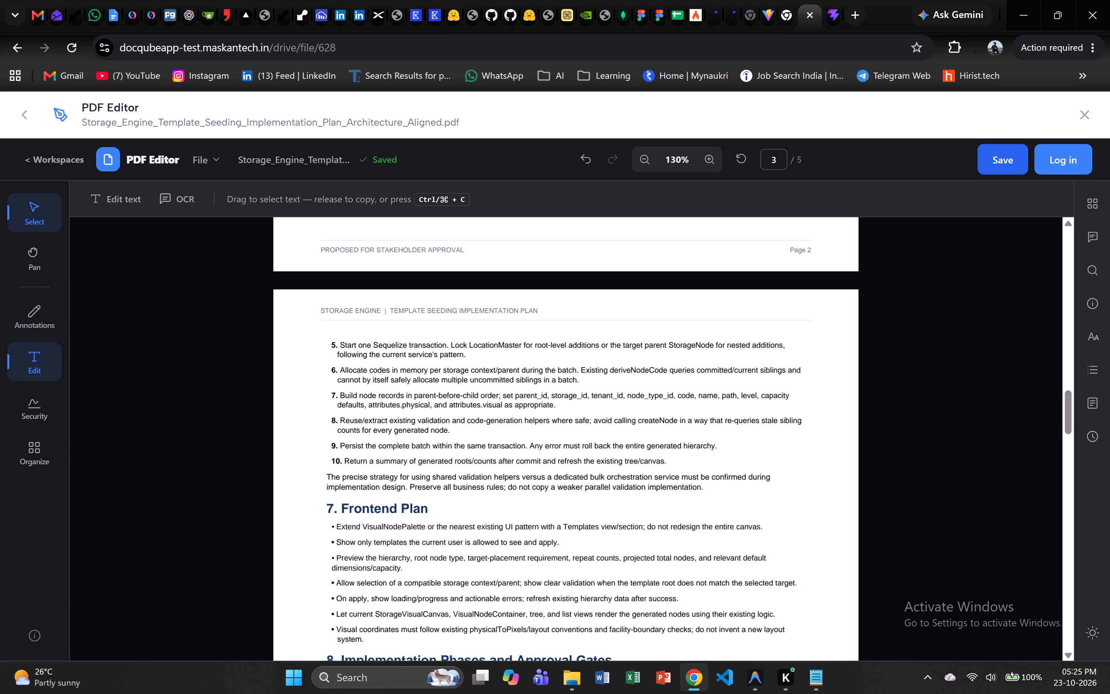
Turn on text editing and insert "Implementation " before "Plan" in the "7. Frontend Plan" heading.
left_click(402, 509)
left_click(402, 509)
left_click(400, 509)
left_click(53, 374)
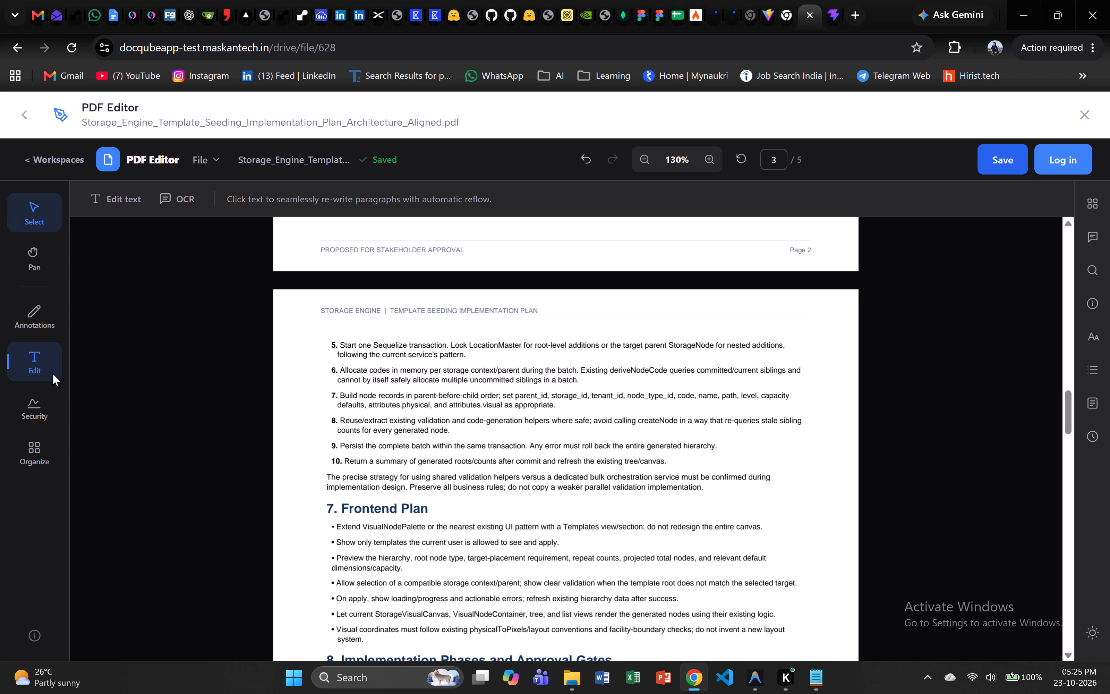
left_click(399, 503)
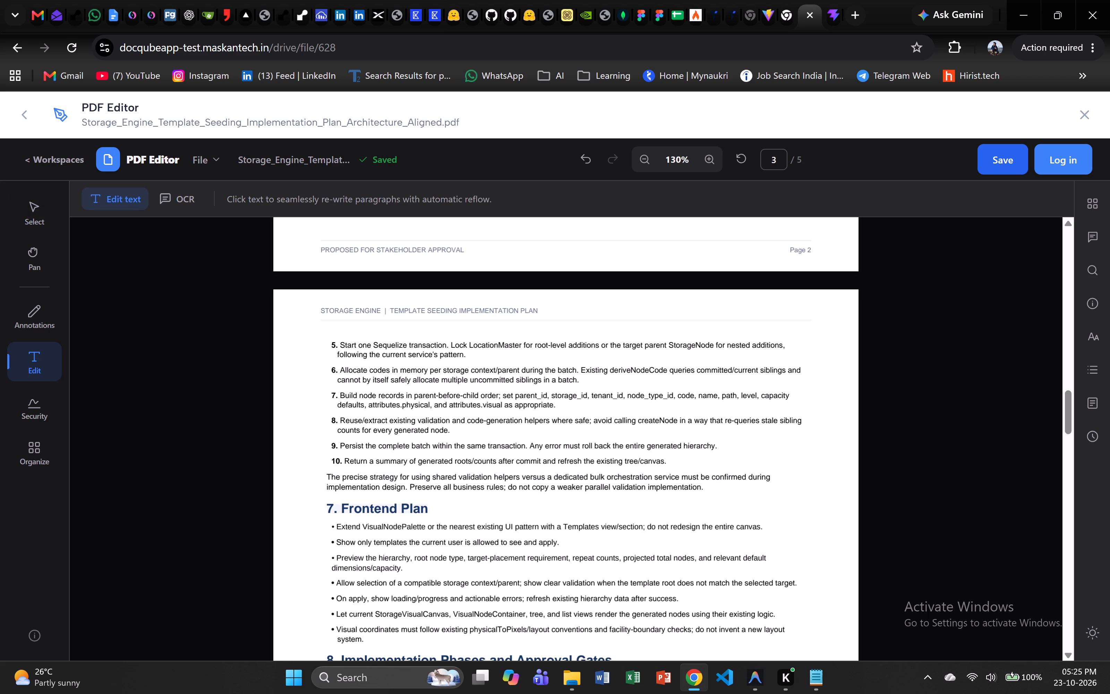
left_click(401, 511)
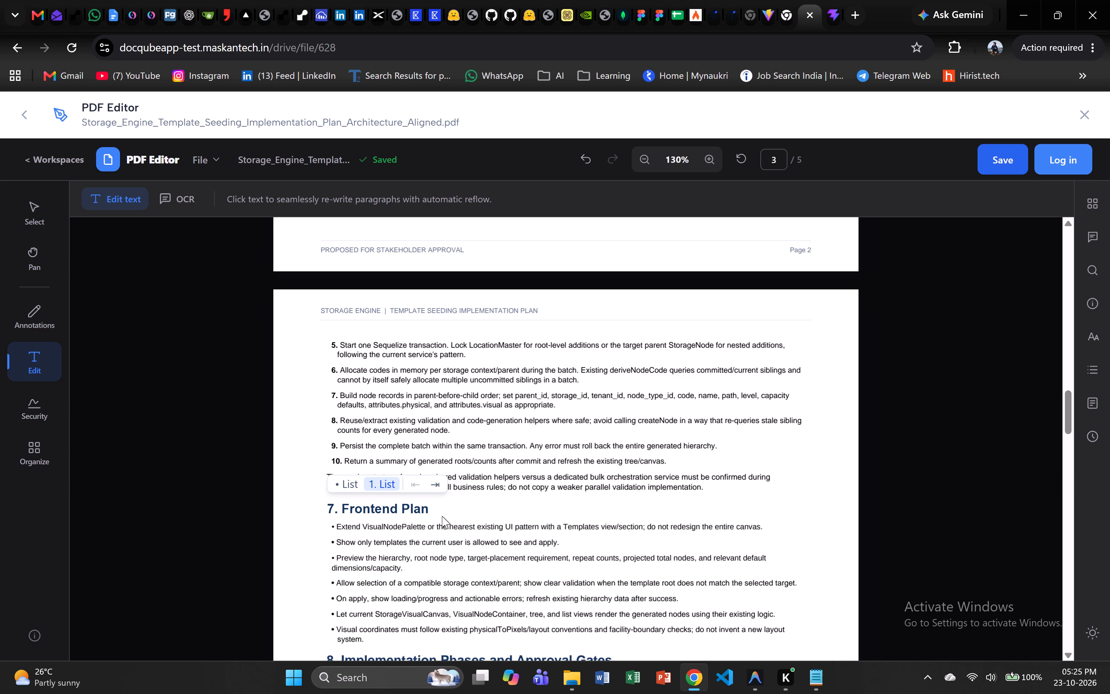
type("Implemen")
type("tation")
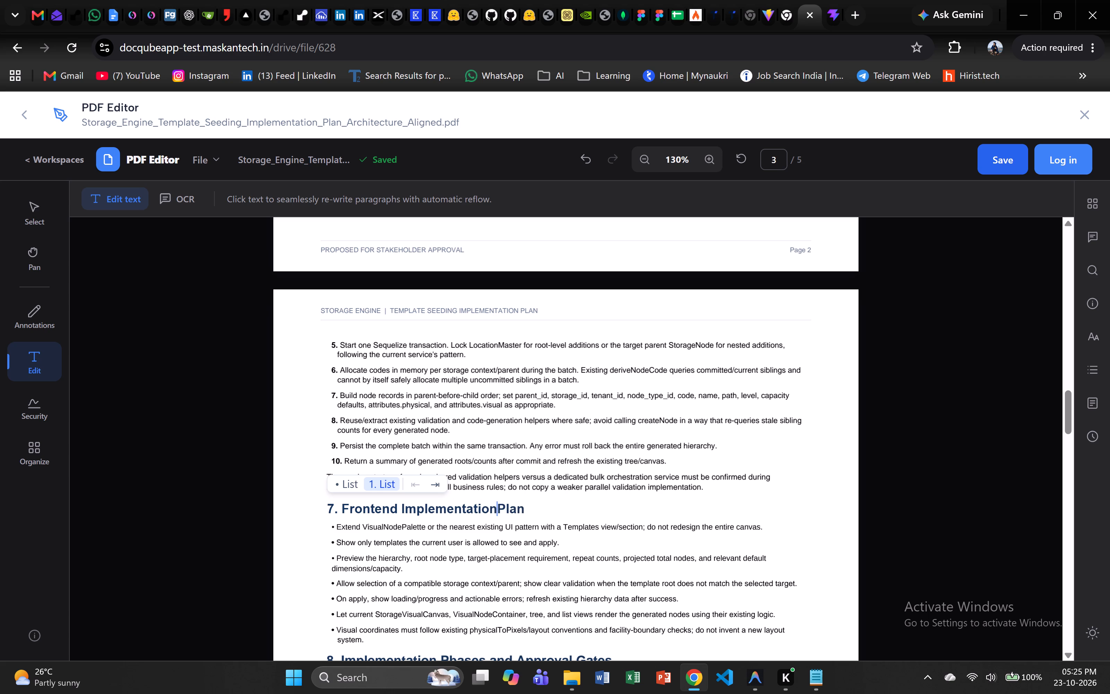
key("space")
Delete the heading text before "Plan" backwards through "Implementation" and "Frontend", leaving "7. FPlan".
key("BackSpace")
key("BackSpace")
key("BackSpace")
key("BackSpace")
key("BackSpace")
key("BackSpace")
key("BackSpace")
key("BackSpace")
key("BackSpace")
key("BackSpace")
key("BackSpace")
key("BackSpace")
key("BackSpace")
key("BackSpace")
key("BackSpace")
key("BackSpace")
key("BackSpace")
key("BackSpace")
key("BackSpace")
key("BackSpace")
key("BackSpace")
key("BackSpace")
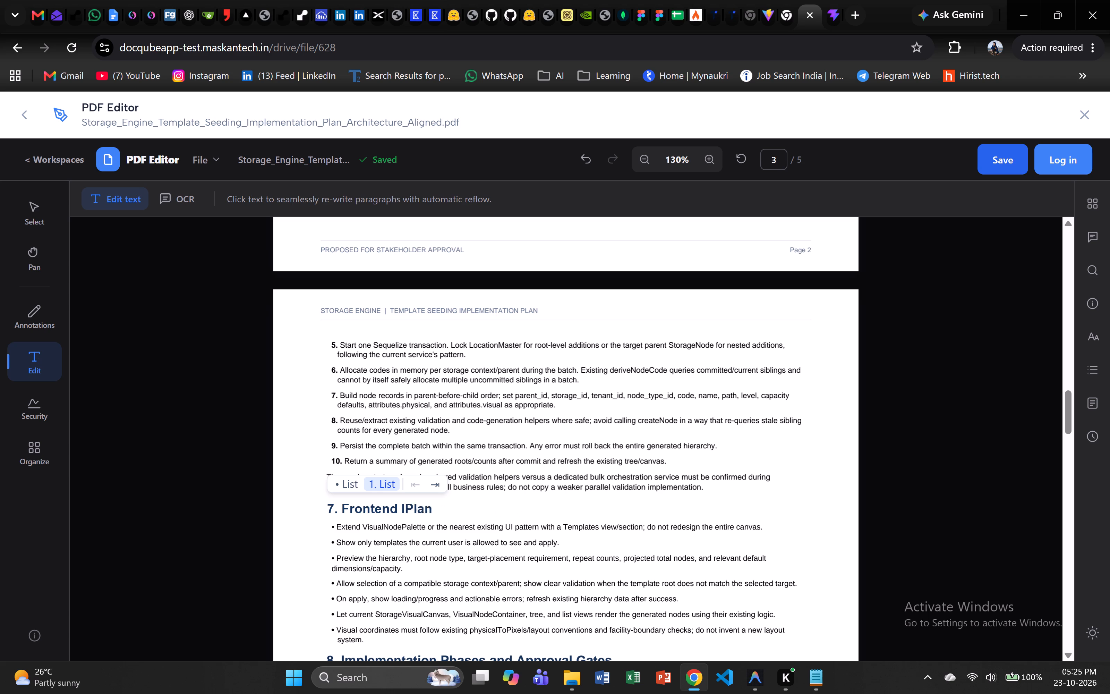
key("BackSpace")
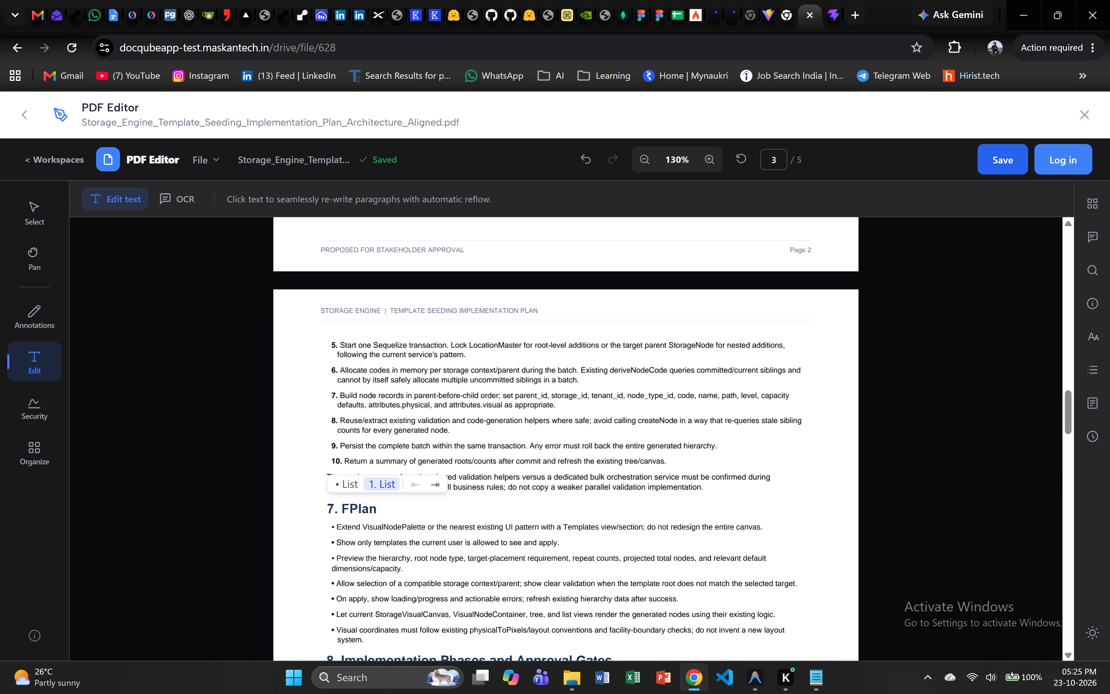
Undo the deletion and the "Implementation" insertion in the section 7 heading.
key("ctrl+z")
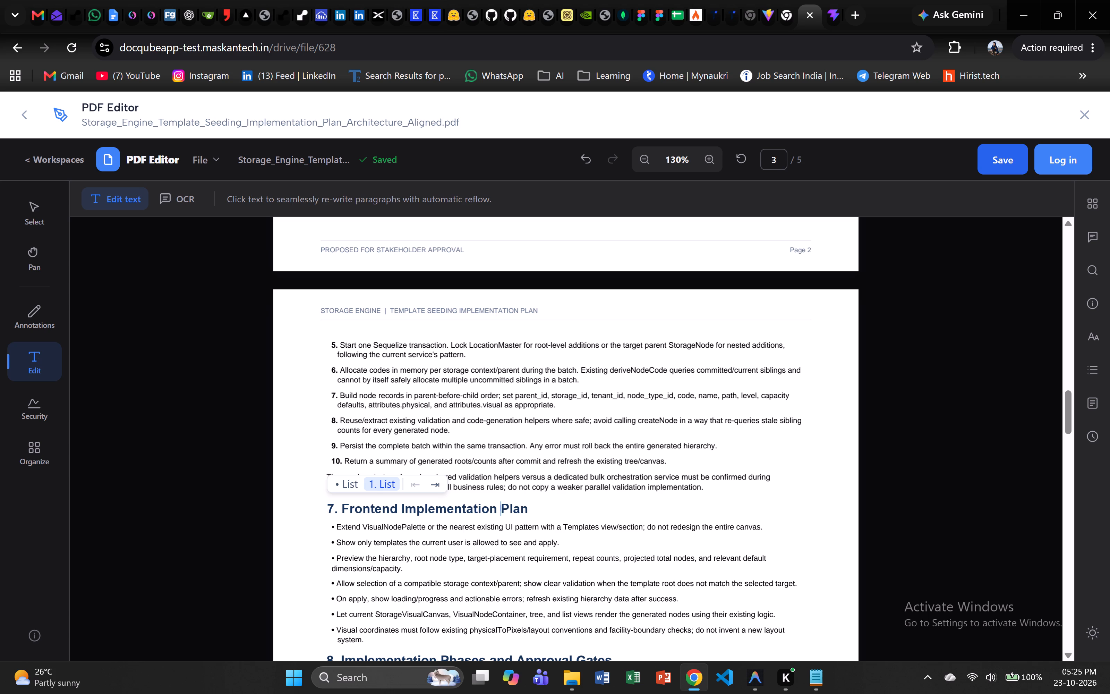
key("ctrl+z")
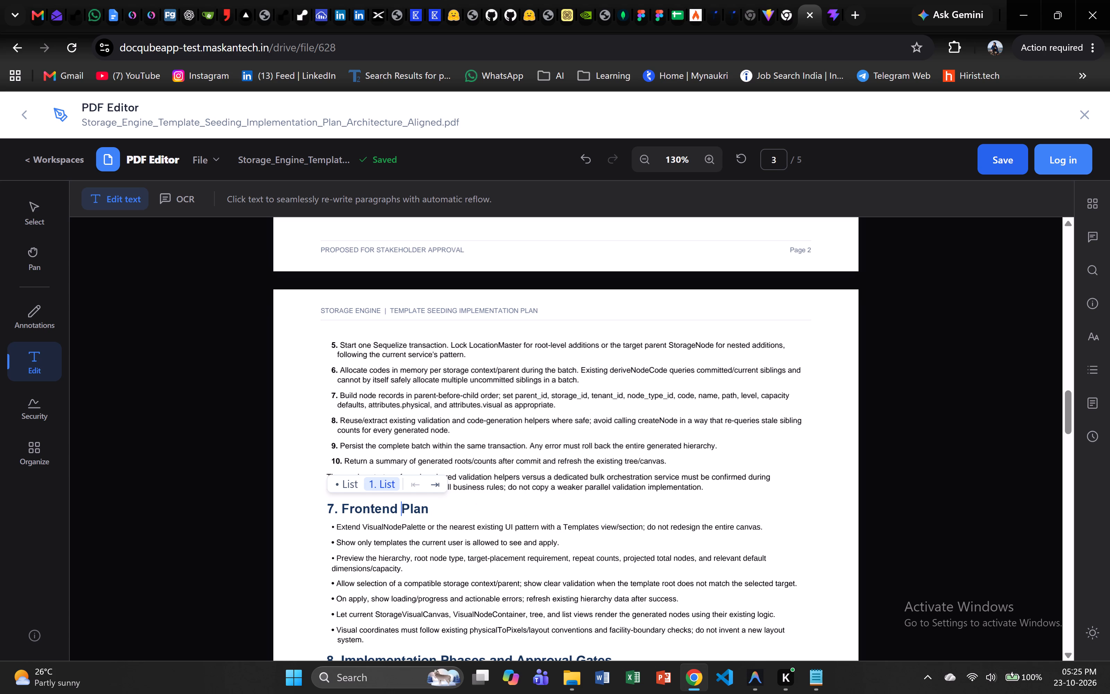
Insert "Implementation " before "Plan" in the "7. Frontend Plan" heading again and leave the heading.
scroll(442, 516, "down", 1)
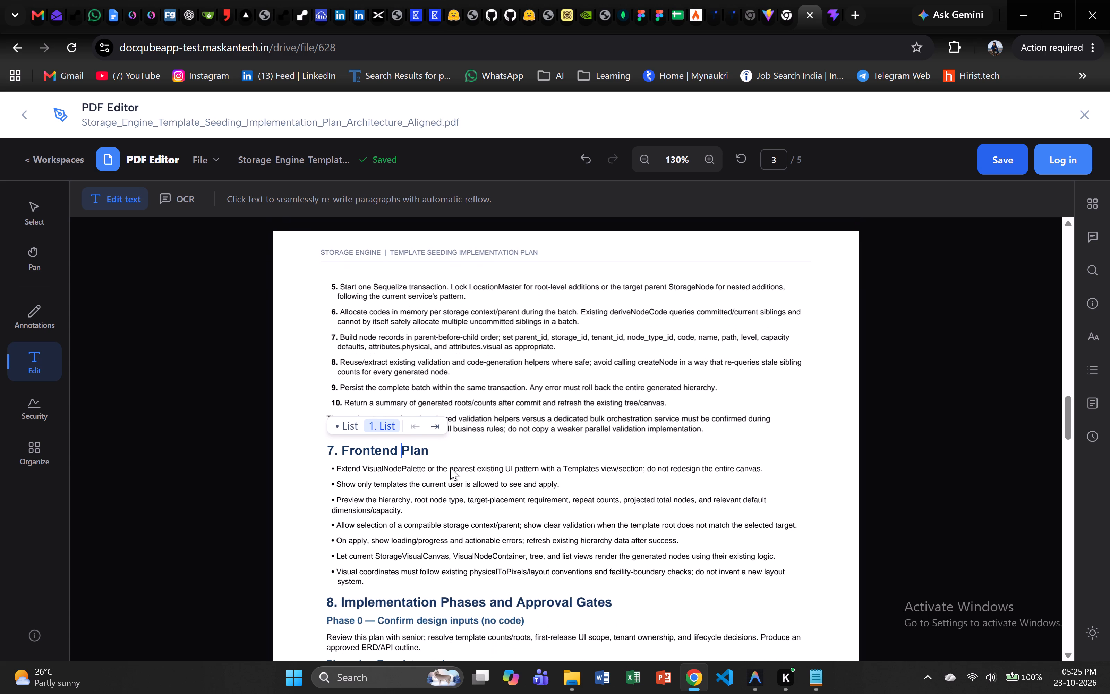
type("Im")
type("plementat")
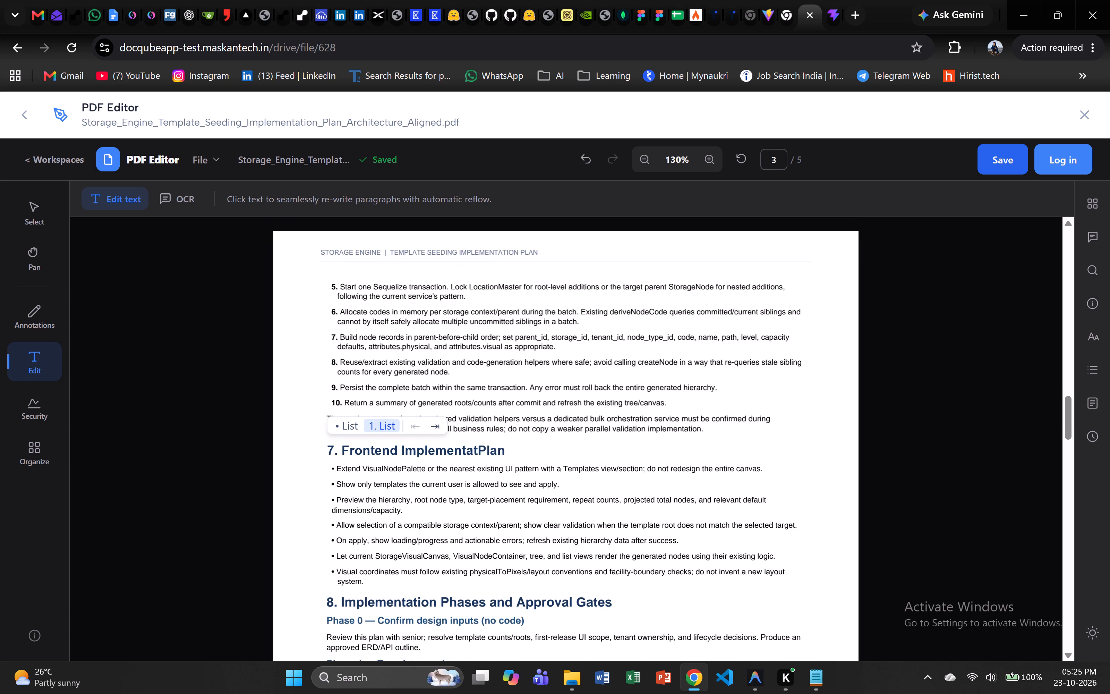
type("ion")
key("space")
left_click(544, 467)
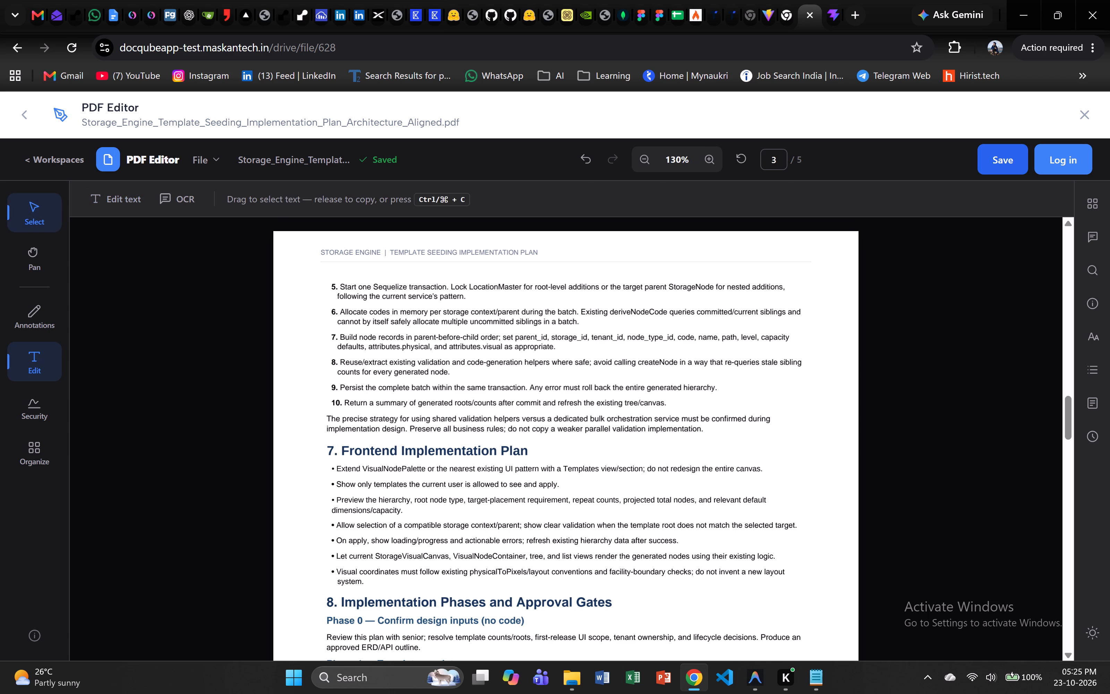
Reopen the section 7 heading in text editing, move the cursor back to between "Frontend" and "Implementation", add a space, and leave the heading.
left_click(434, 455)
left_click(434, 454)
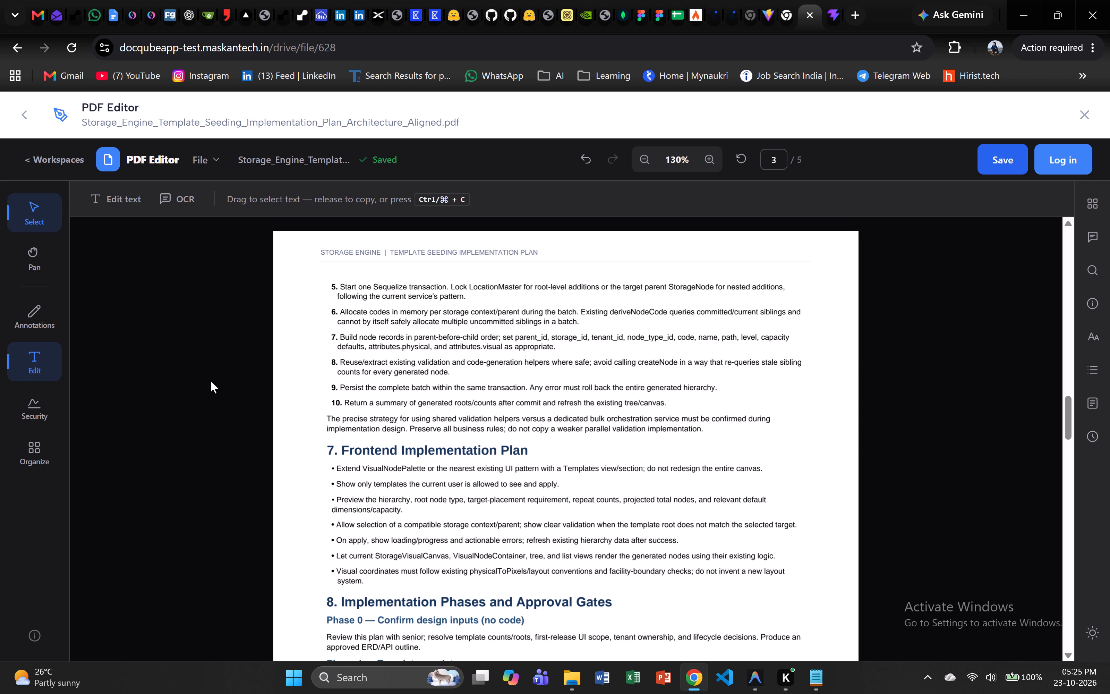
left_click(35, 362)
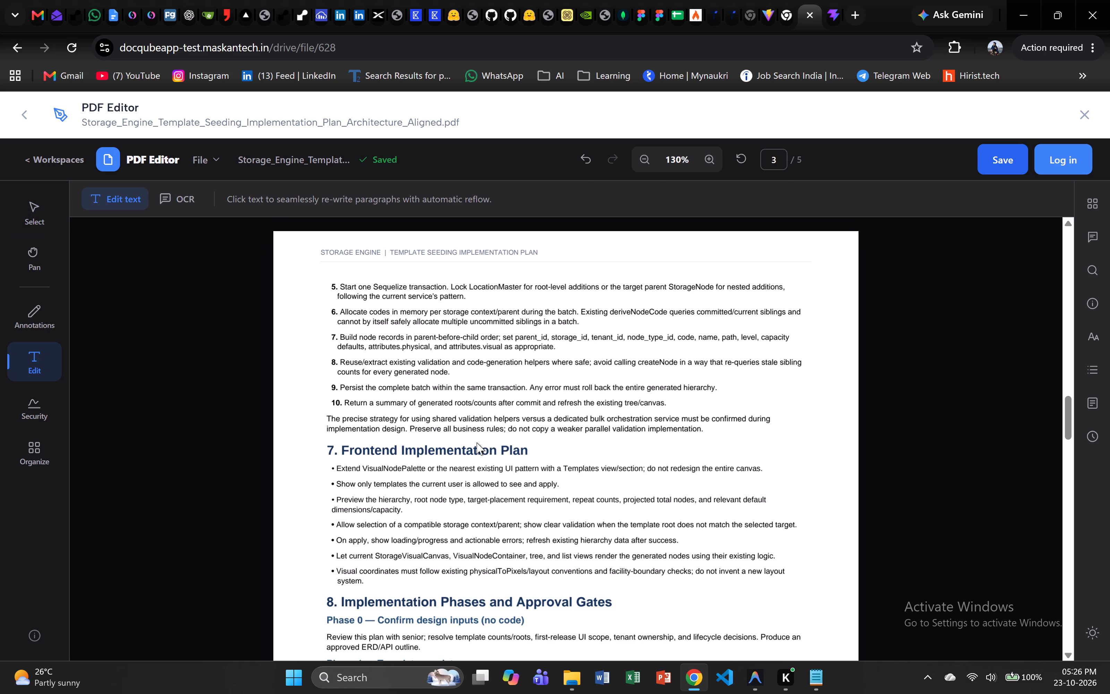
left_click(481, 449)
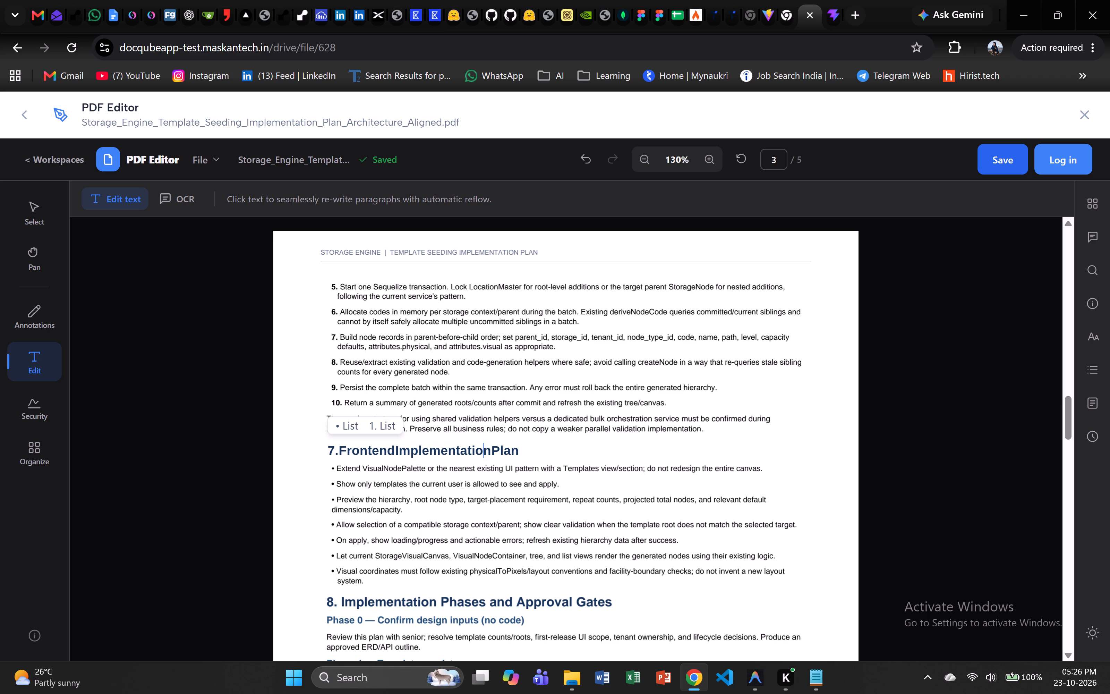
key("Right")
key("Left")
key("Left")
key("Left")
key("Left")
key("Left")
key("Left")
key("Left")
key("Left")
key("Left")
key("Left")
key("Left")
key("Left")
key("Left")
key("Left")
key("Left")
key("Left")
key("Left")
key("Left")
key("Left")
key("Left")
key("Left")
key("Left")
key("Right")
key("Right")
key("Right")
key("Right")
key("Right")
key("Right")
key("Right")
key("space")
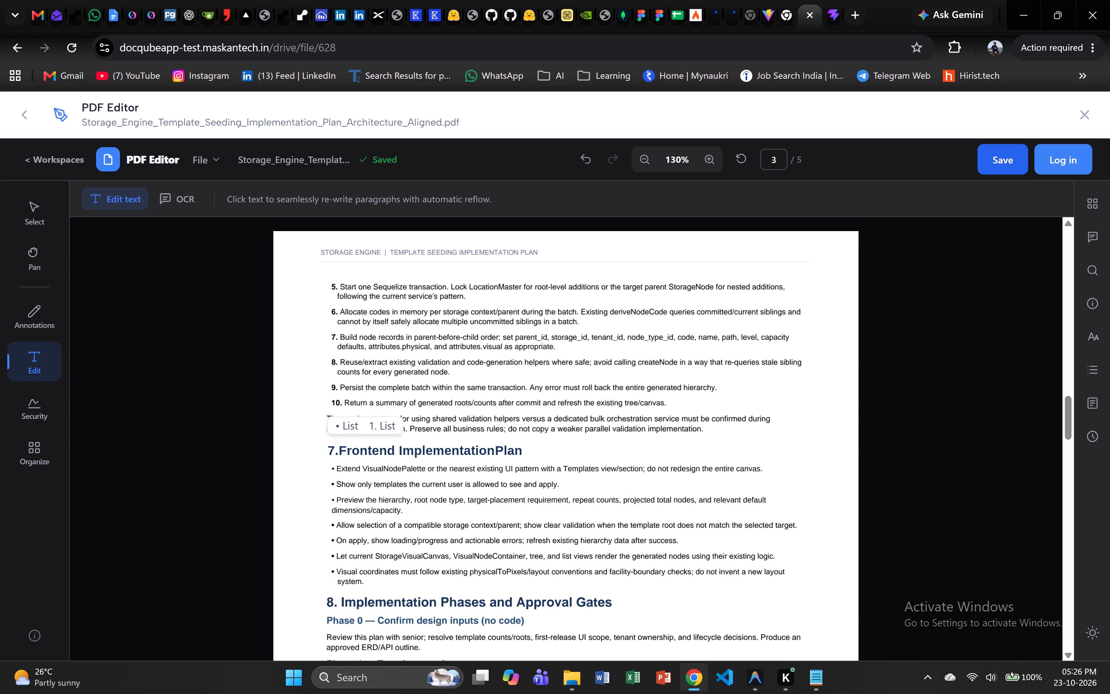
left_click(519, 492)
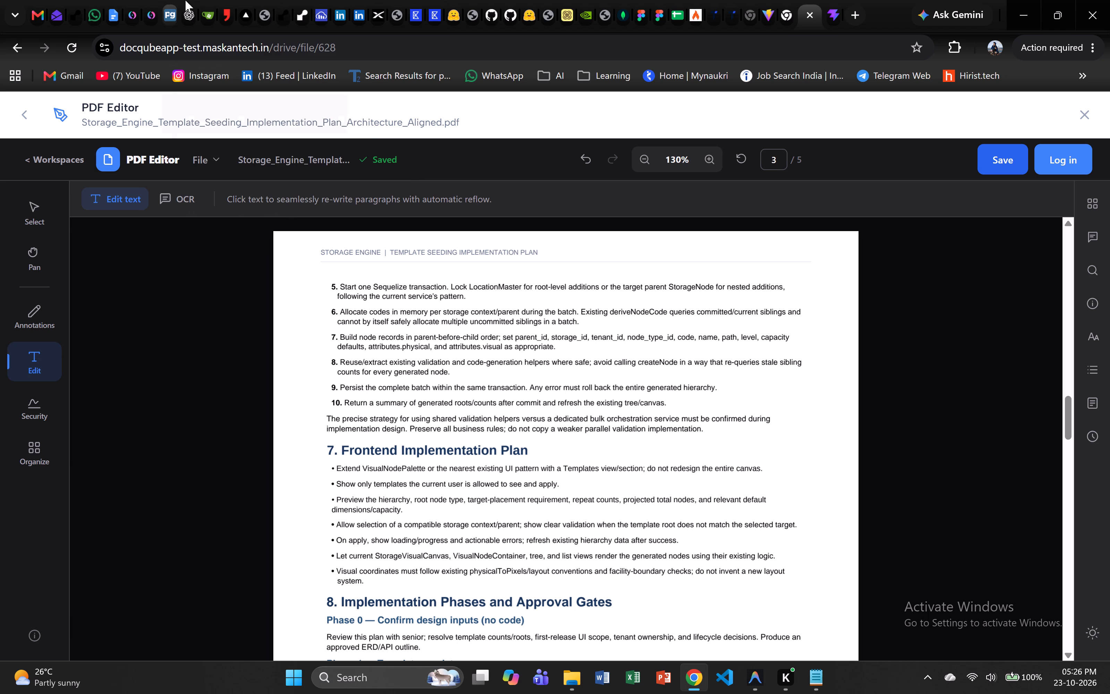
Switch to Notepad and start a new last bullet reading "* After adding a text in a heading,".
left_click(806, 691)
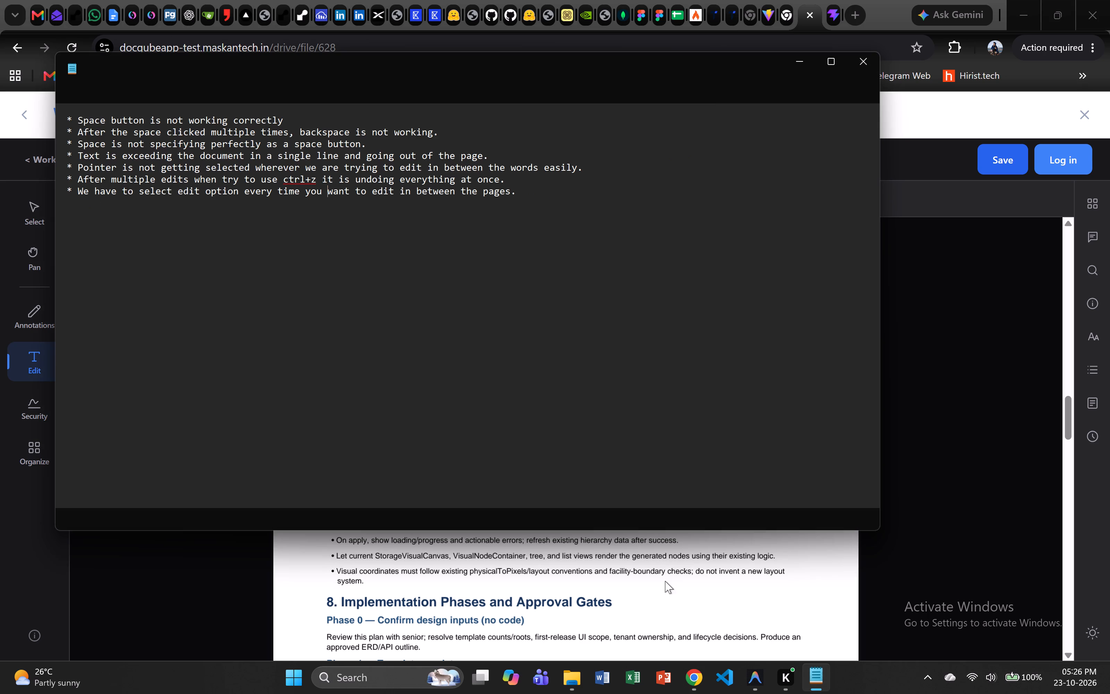
double_click(617, 206)
left_click(617, 206)
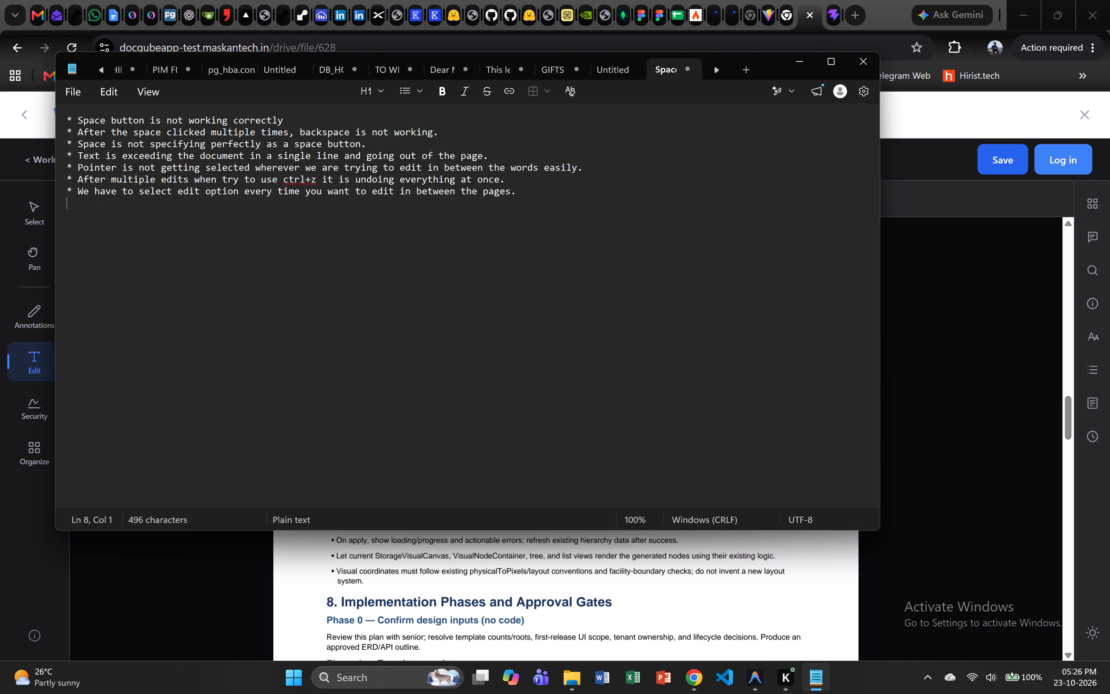
type("*N")
key("BackSpace")
key("space")
type("After")
key("space")
type("editing")
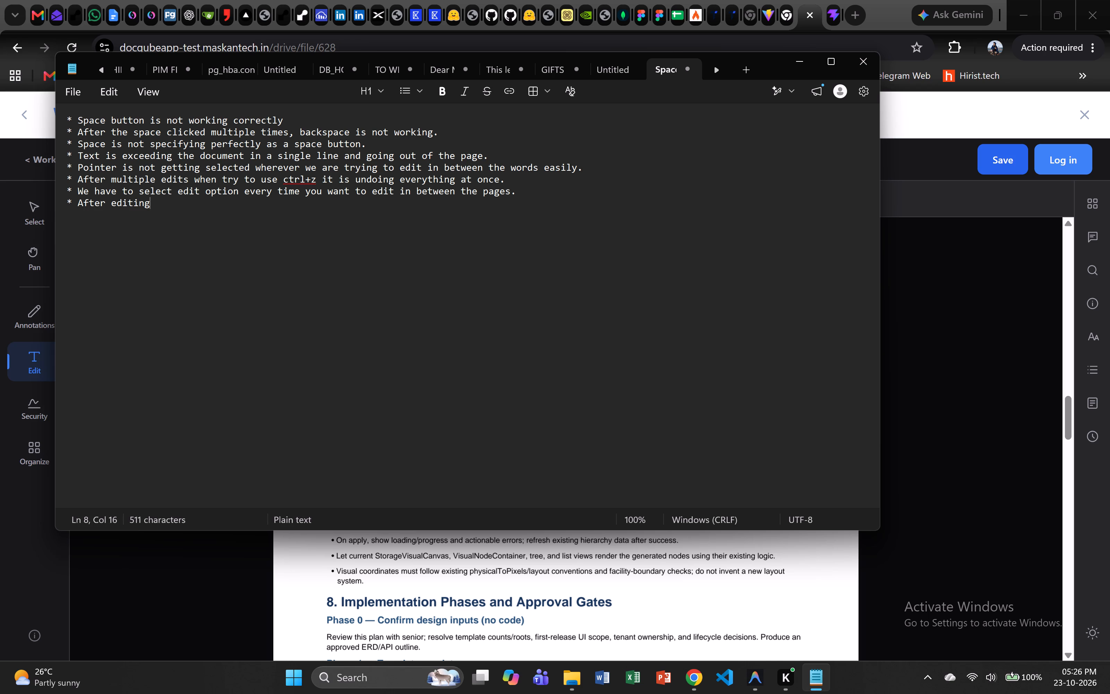
key("space")
key("BackSpace")
key("BackSpace")
key("BackSpace")
key("BackSpace")
key("BackSpace")
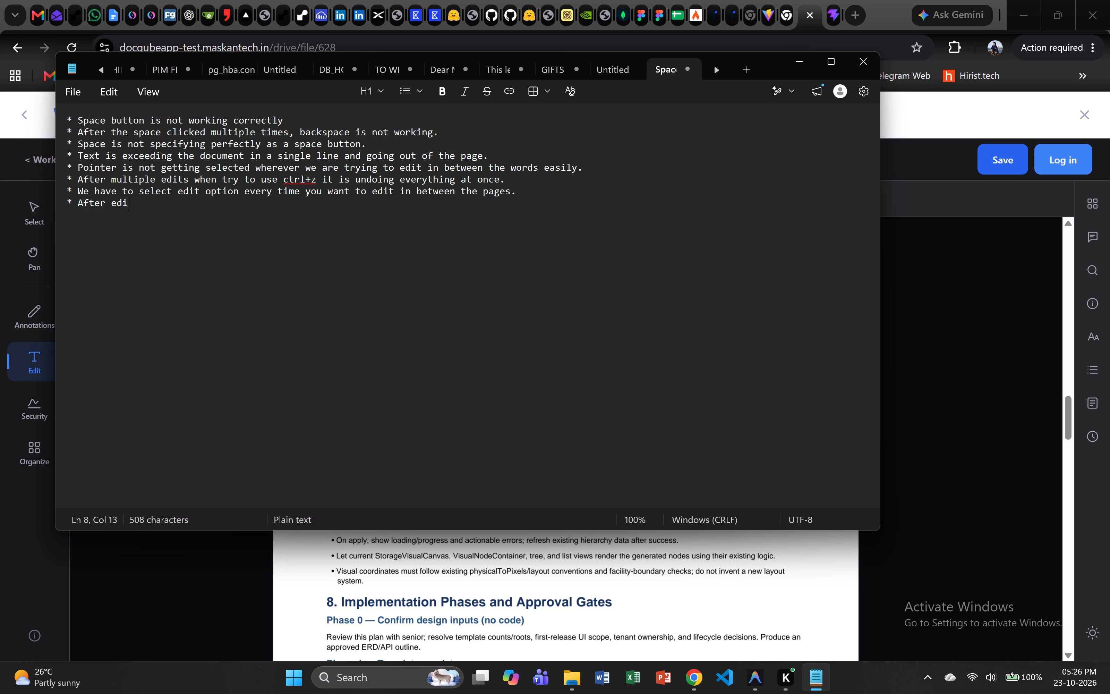
key("BackSpace")
key("BackSpace")
key("BackSpace")
type("adding a text")
key("space")
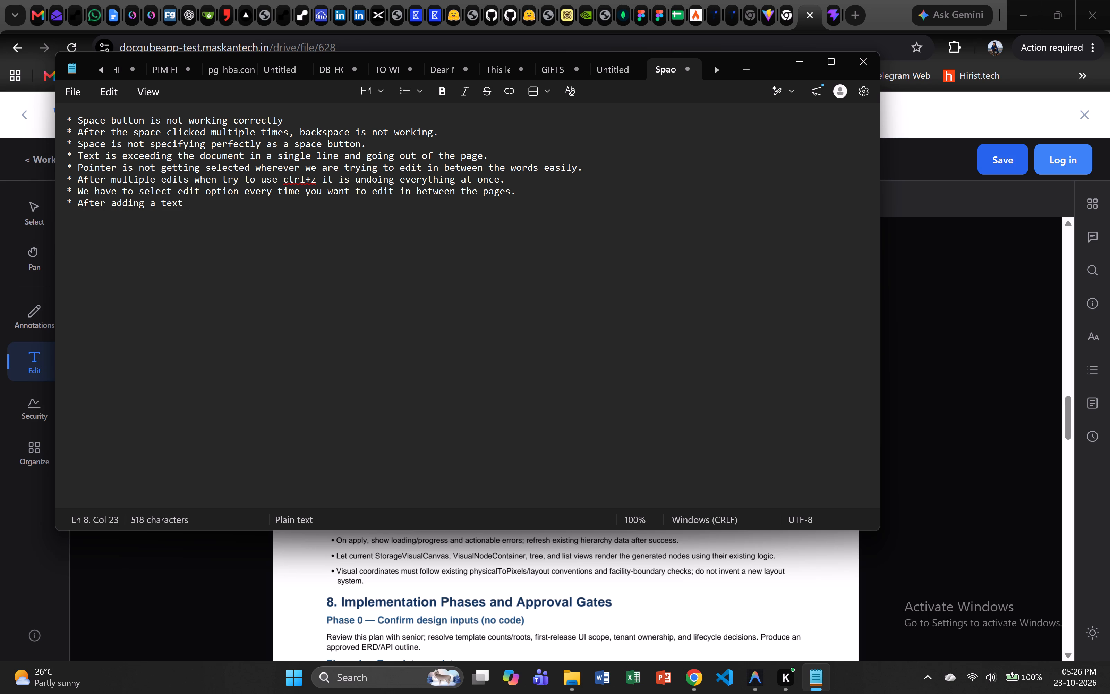
type("in a heading")
type(",")
key("space")
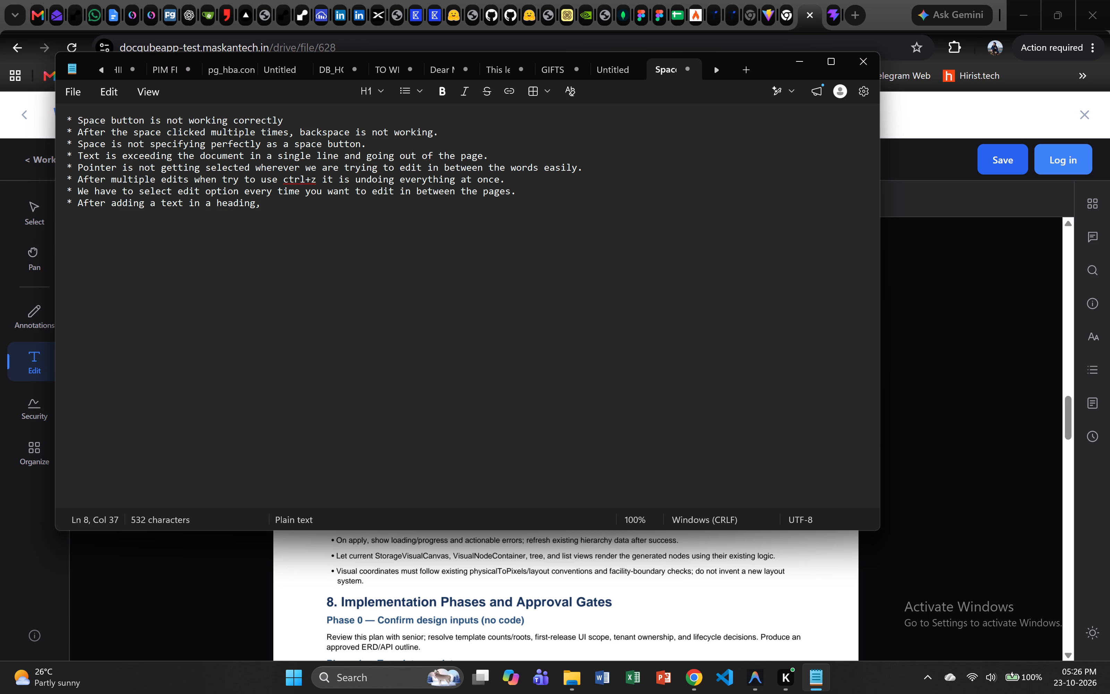
Finish the bullet with "when you click somewhere else the space are disappearing in the edited text." and minimise Notepad.
type("whe")
type("n you click o")
key("BackSpace")
type("somewhere else")
key("space")
type("the space are")
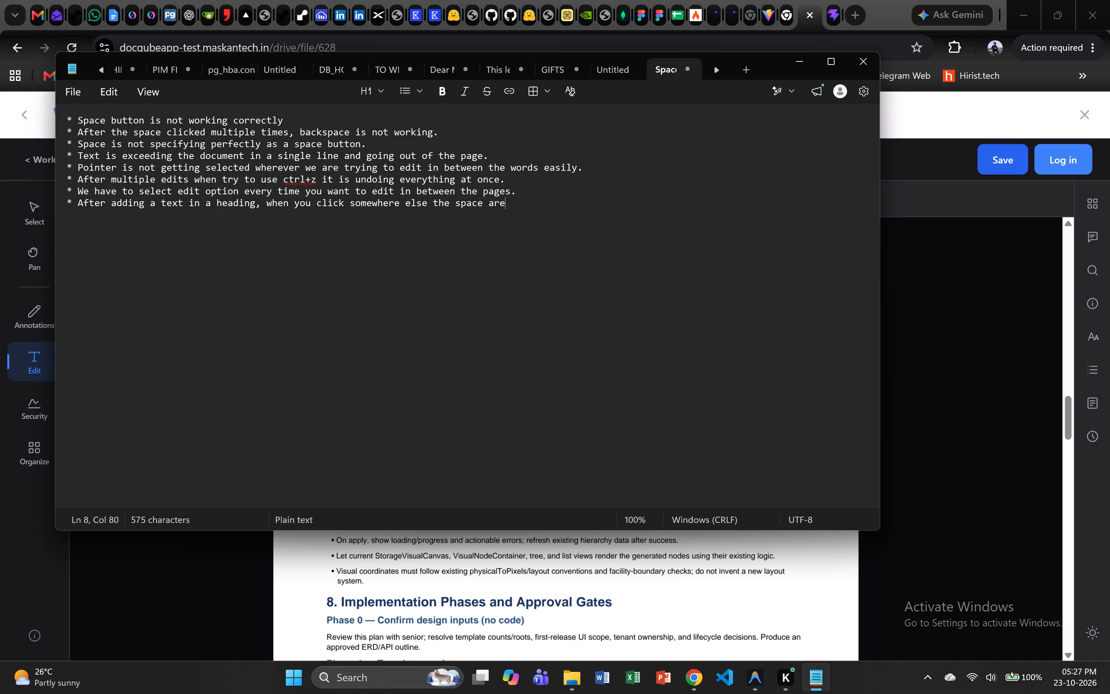
key("space")
type("disapp")
type("earing in the")
key("space")
type("edited te")
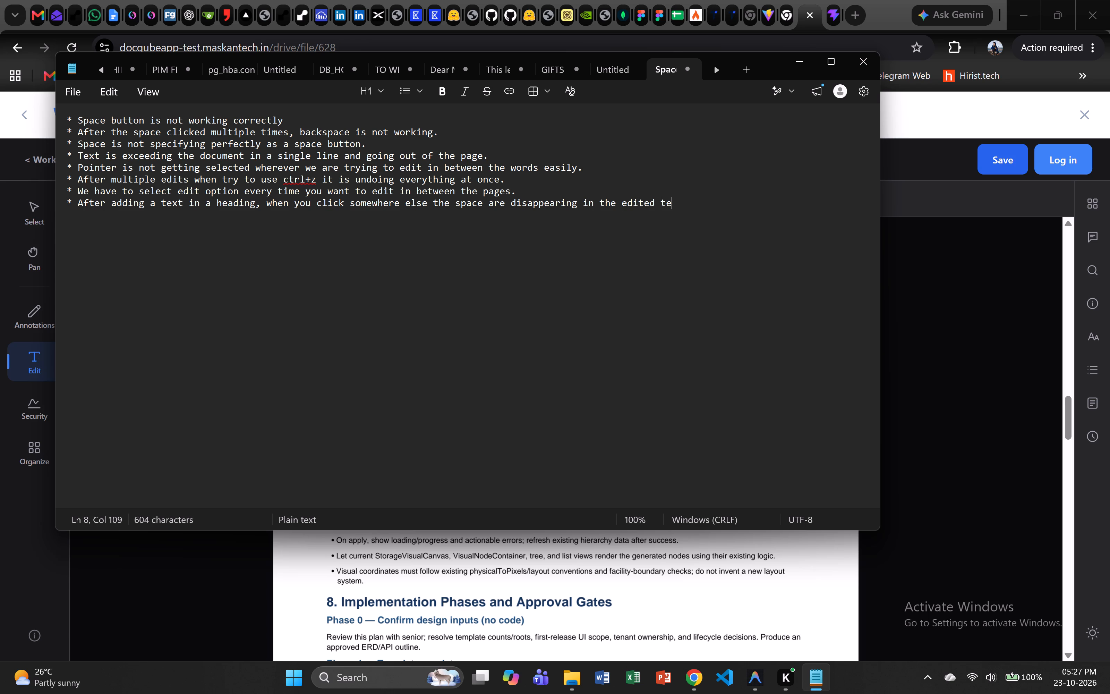
type("xt")
key("period")
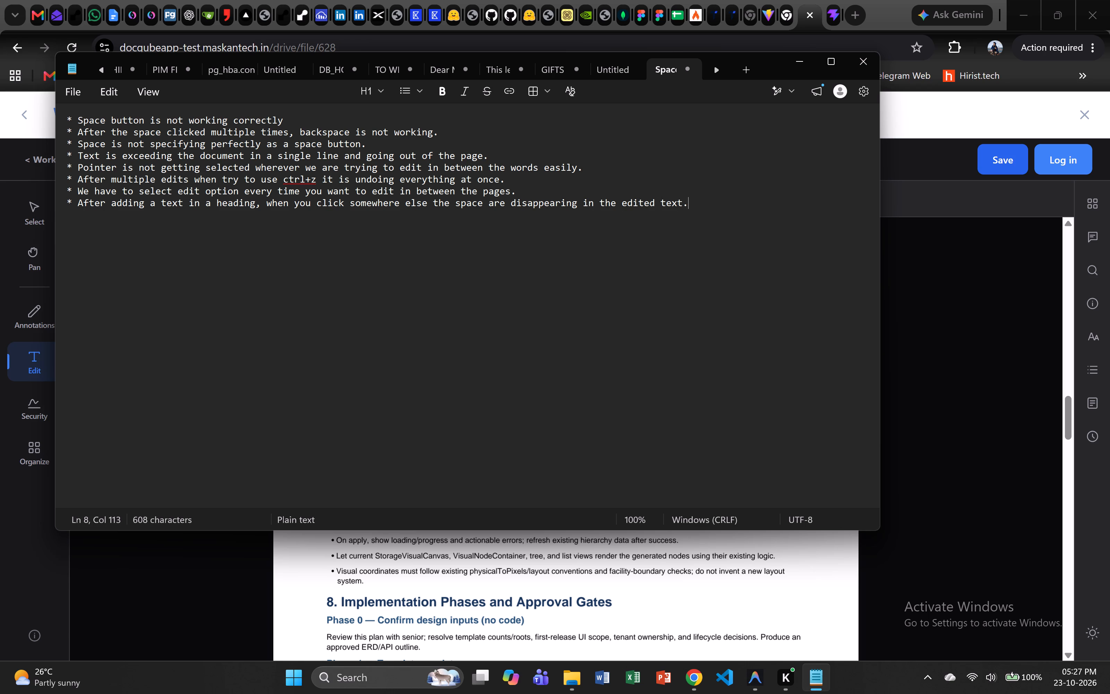
left_click(798, 62)
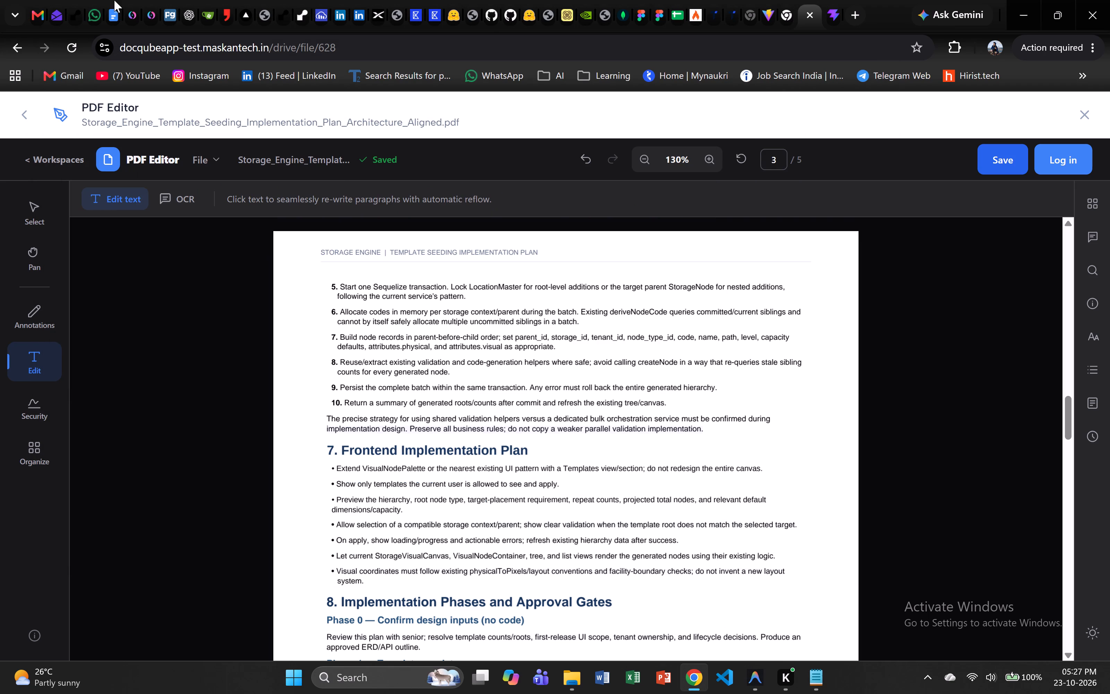
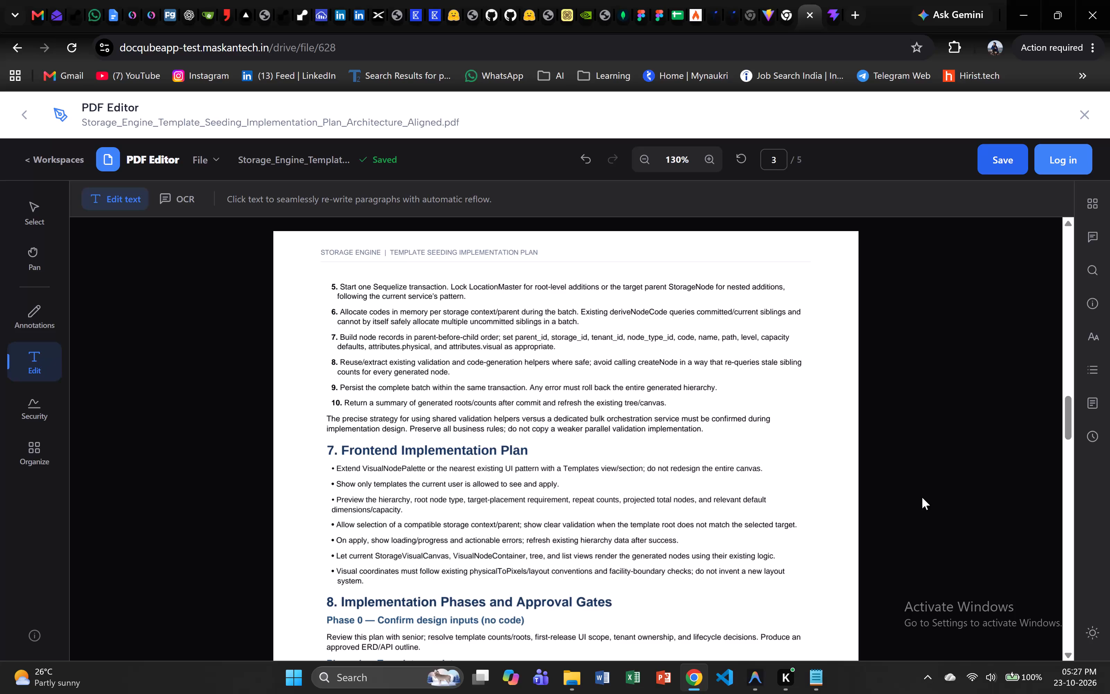
Insert "the " before "existing node-type IDs" in the paragraph under "Phase 2 — Idempotent system seeders".
scroll(921, 474, "down", 2)
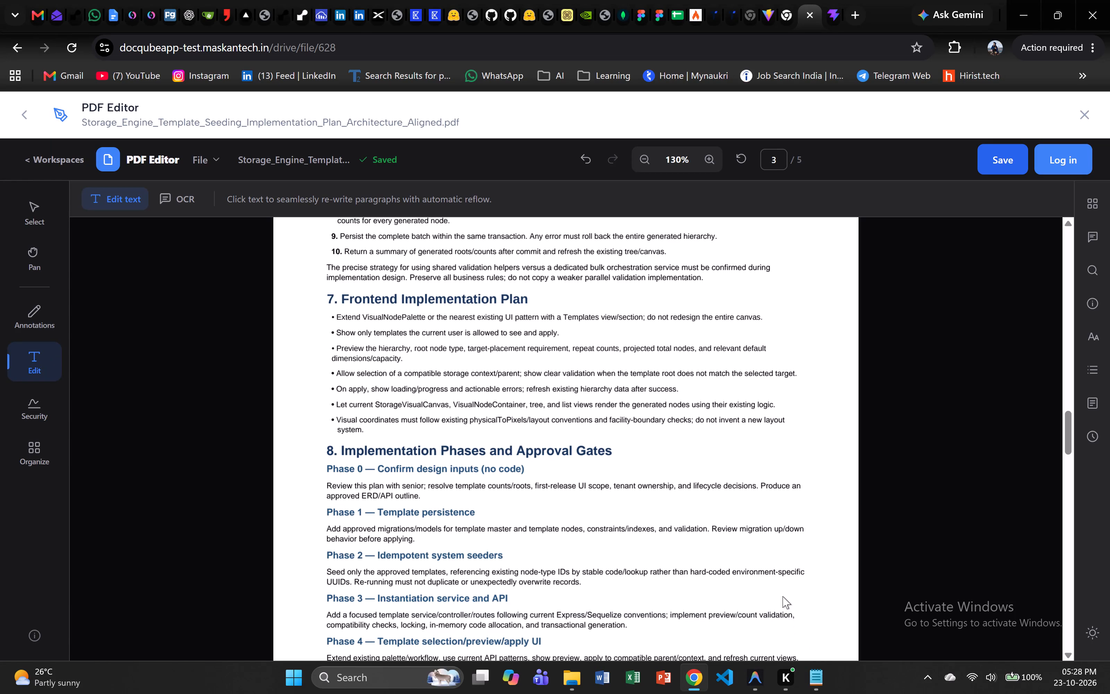
scroll(863, 525, "down", 1)
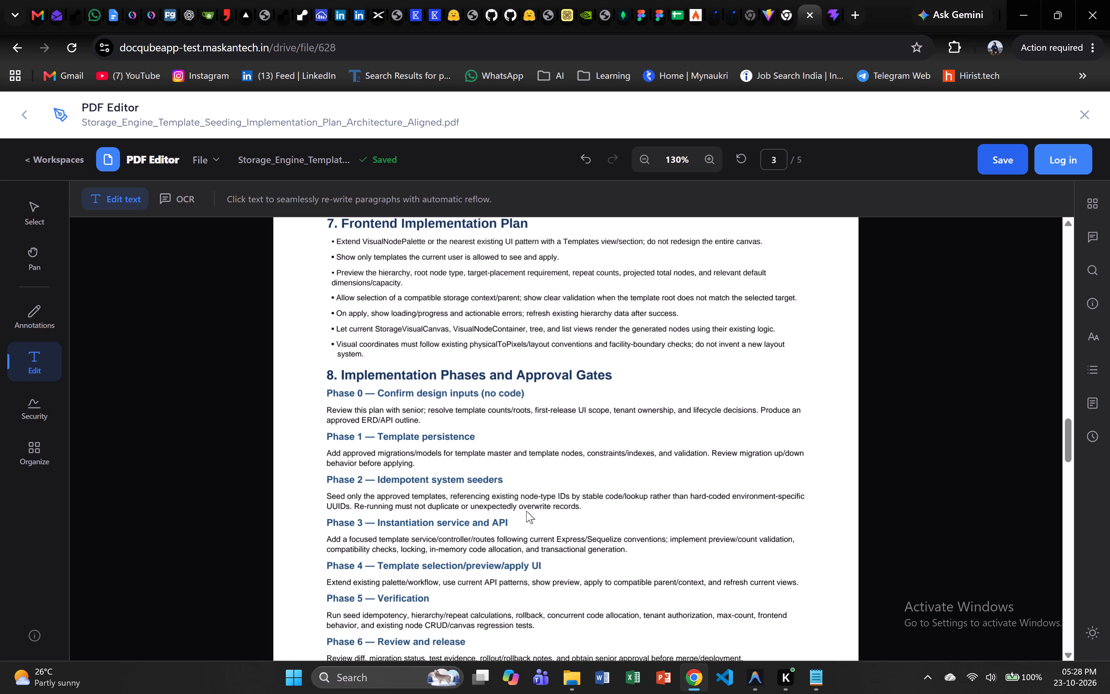
left_click(525, 494)
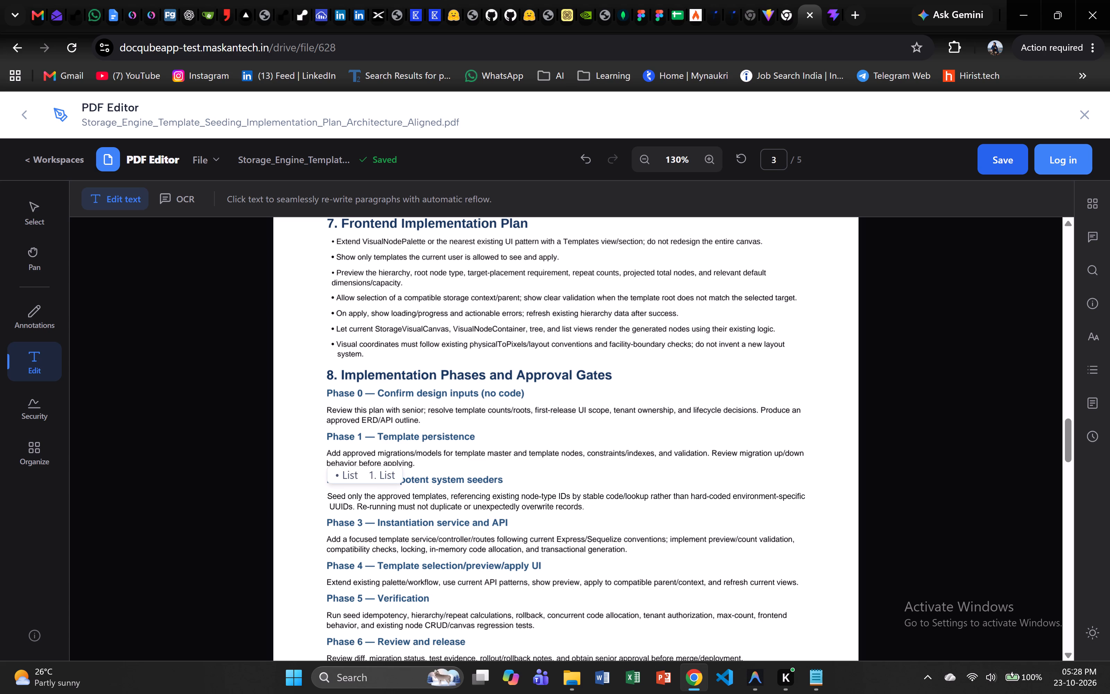
left_click(493, 497)
type("the")
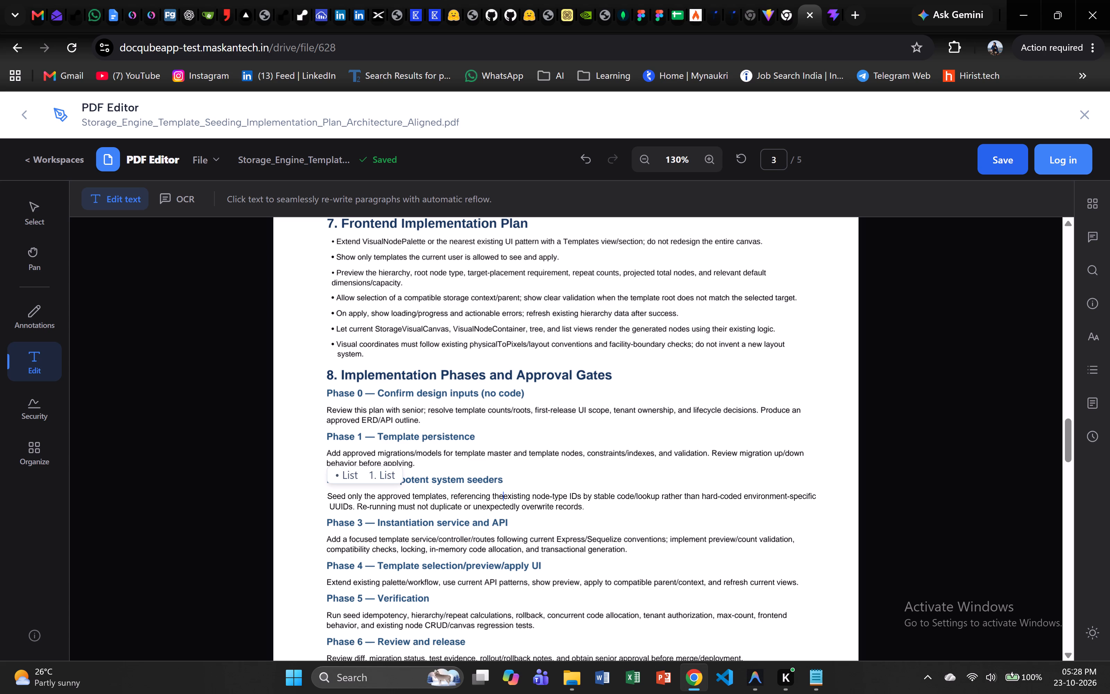
key("space")
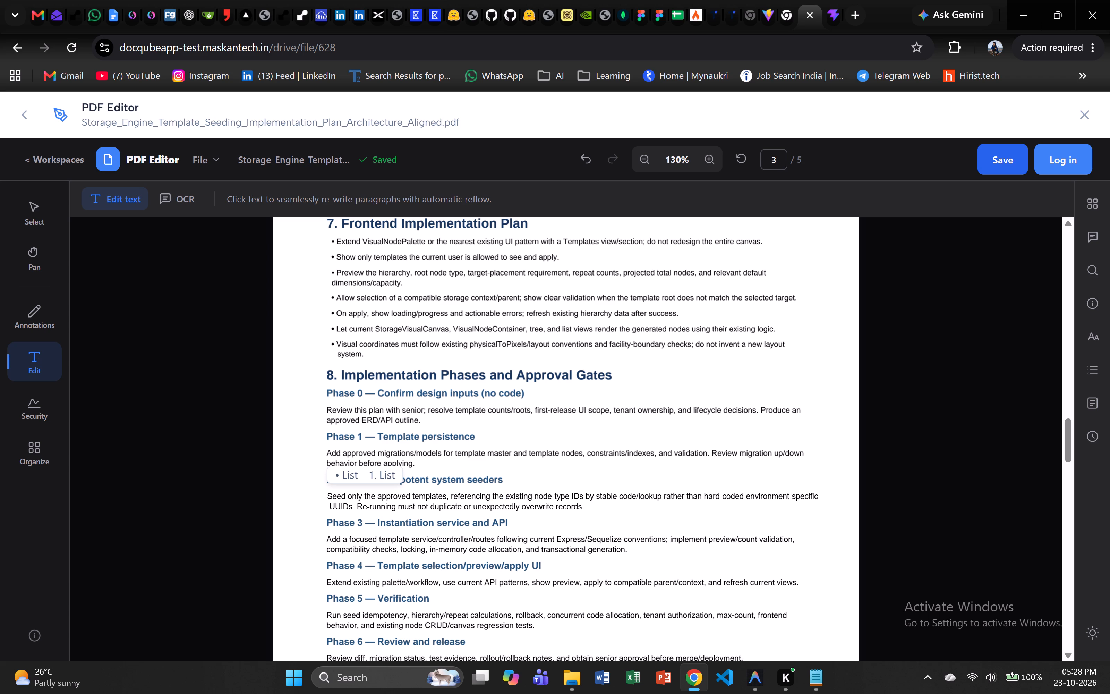
Place the text cursor at the end of the Phase 2 paragraph, after "overwrite records.".
left_click(594, 507)
scroll(629, 515, "down", 2)
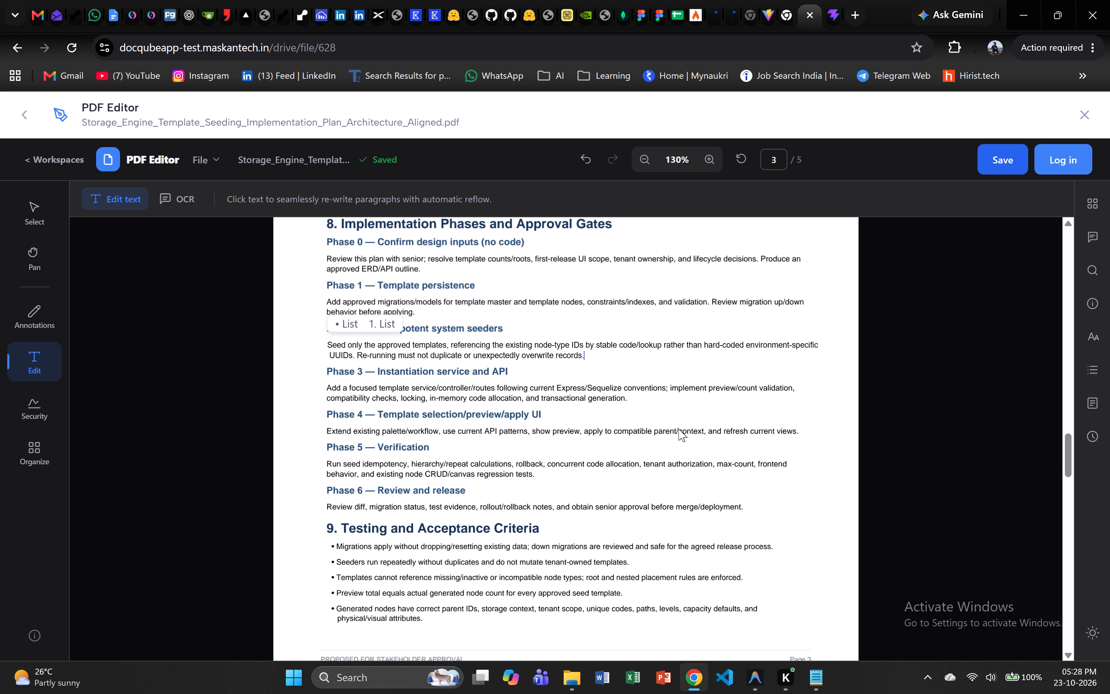
scroll(678, 429, "up", 1)
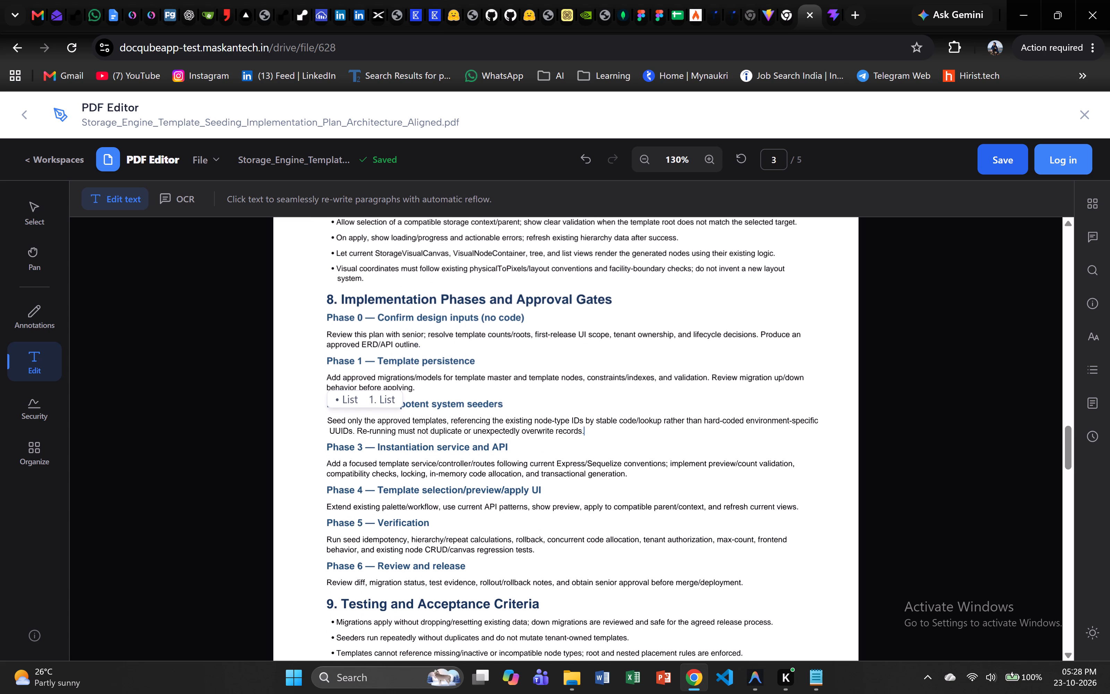
left_click(676, 429)
Close the text edit of the Phase 2 paragraph under "Idempotent system seeders".
left_click(639, 468)
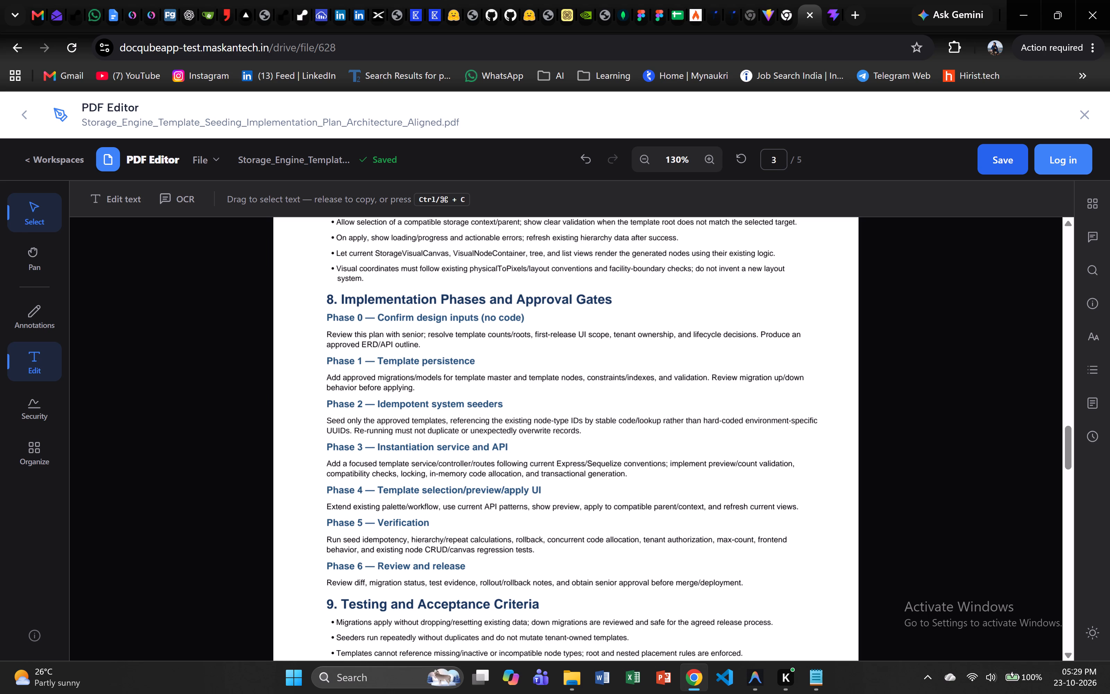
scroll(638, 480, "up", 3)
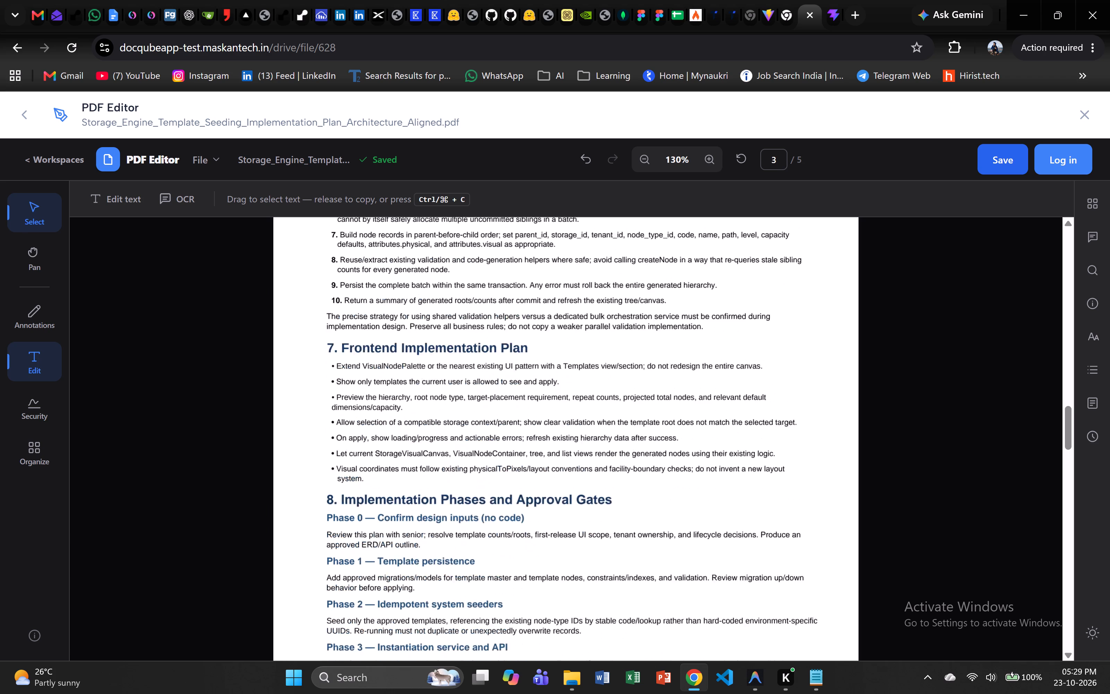
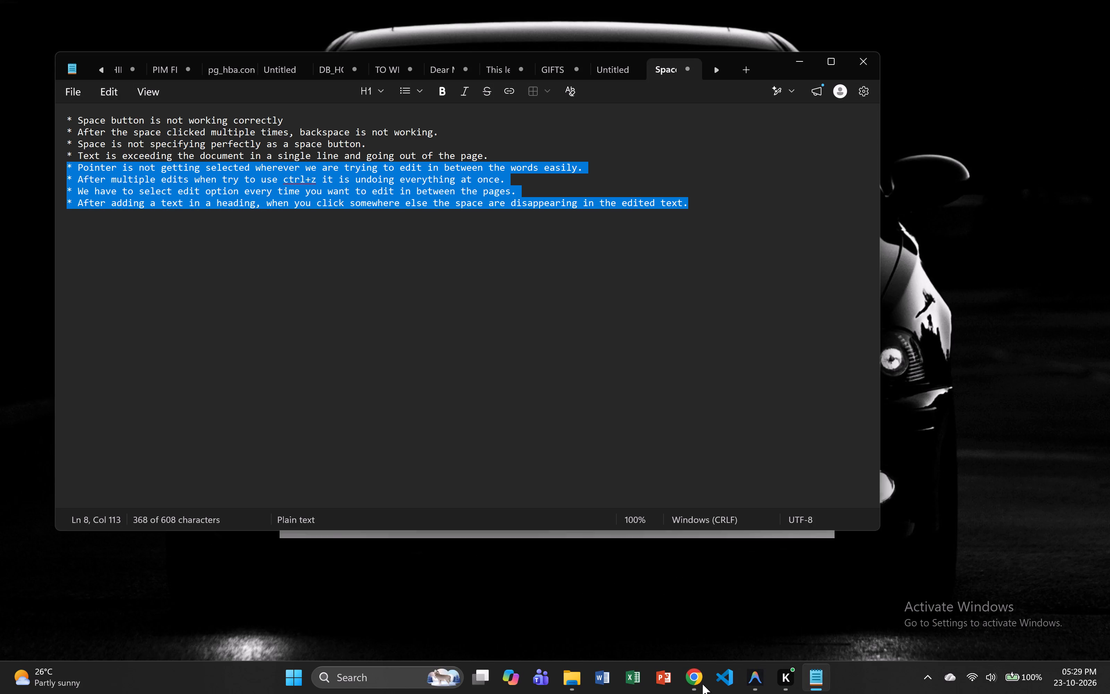
Switch to Chrome and return to the storage engine template seeding plan in the PDF Editor, around section "9. Testing and Acceptance Criteria".
left_click(702, 684)
double_click(819, 0)
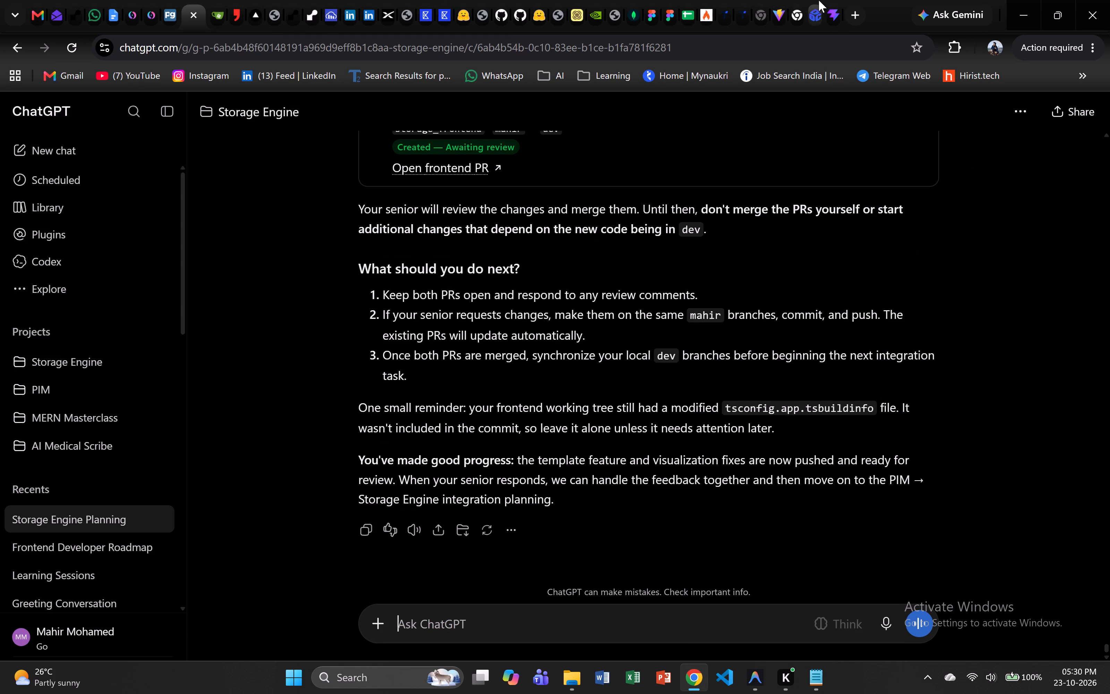
scroll(613, 461, "down", 2)
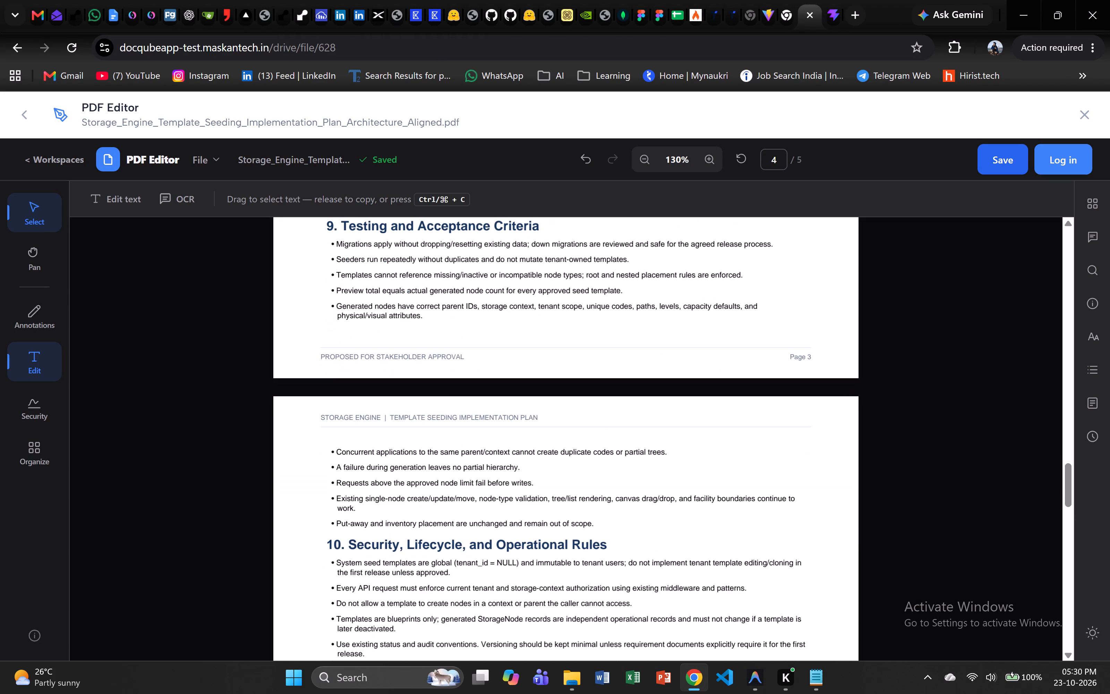
scroll(606, 462, "up", 1)
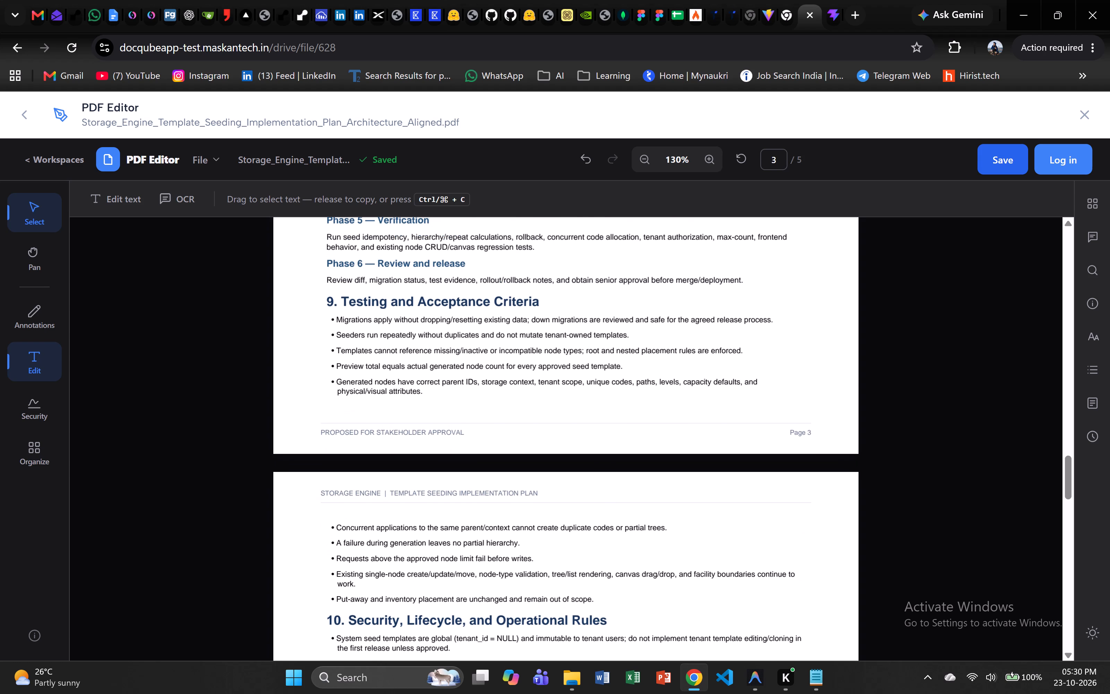
Open the "7. Frontend Implementation Plan" heading for text editing and delete the character before the cursor, between "Frontend" and "Implementation".
scroll(439, 426, "up", 2)
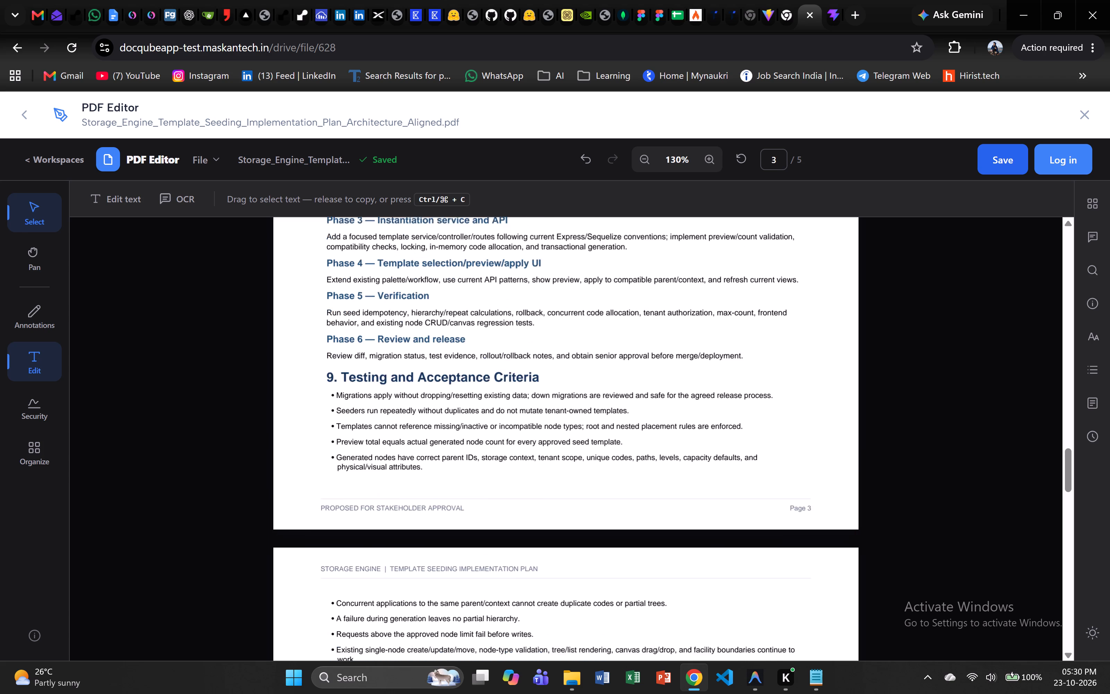
scroll(439, 426, "up", 1)
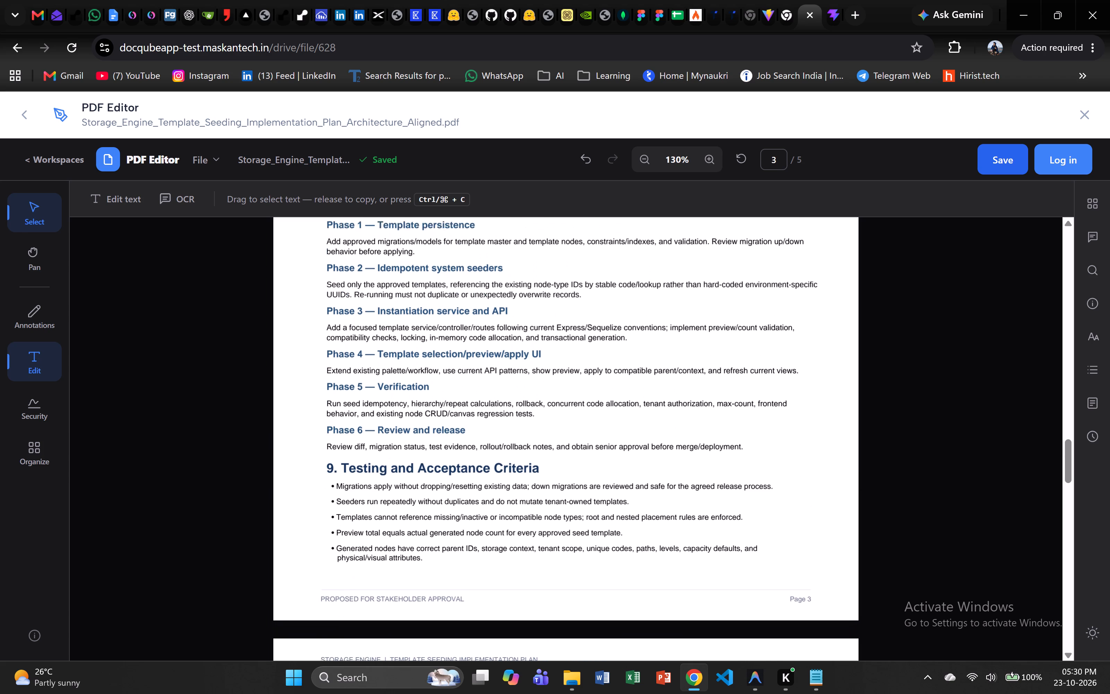
scroll(439, 426, "up", 3)
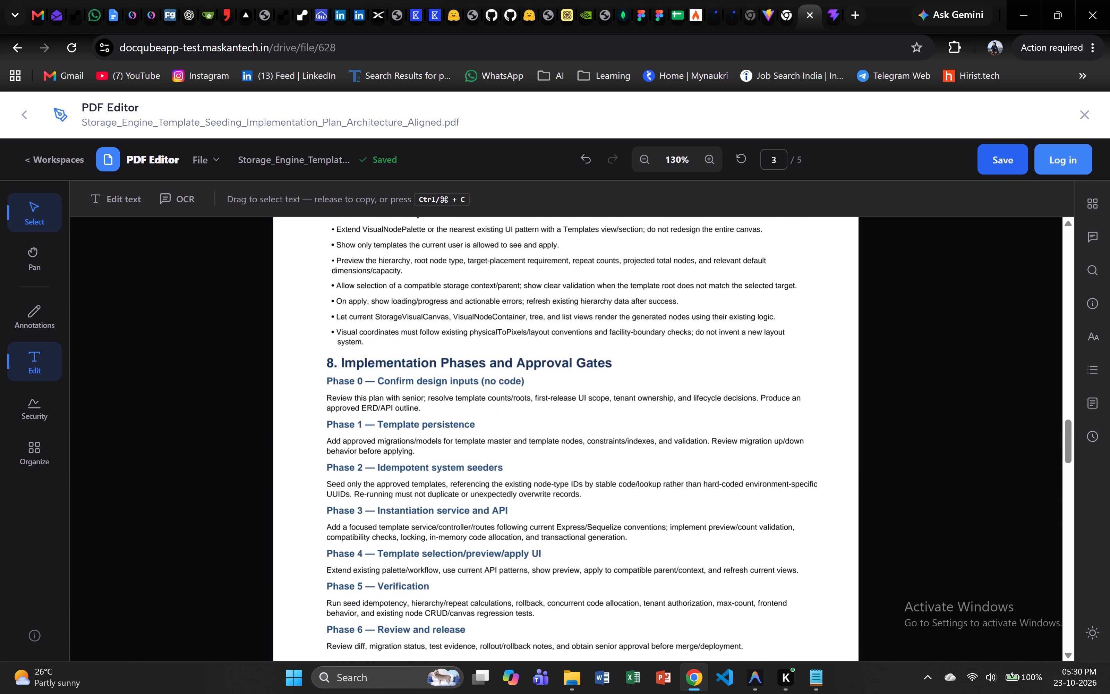
scroll(439, 426, "up", 2)
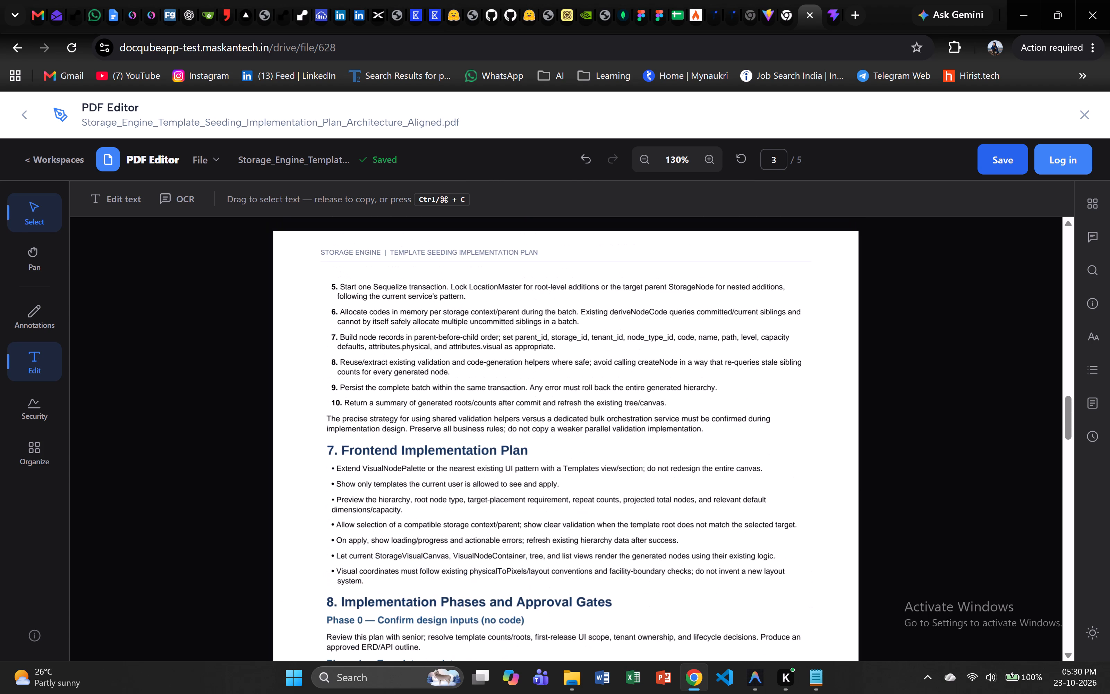
left_click(401, 452)
left_click(45, 375)
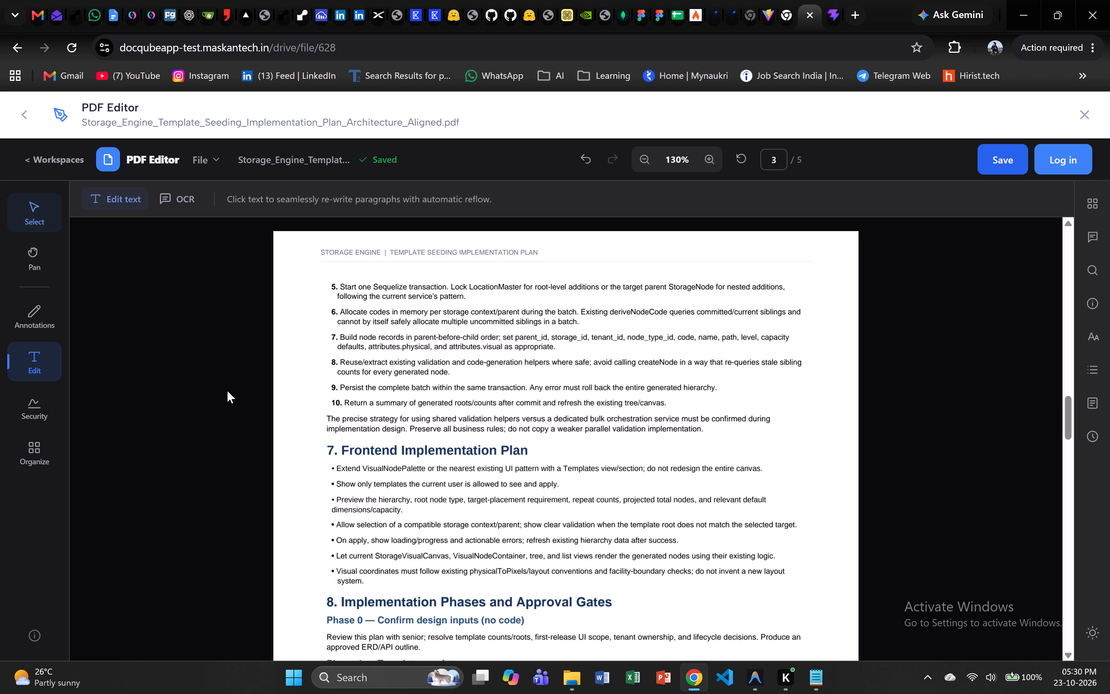
left_click(404, 453)
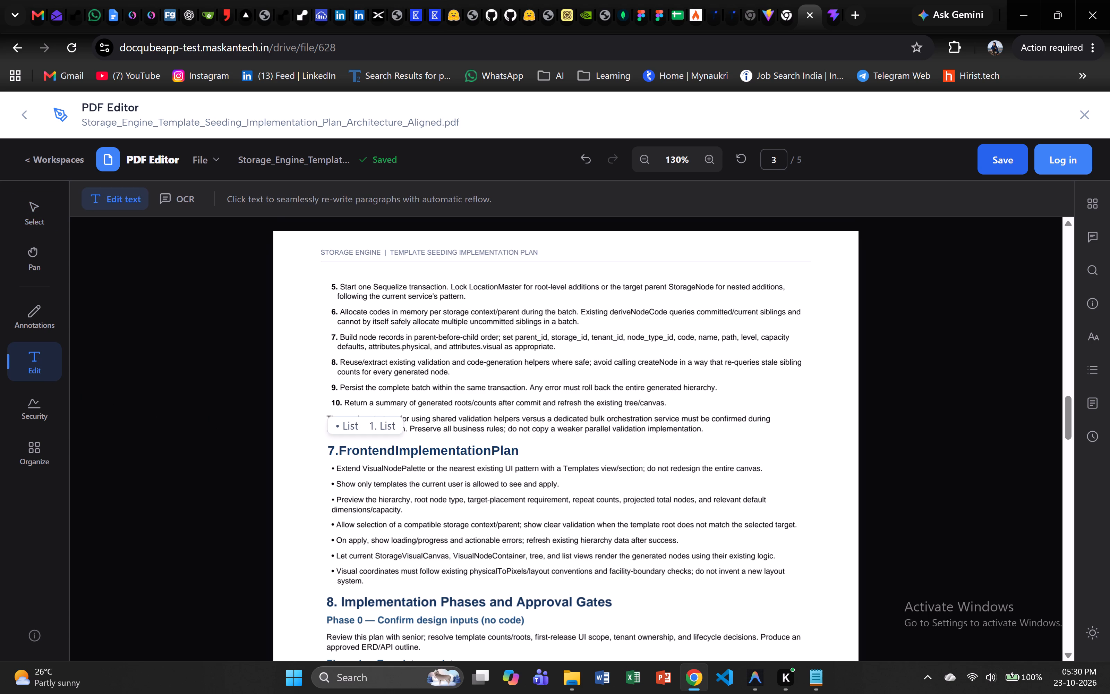
key("Left")
key("BackSpace")
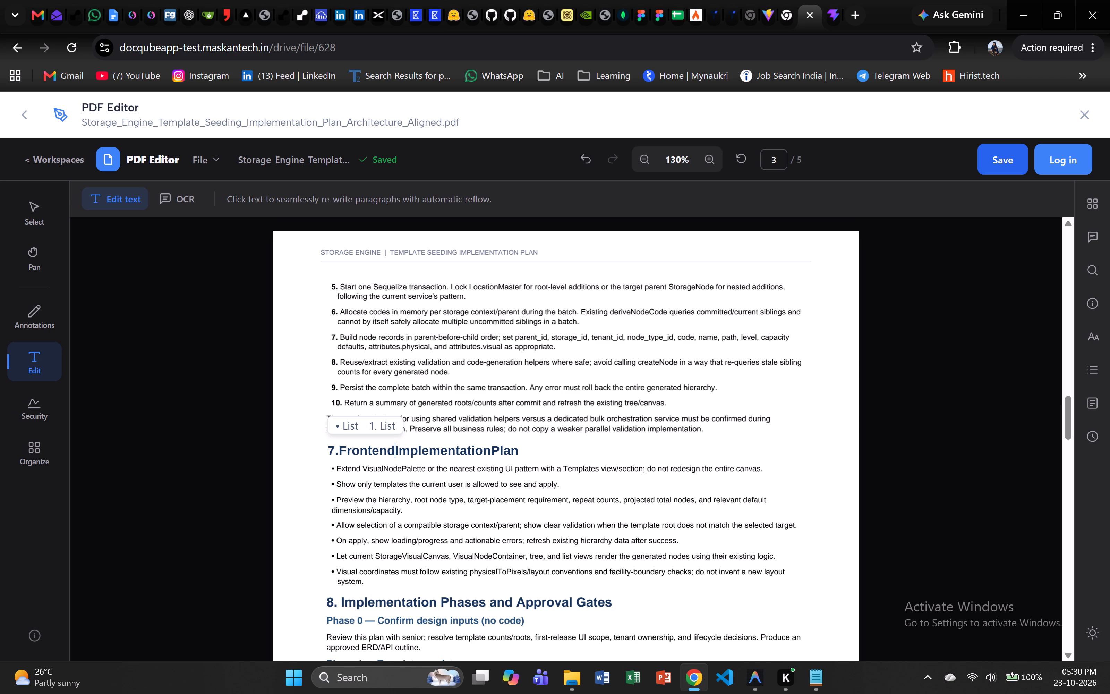
Insert eleven spaces between "Frontend" and "Implementation" in the section 7 heading.
key("space")
key("space")
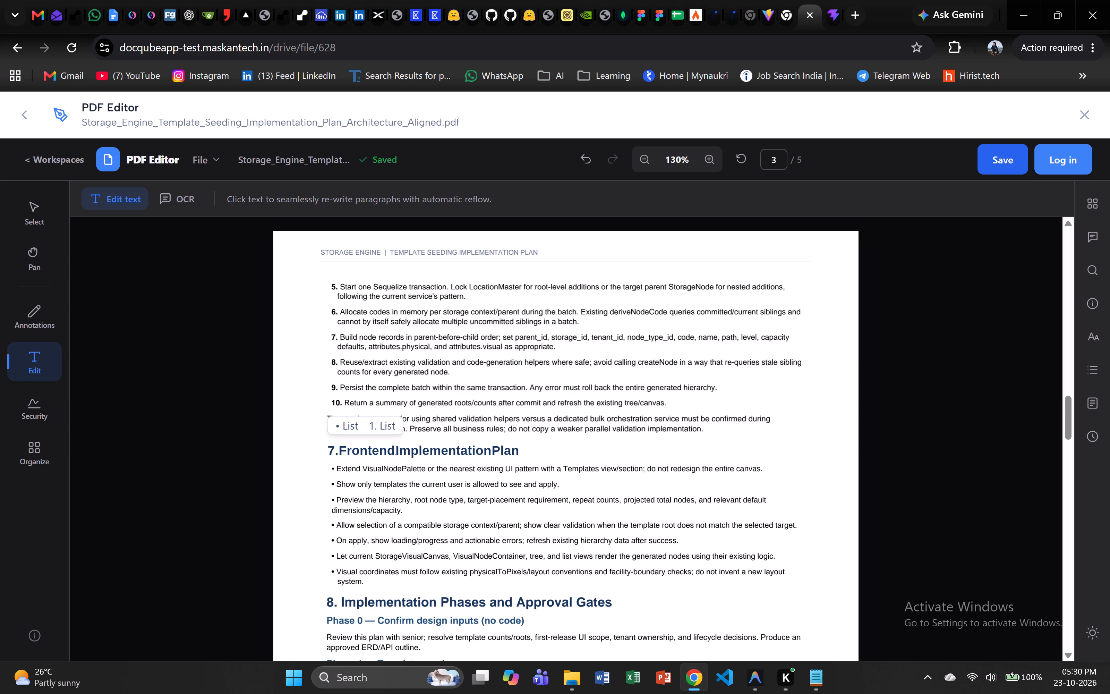
key("space")
key("space")
key("space")
key("space")
key("space")
key("space")
key("space")
key("space")
key("space")
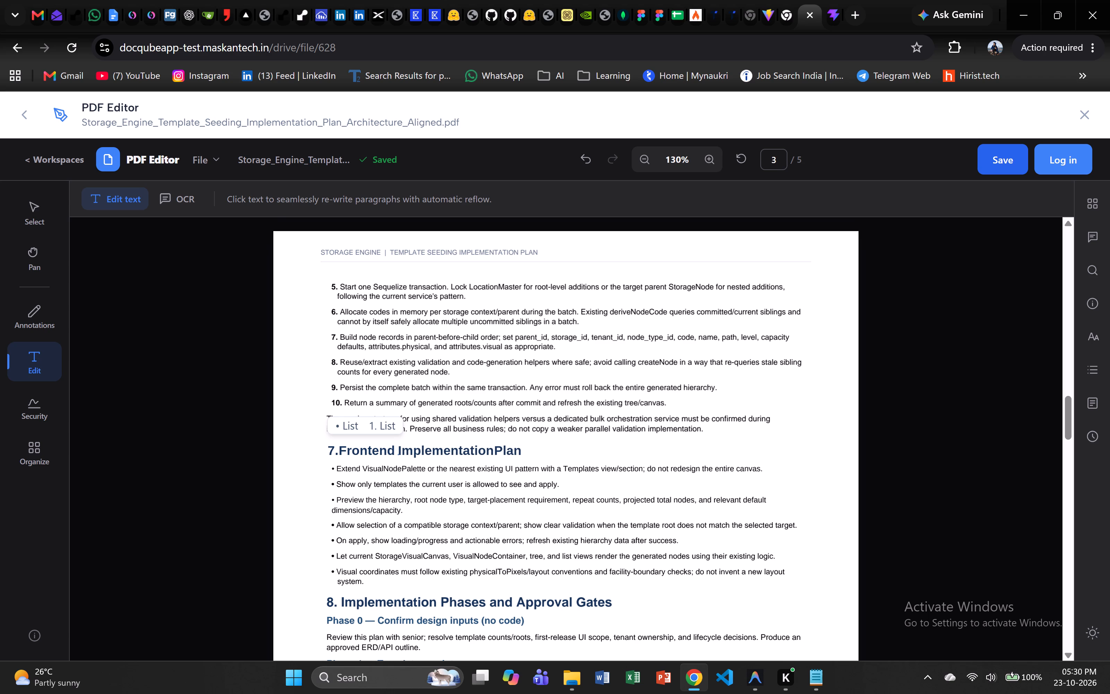
Delete eight of the spaces between "Frontend" and "Implementation" in the section 7 heading.
key("BackSpace")
key("BackSpace")
key("BackSpace")
key("BackSpace")
key("BackSpace")
key("BackSpace")
key("BackSpace")
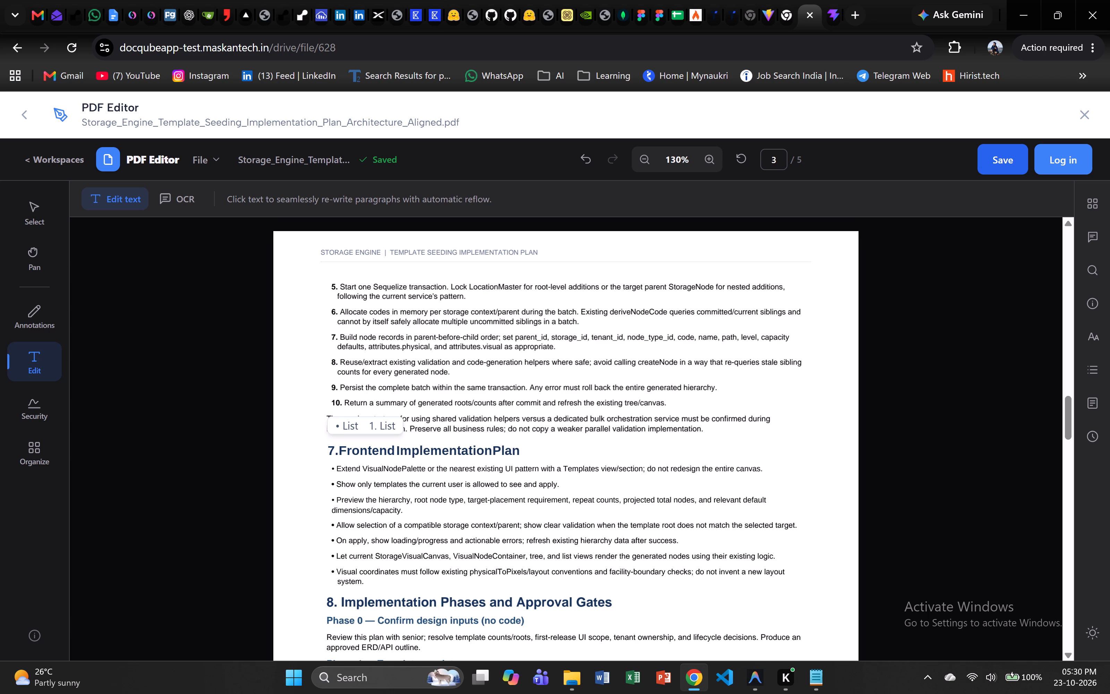
key("BackSpace")
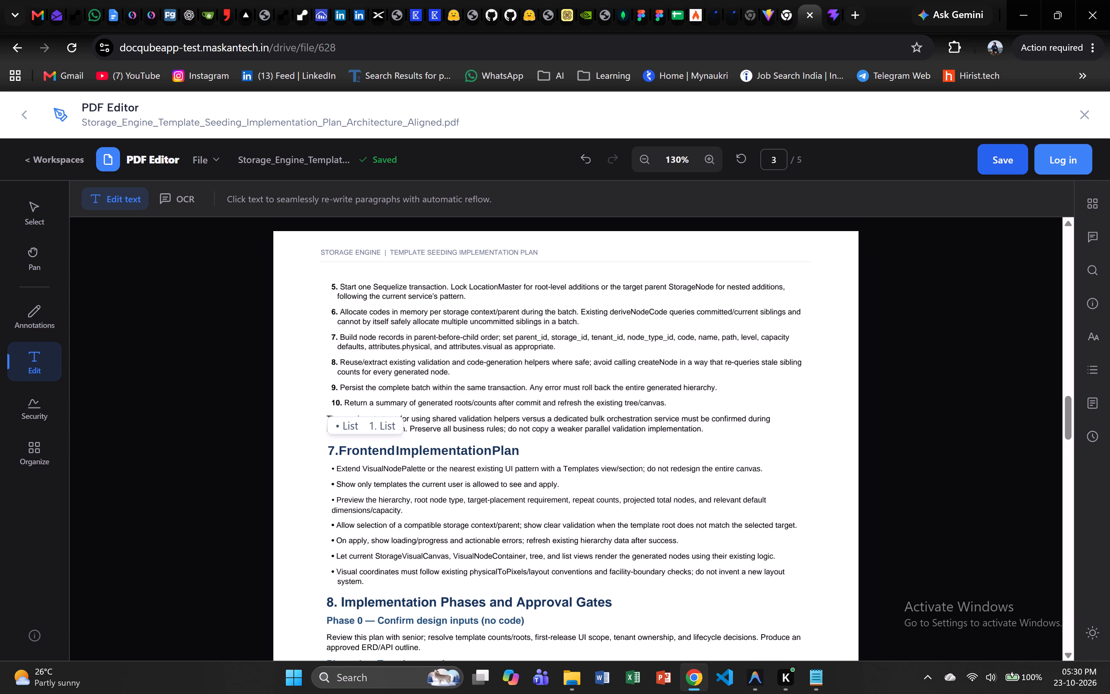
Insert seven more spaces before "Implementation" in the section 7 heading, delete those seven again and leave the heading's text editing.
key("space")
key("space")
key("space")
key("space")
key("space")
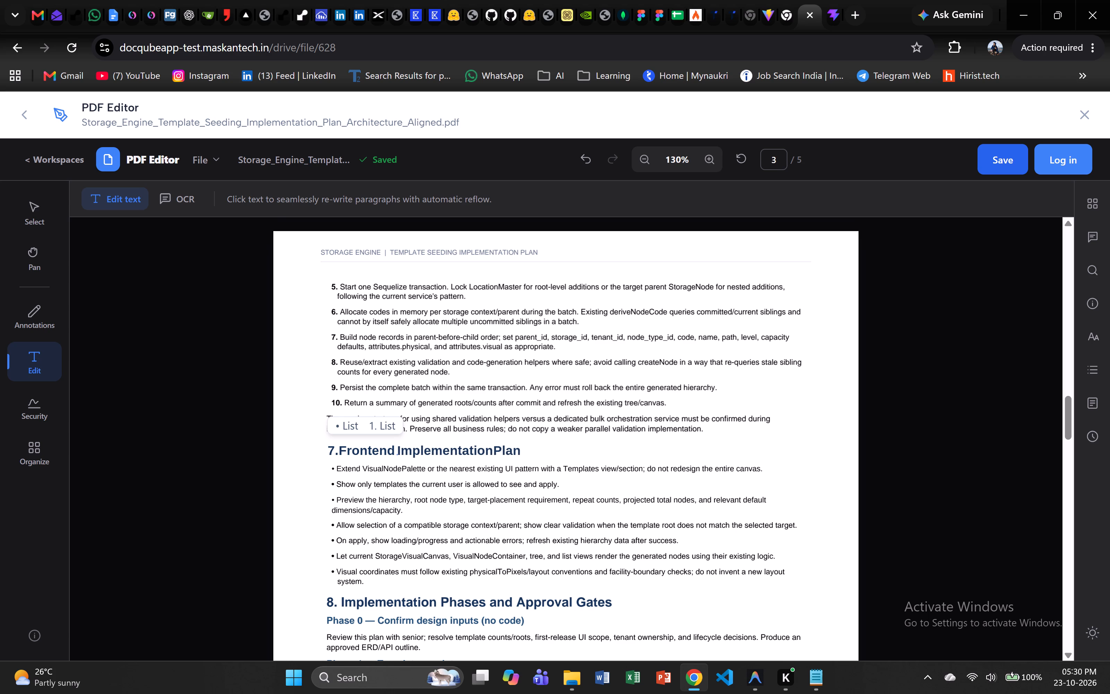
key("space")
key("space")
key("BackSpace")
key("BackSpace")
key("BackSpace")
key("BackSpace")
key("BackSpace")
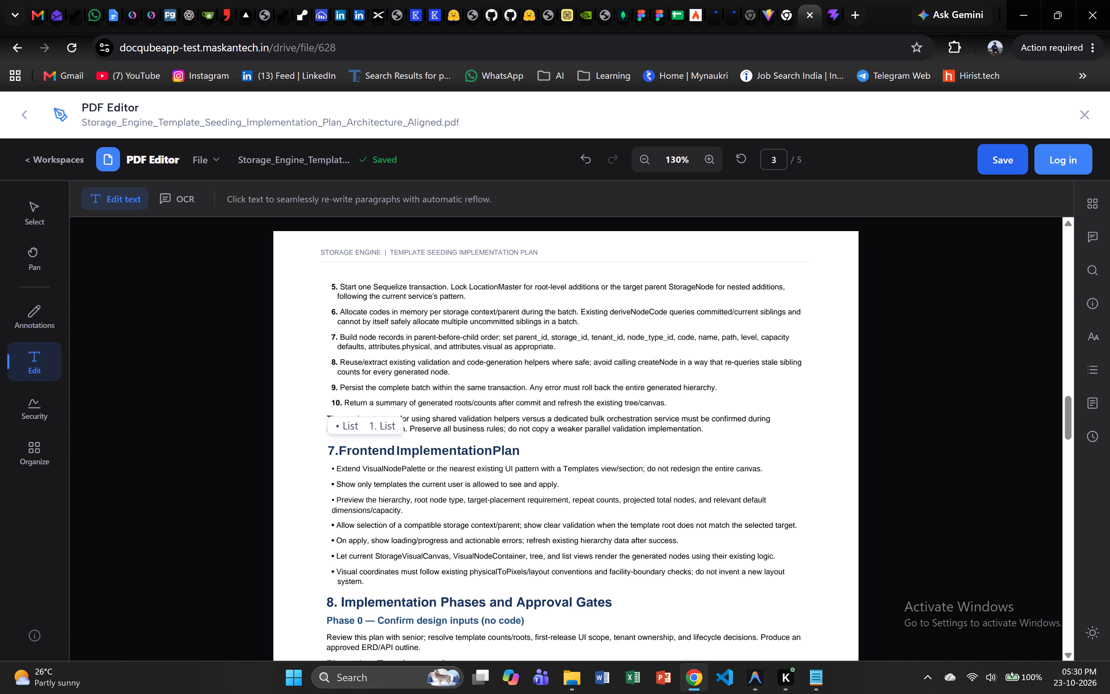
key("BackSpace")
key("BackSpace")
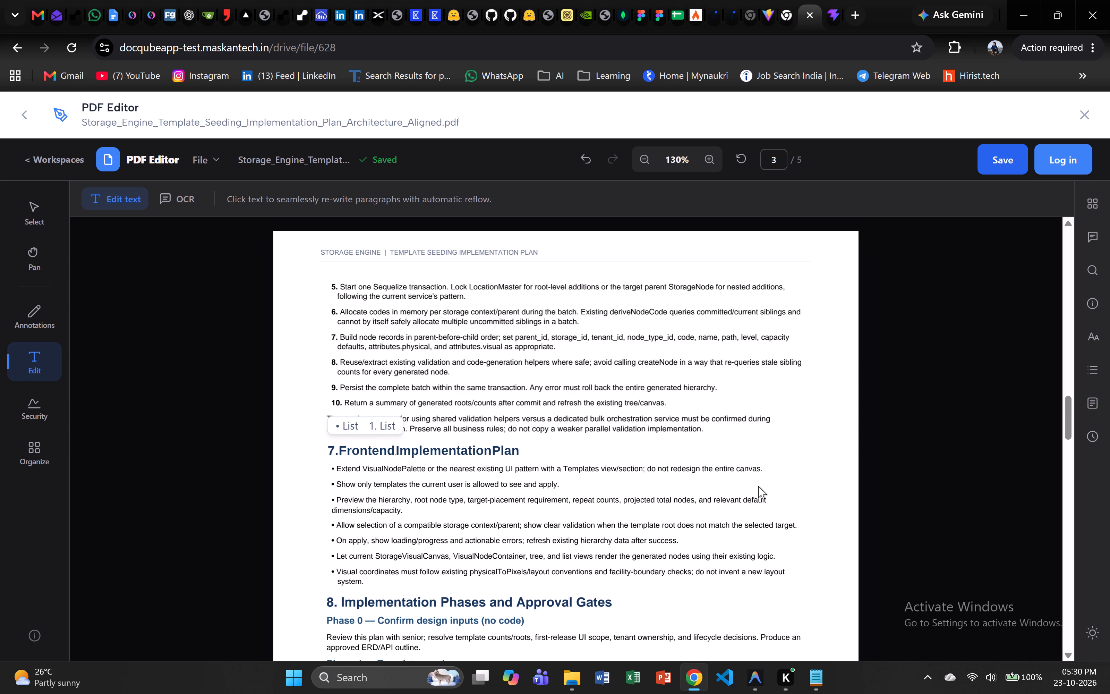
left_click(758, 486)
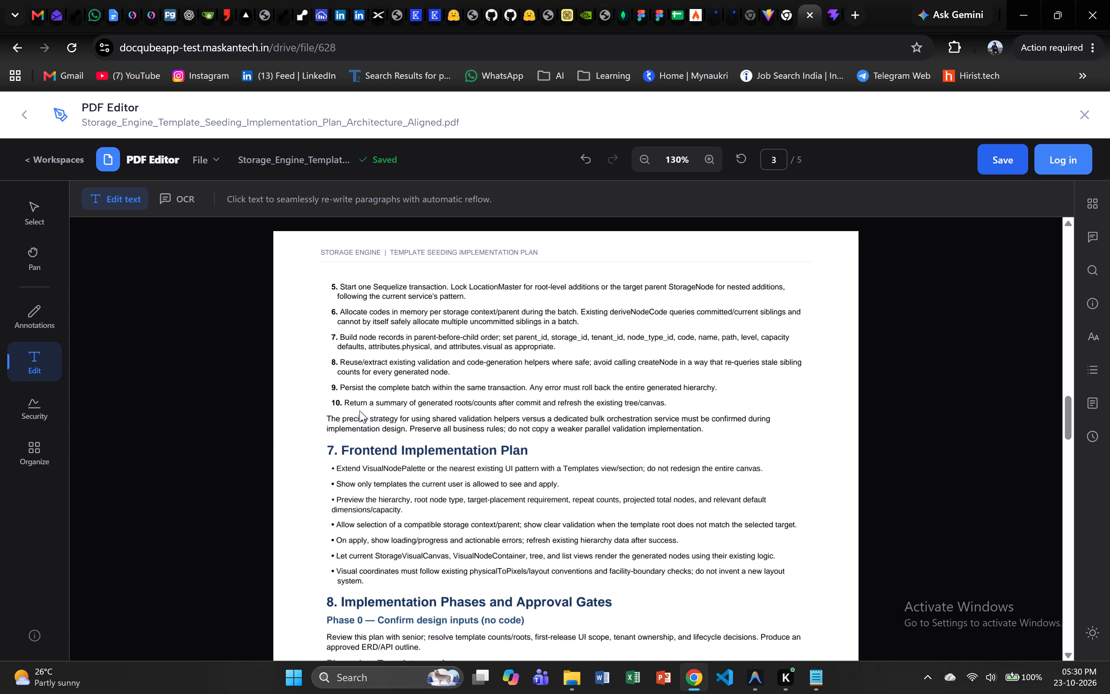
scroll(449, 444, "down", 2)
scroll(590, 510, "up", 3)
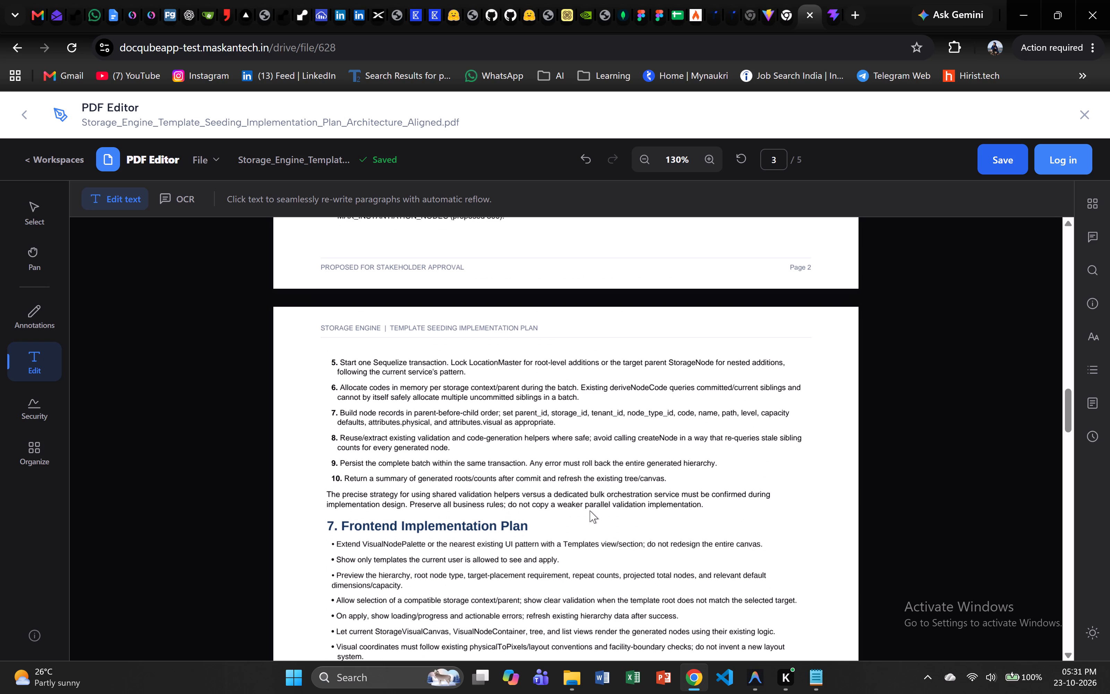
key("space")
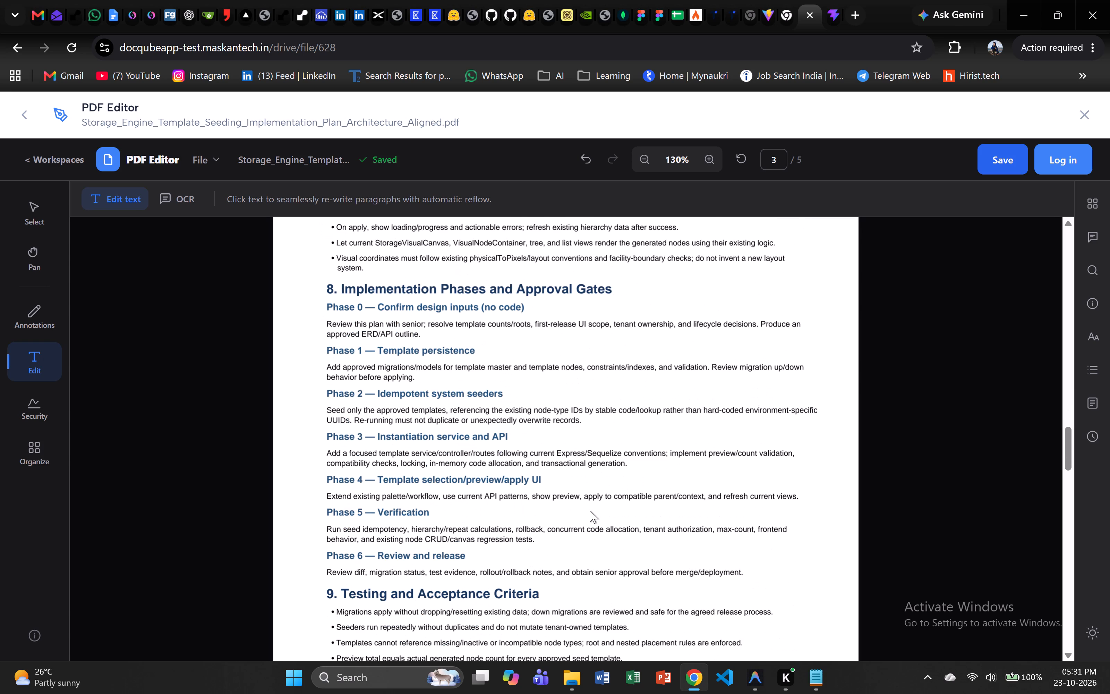
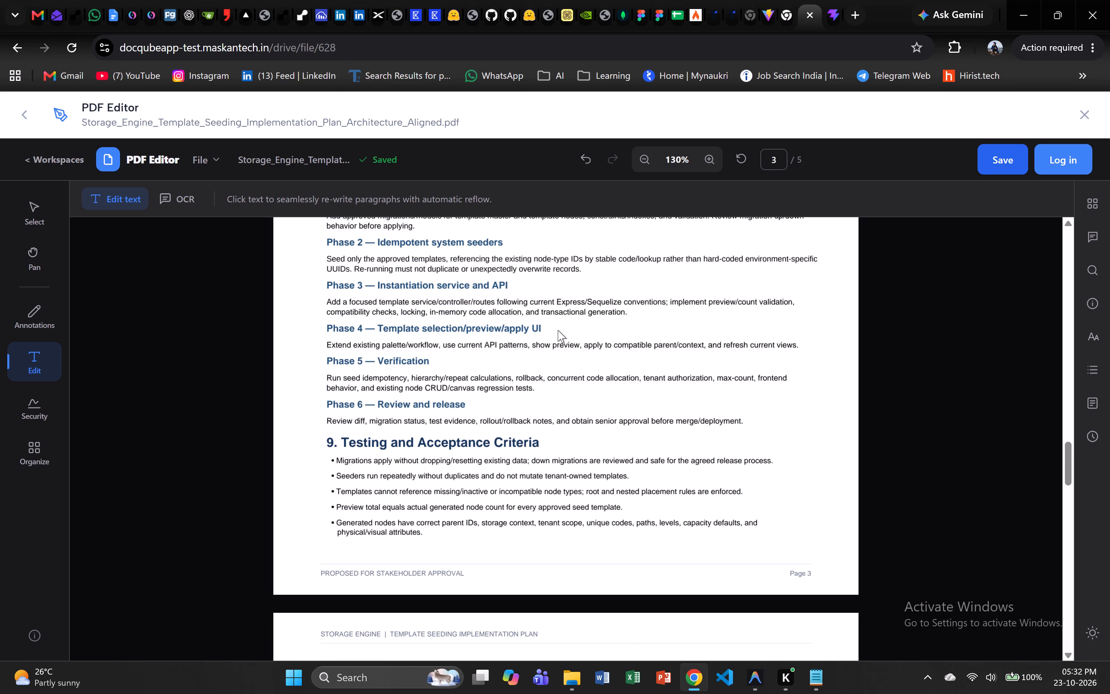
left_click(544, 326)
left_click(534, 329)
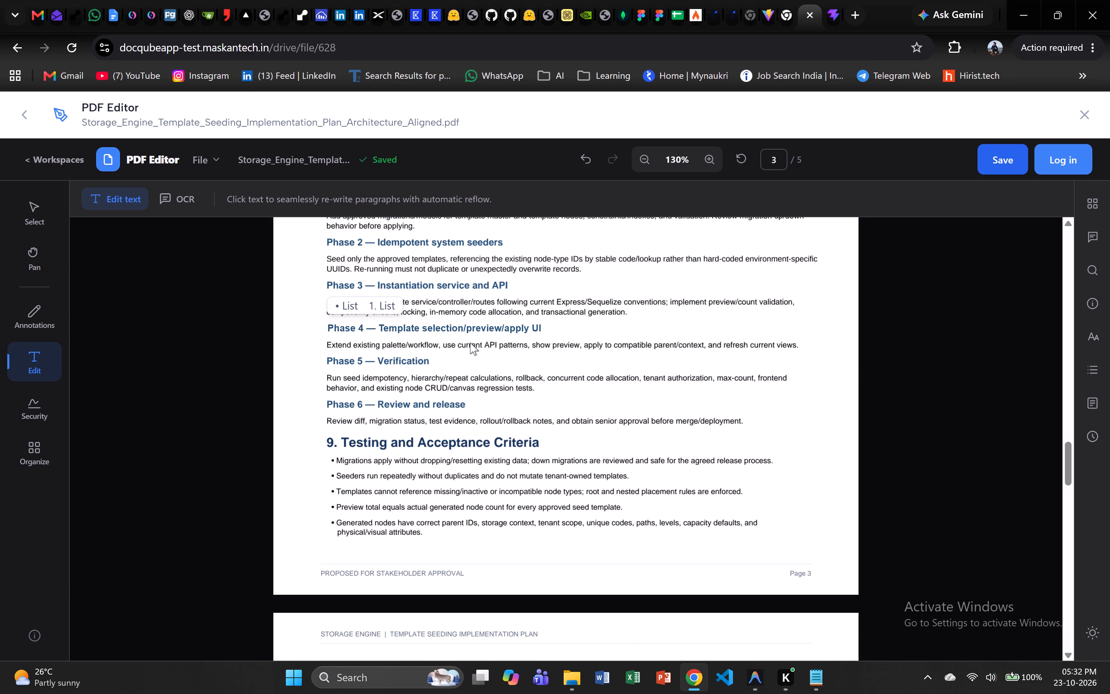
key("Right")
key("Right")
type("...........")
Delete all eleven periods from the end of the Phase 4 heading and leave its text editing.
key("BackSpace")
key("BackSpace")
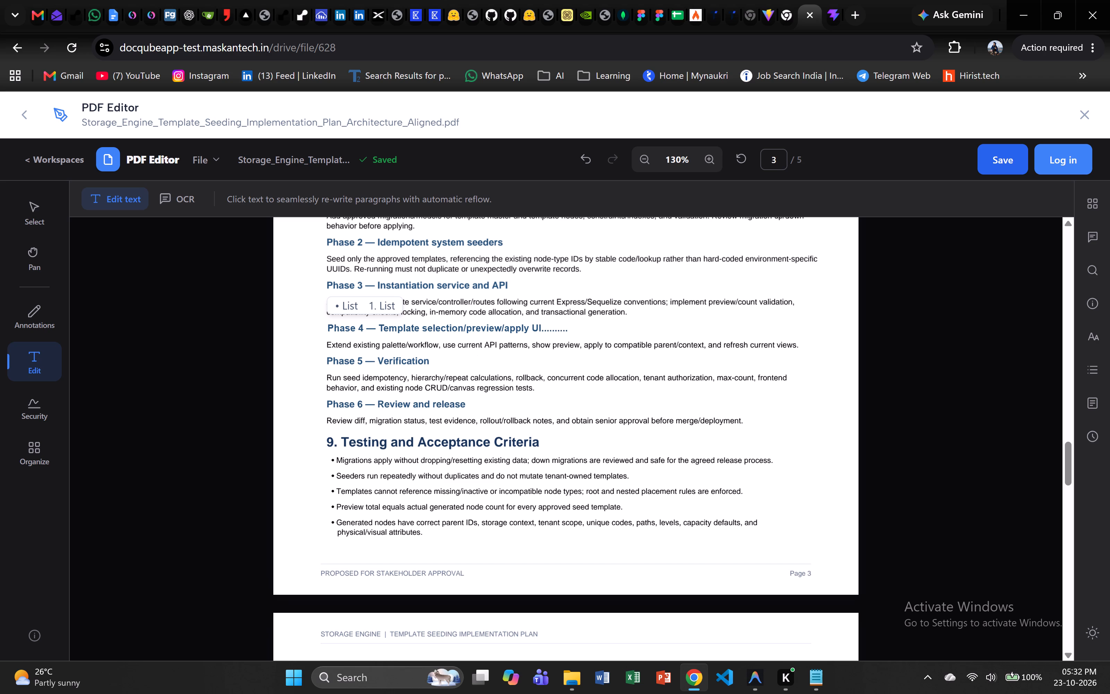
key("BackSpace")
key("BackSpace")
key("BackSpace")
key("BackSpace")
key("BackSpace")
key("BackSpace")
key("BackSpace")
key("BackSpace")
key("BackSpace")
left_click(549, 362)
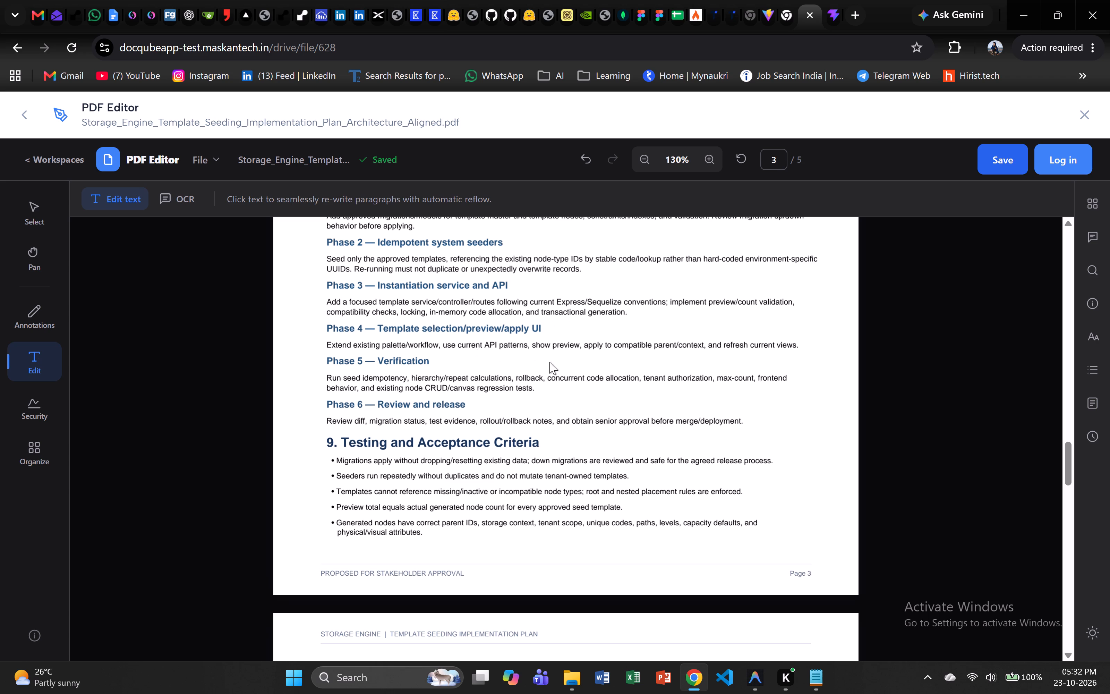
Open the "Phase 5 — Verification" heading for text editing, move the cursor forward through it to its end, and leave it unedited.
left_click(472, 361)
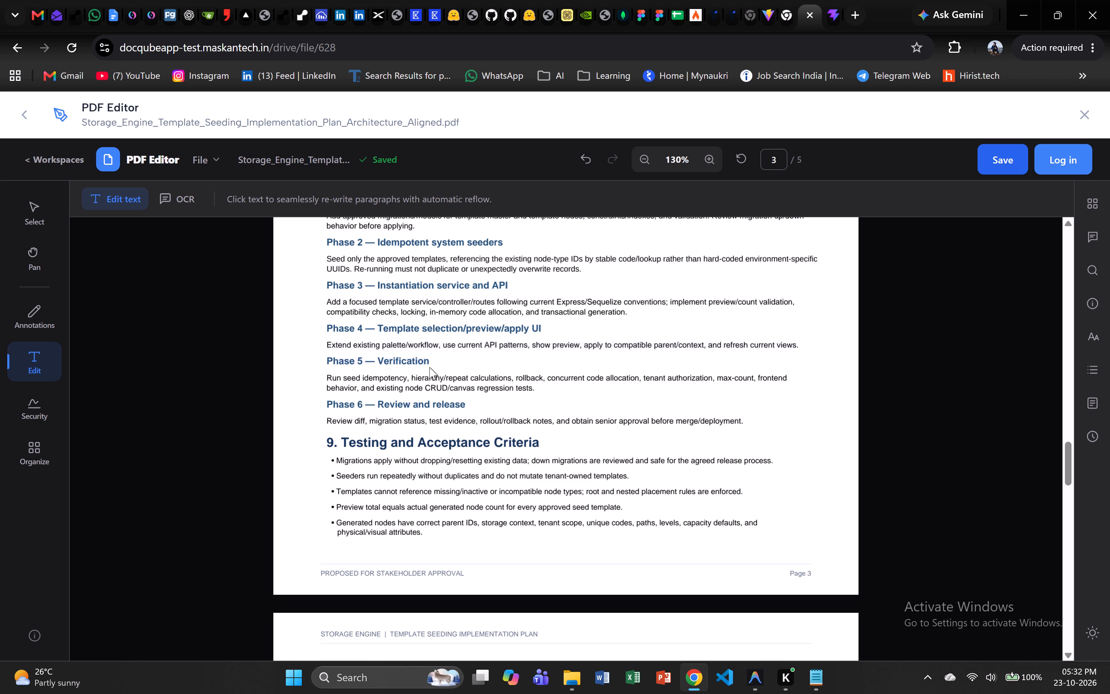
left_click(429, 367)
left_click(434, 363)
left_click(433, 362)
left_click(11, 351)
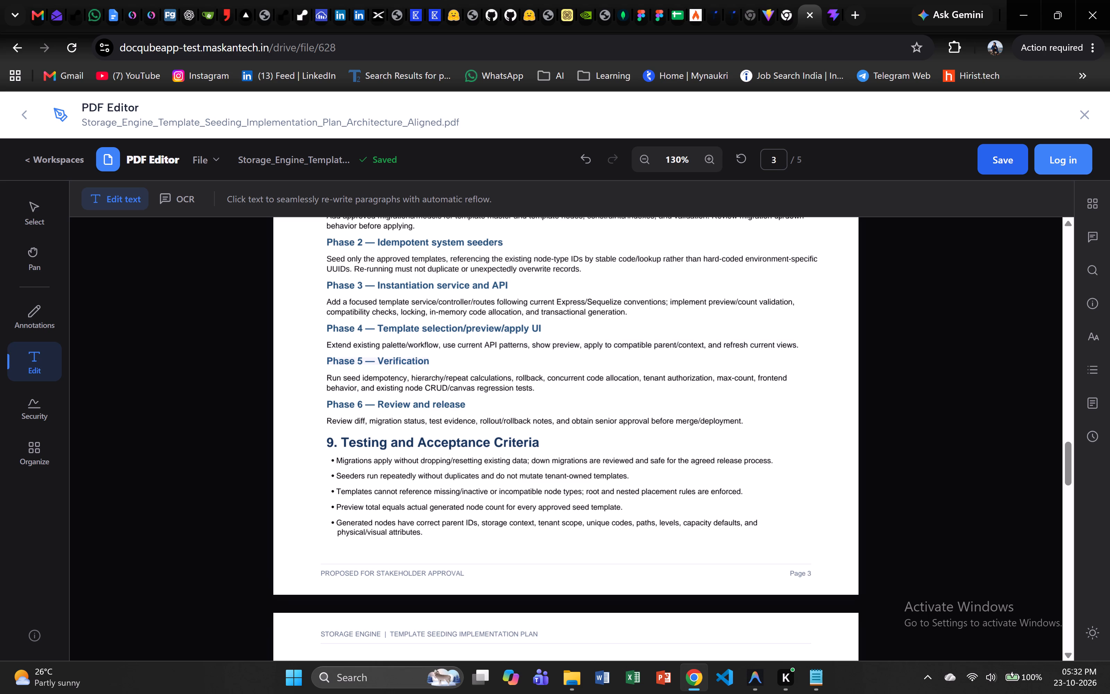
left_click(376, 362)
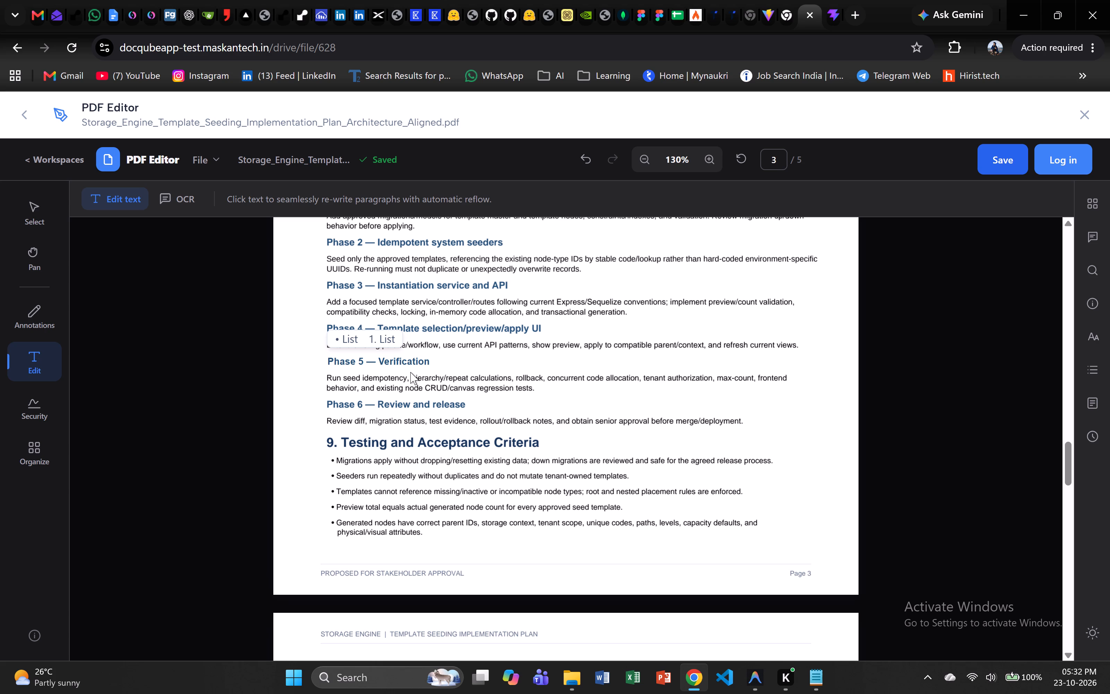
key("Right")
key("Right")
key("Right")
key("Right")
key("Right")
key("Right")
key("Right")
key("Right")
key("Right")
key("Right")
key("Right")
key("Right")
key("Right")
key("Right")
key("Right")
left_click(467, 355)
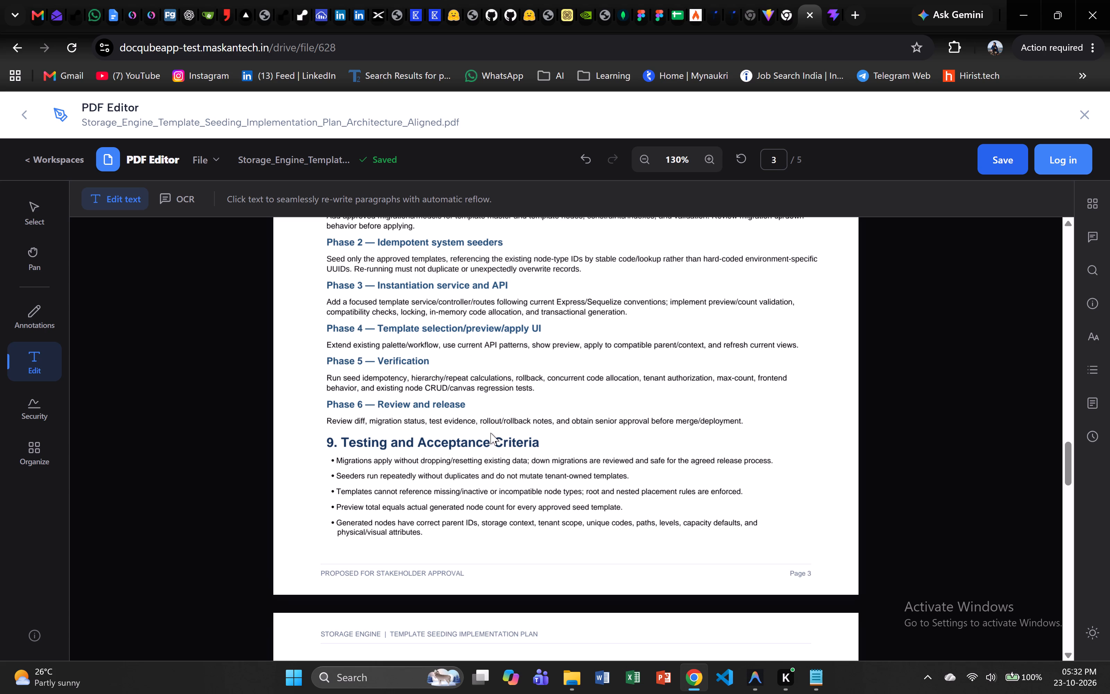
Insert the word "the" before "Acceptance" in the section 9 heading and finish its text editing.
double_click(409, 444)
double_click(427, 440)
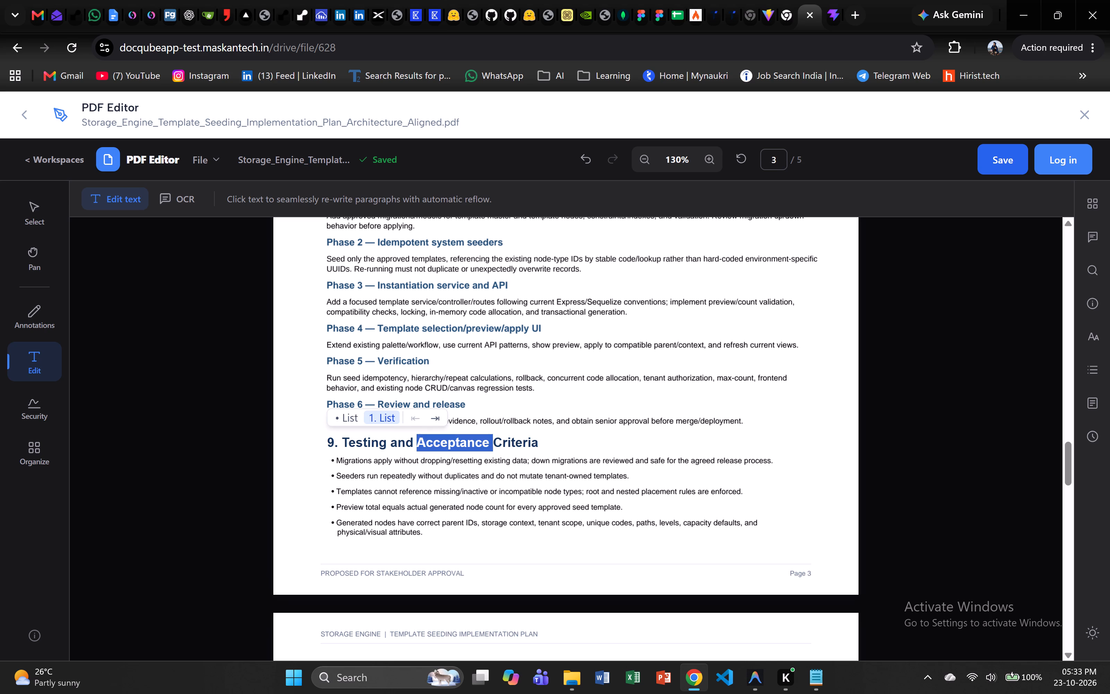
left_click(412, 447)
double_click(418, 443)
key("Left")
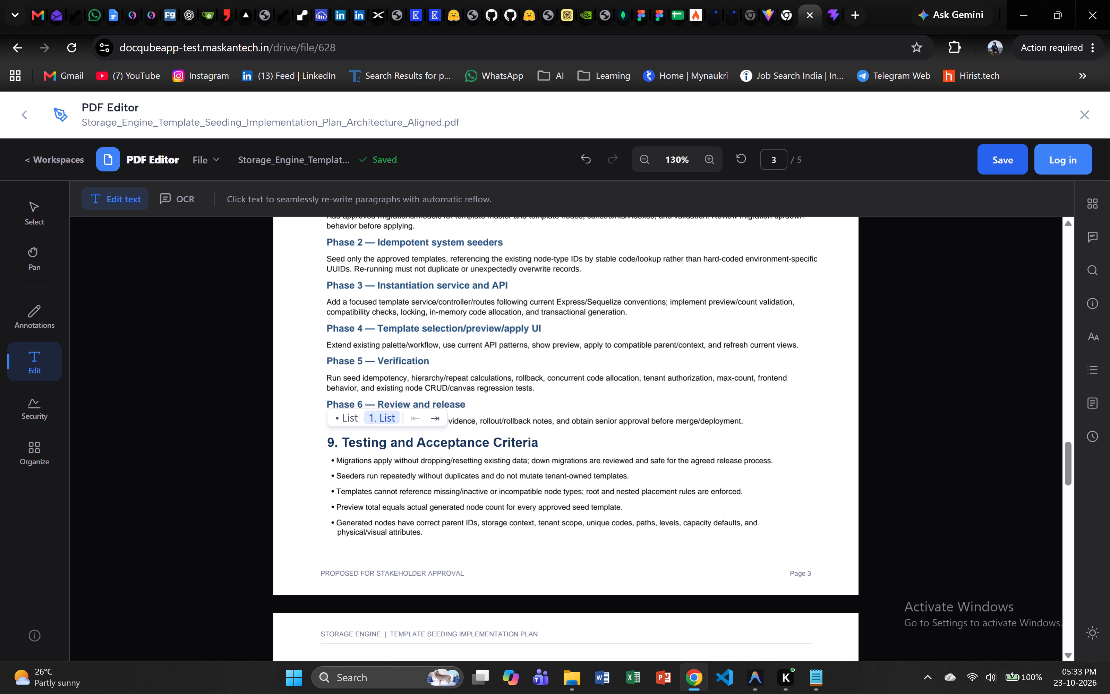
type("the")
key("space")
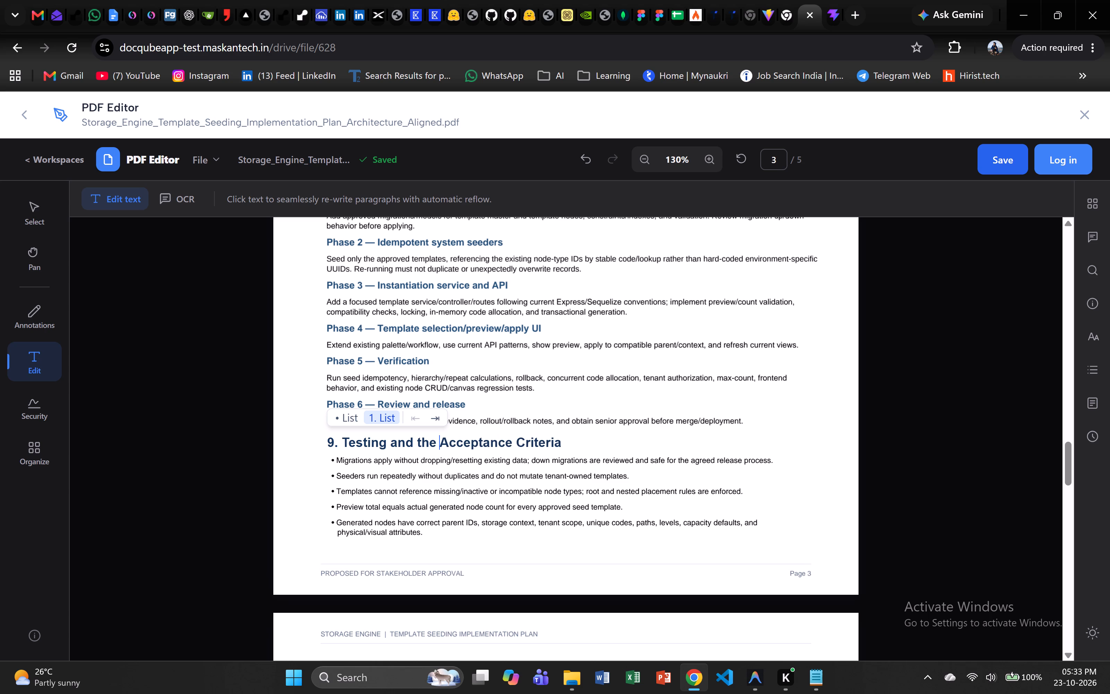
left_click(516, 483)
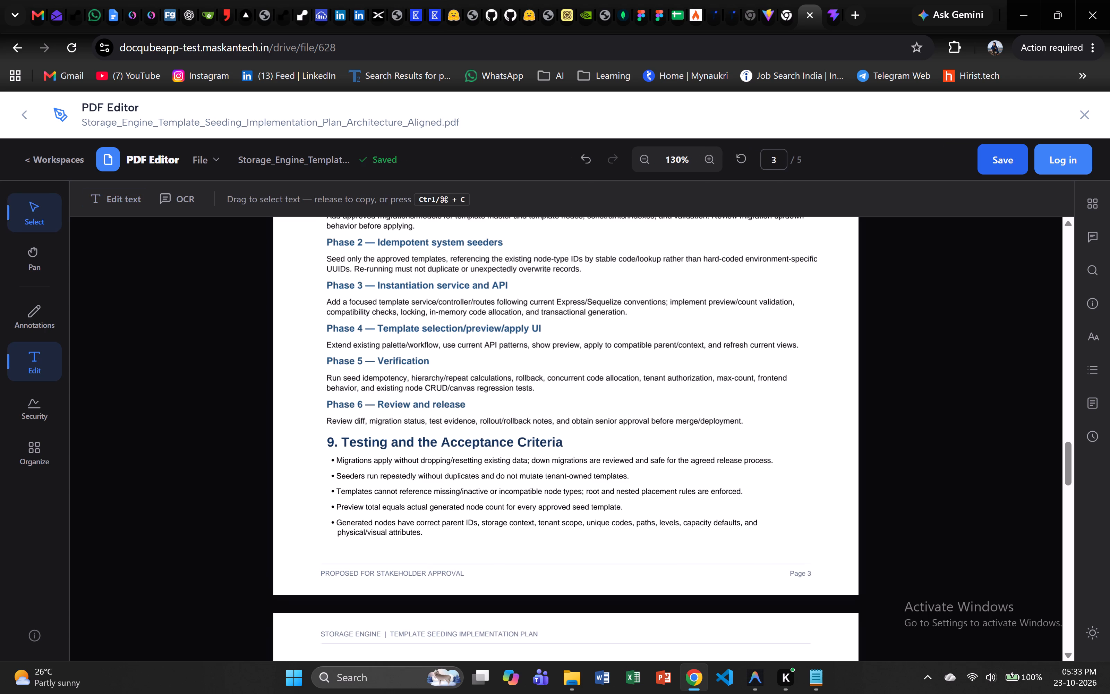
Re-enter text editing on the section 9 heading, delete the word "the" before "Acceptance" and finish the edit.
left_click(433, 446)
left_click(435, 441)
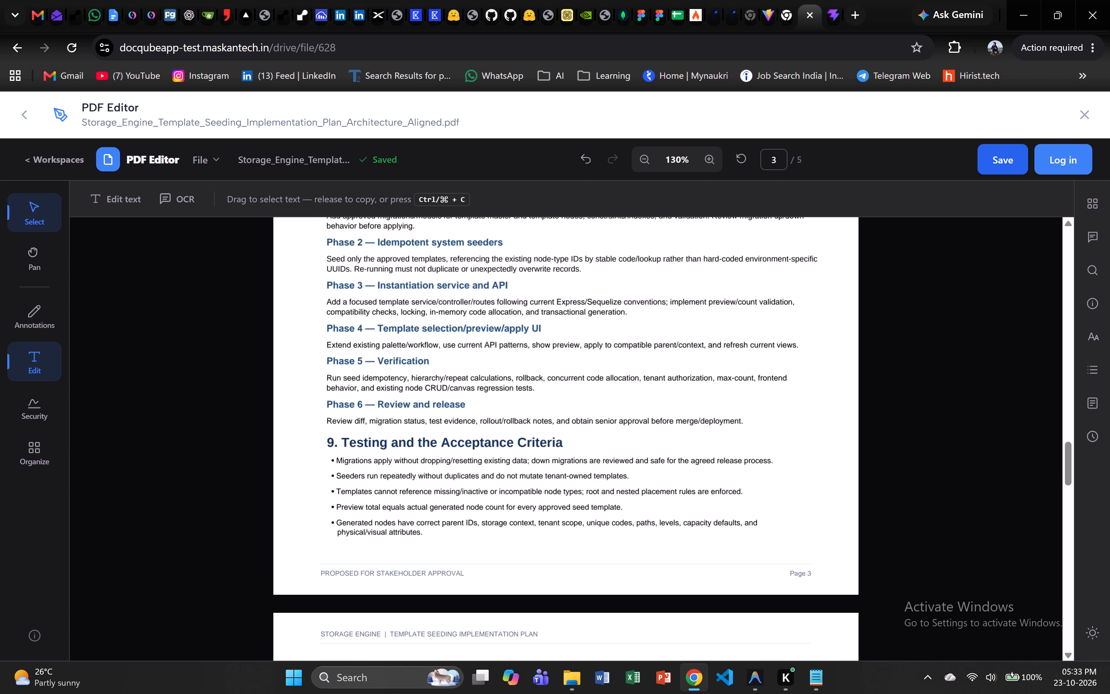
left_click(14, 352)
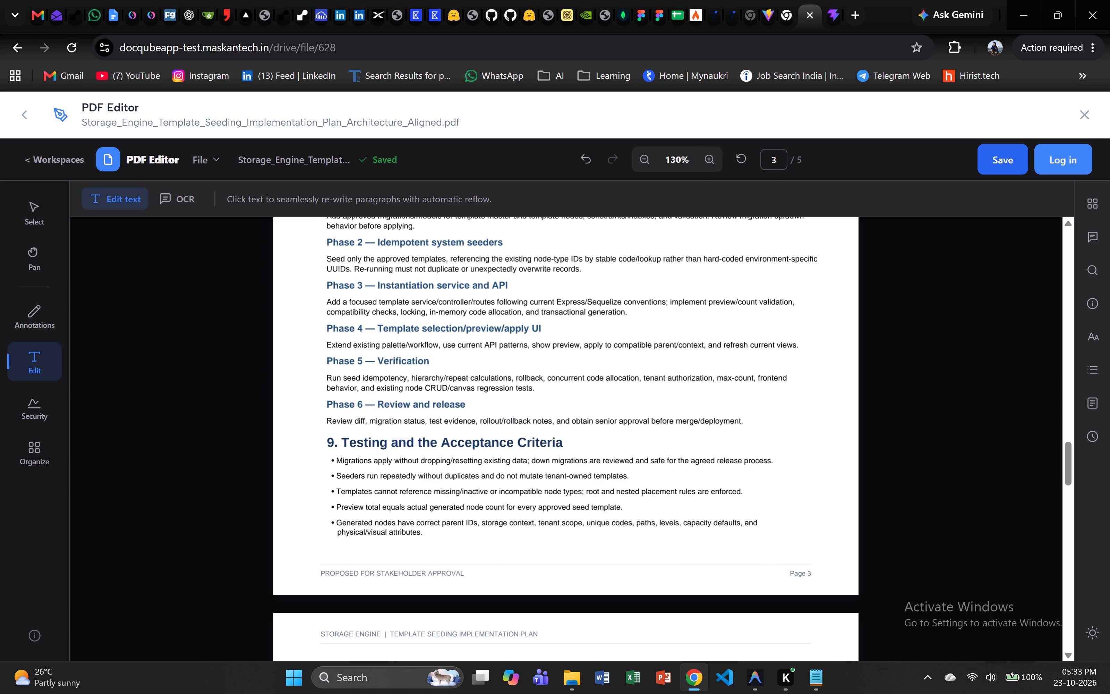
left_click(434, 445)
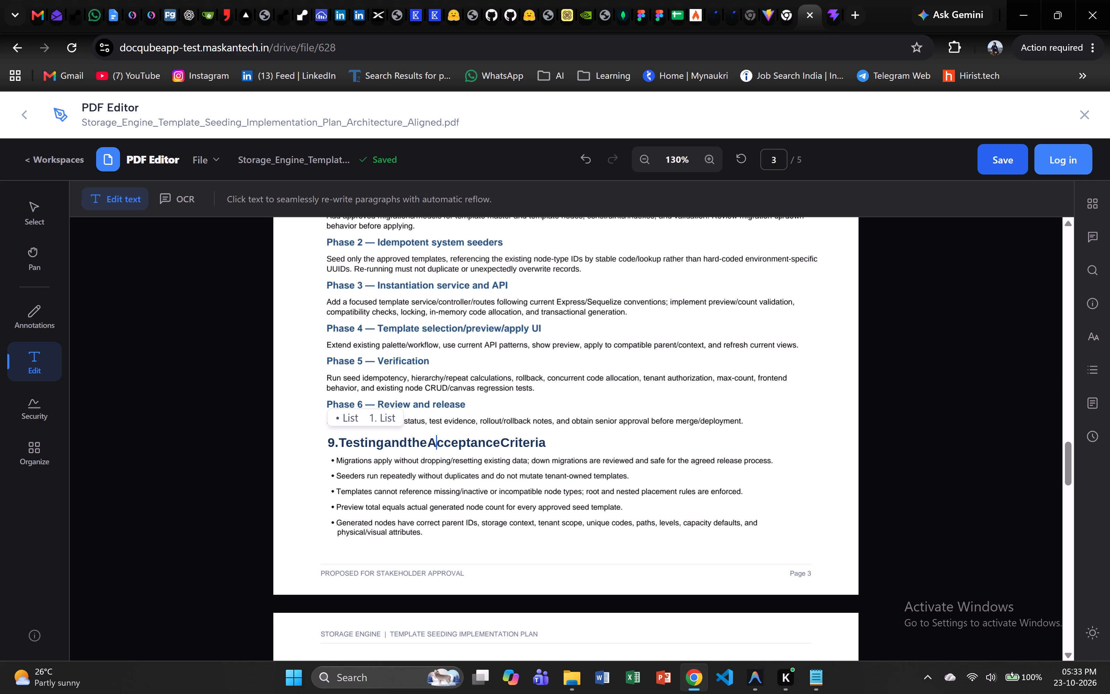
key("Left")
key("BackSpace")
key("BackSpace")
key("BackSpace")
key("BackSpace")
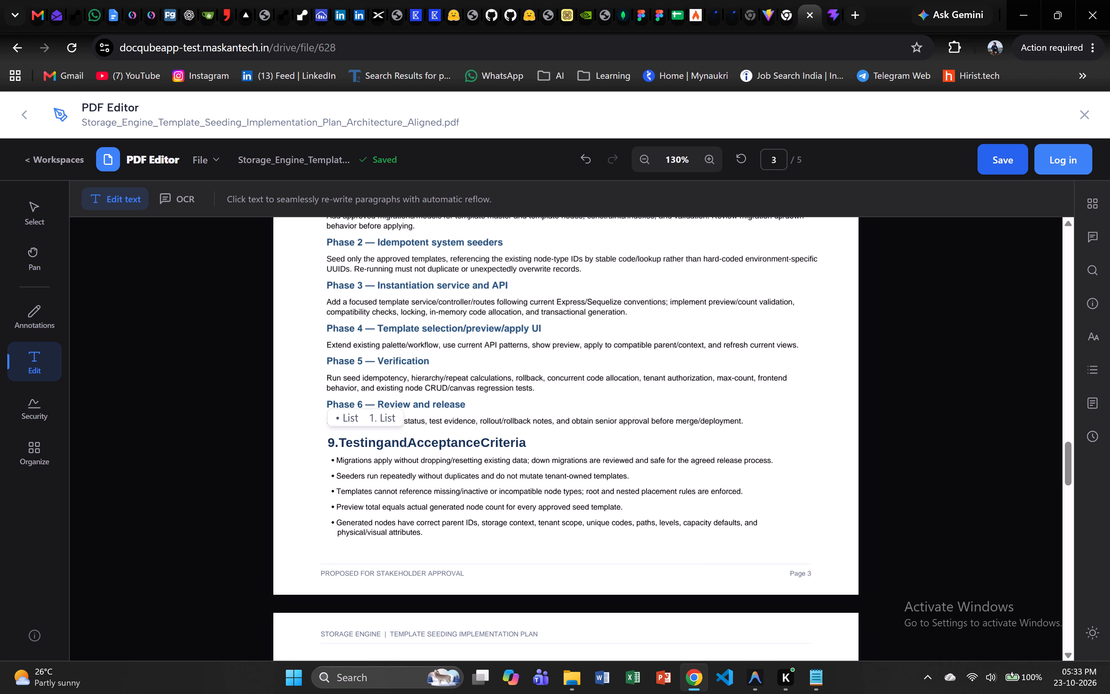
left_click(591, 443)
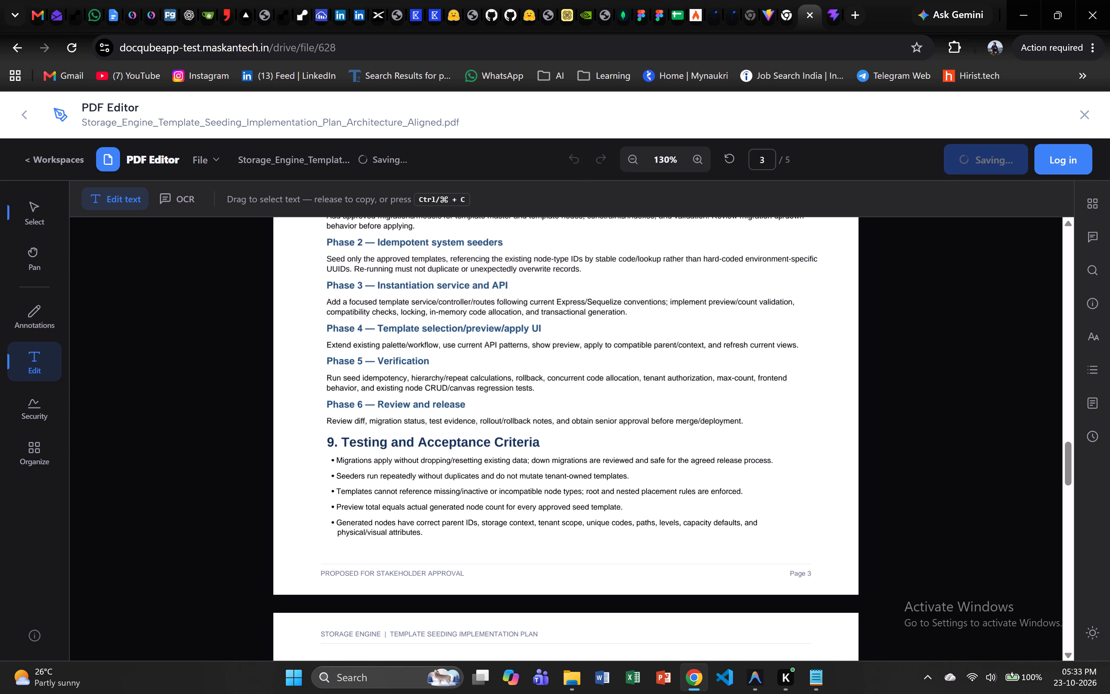
Look over the headings and body text of sections 7 to 10 on pages 3 and 4.
scroll(383, 520, "up", 2)
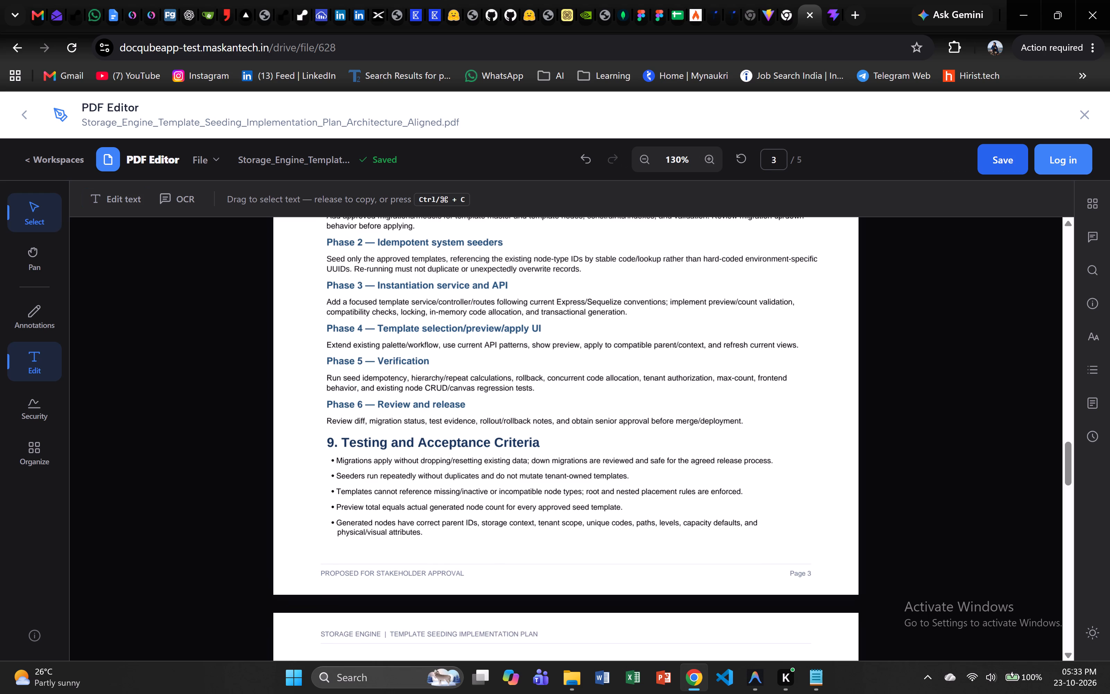
scroll(383, 520, "up", 5)
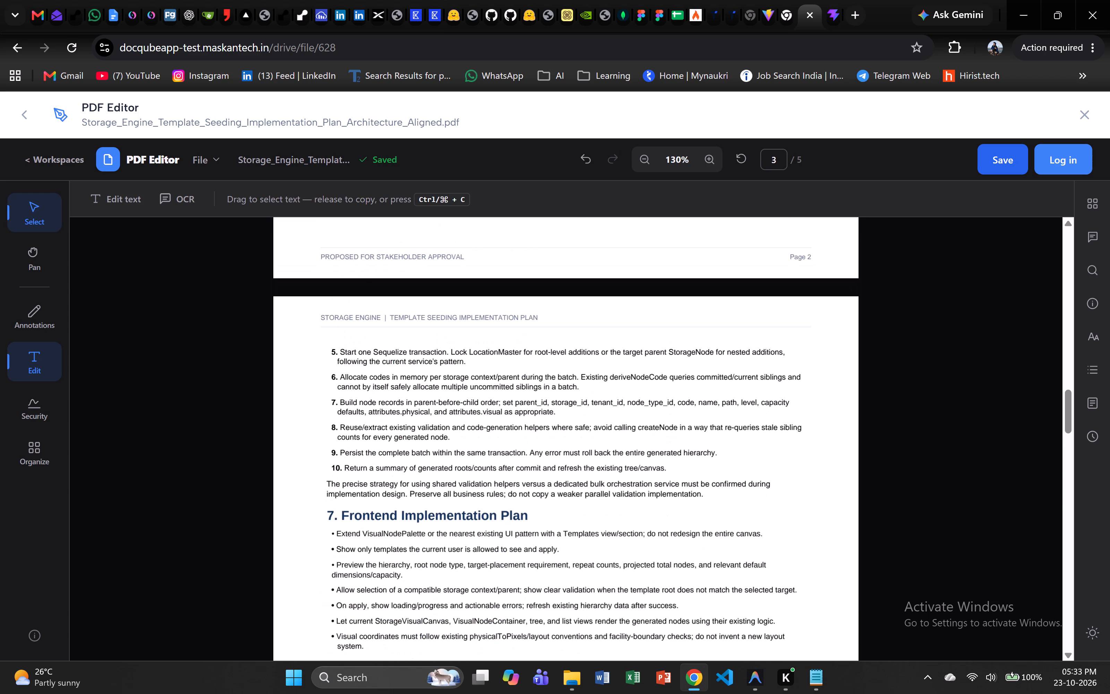
scroll(415, 514, "down", 6)
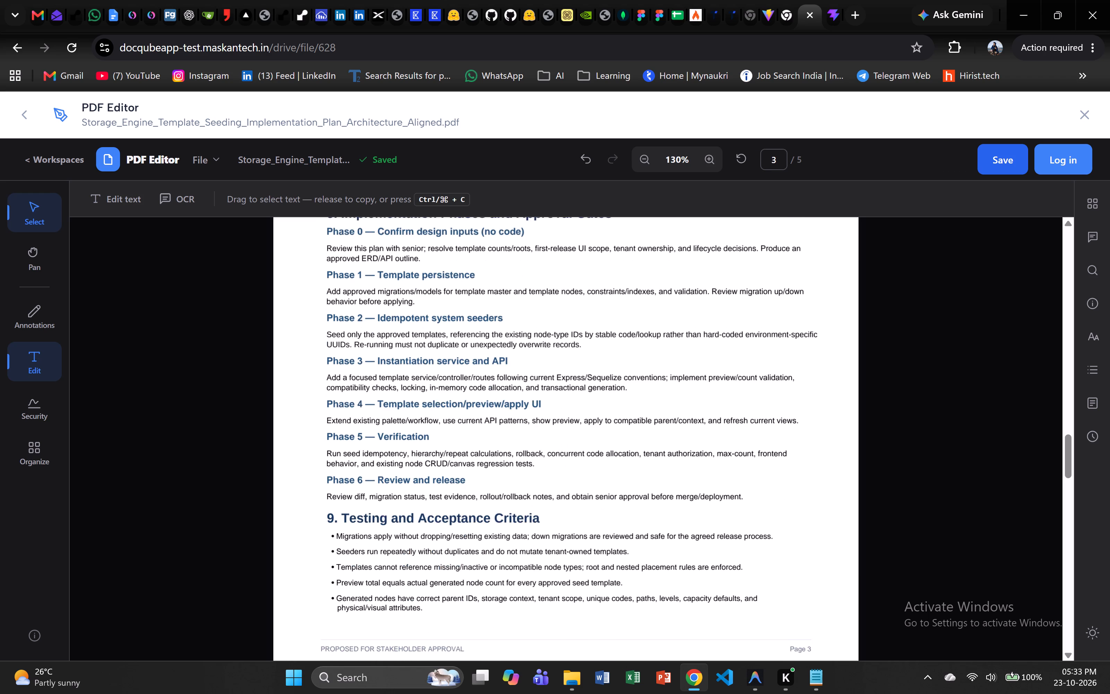
scroll(415, 514, "down", 3)
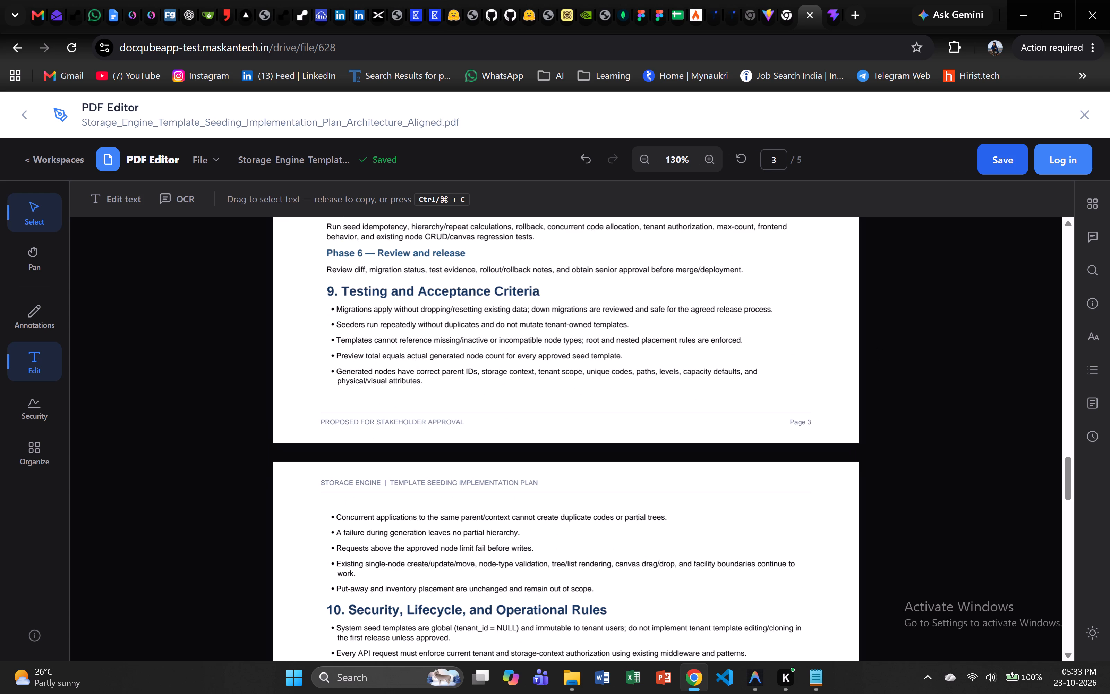
scroll(646, 374, "up", 5)
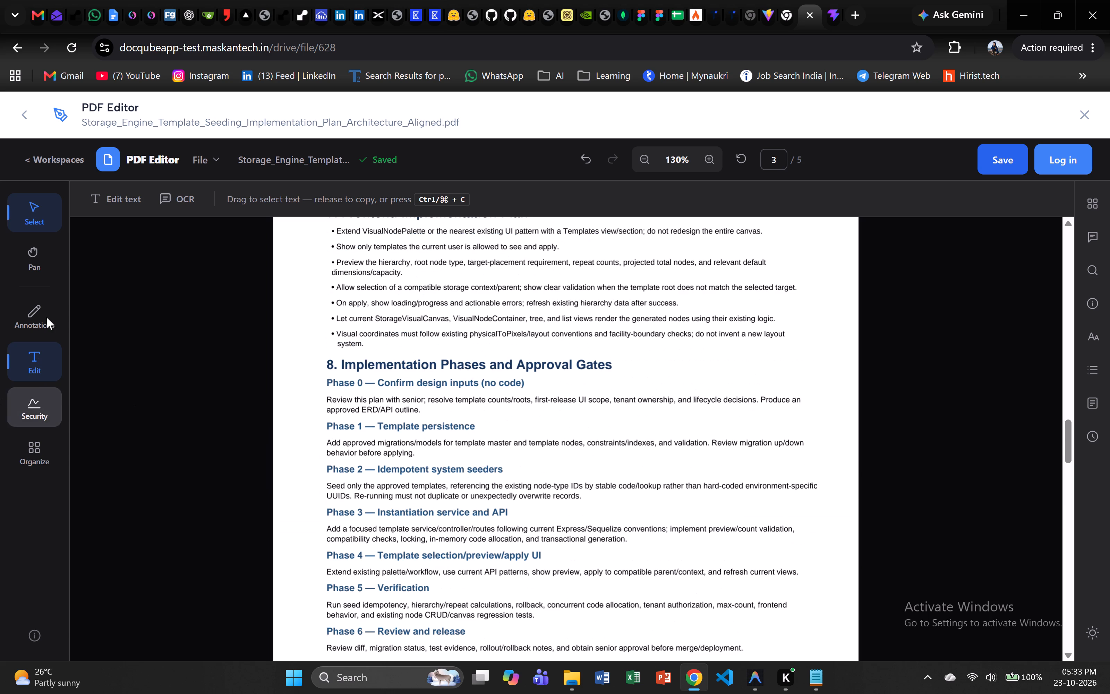
Add a squiggly underline beneath "no code)" in the "Phase 0 — Confirm design inputs" heading.
left_click(46, 317)
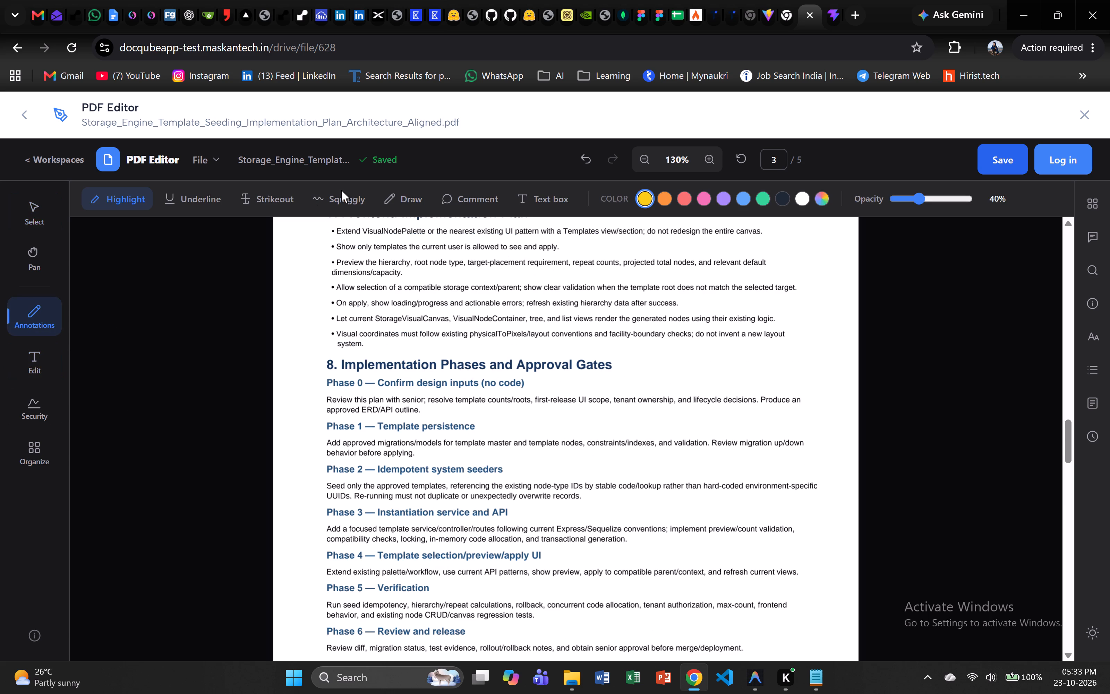
left_click(338, 194)
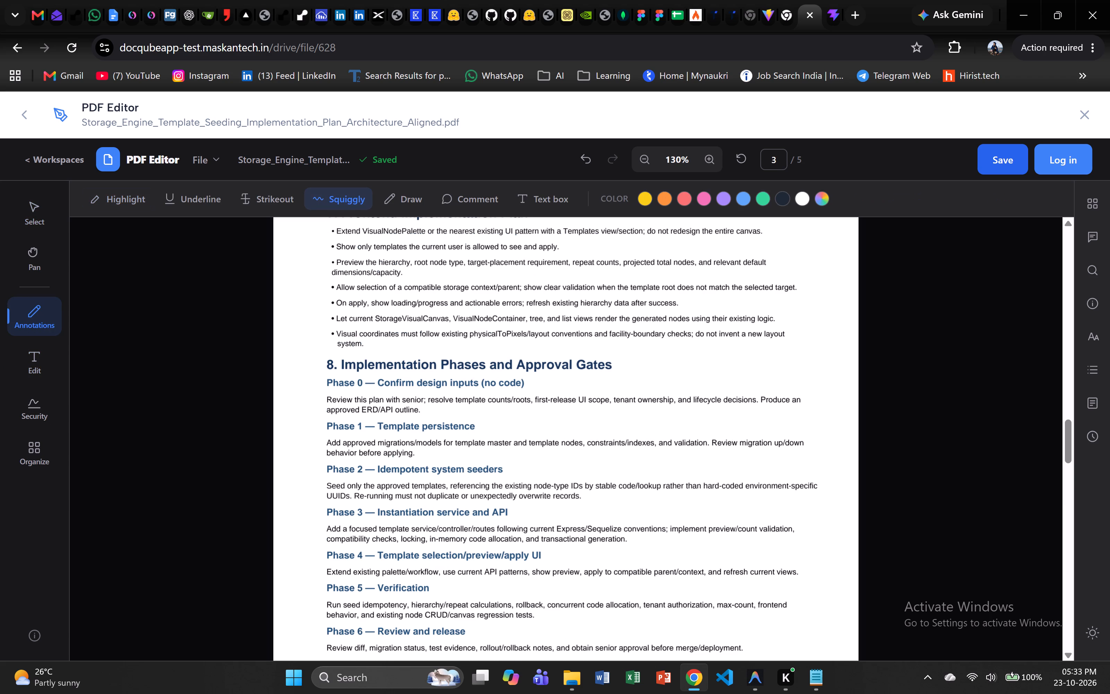
left_click_drag(488, 390, 644, 390)
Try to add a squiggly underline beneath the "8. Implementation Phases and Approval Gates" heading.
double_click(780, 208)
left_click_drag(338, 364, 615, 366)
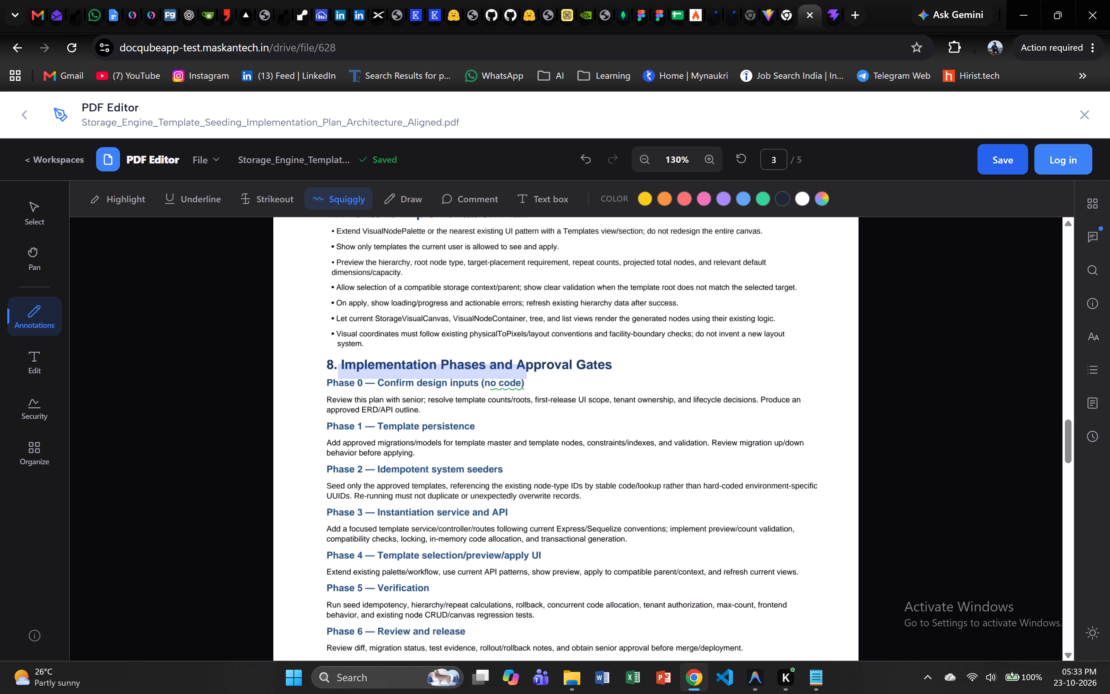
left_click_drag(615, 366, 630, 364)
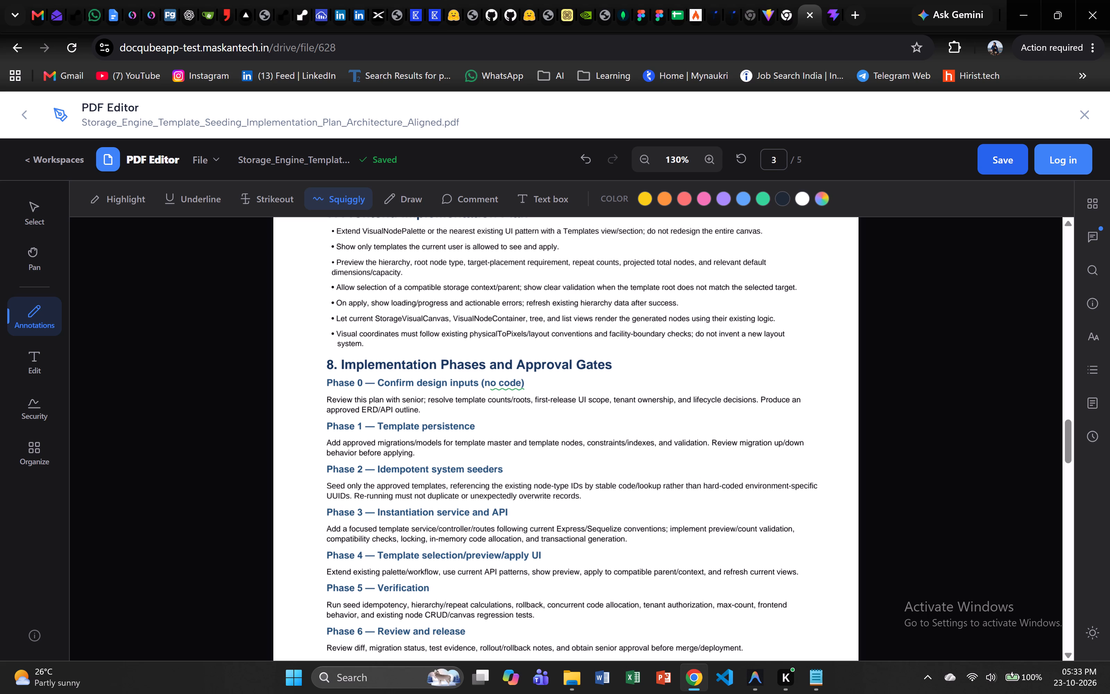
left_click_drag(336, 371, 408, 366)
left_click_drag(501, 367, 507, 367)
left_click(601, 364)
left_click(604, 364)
Set the squiggly colour to the dark navy swatch and try to underline "Confirm design inputs (no code)" in the Phase 0 heading.
left_click(784, 193)
left_click(332, 195)
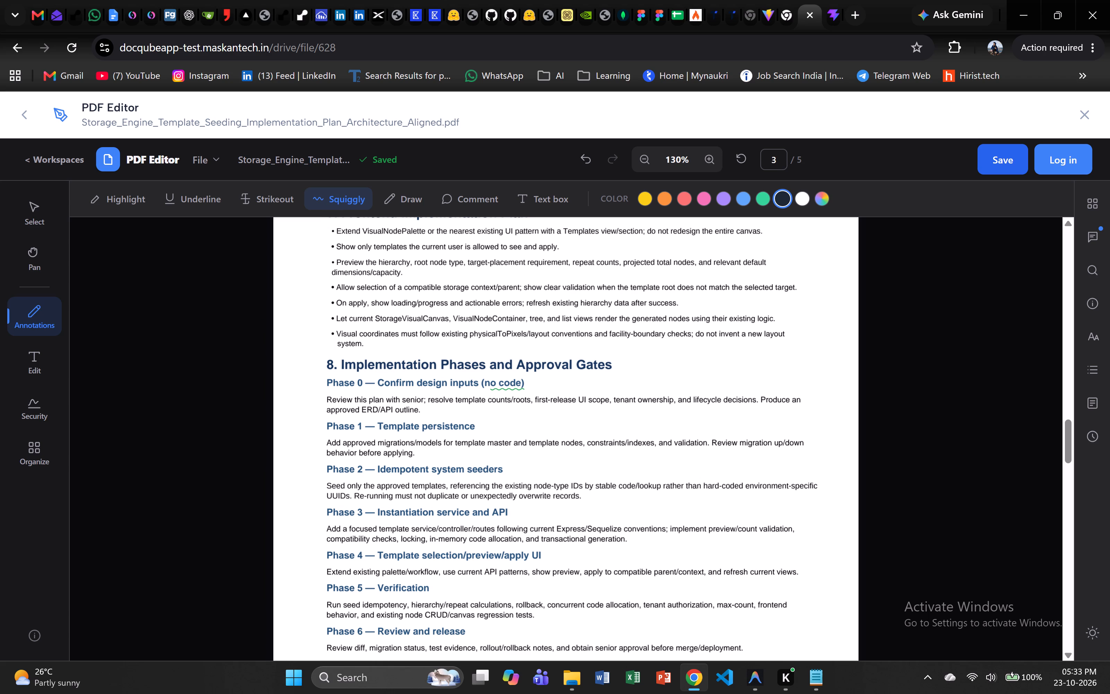
left_click_drag(372, 391, 522, 390)
left_click_drag(522, 390, 553, 391)
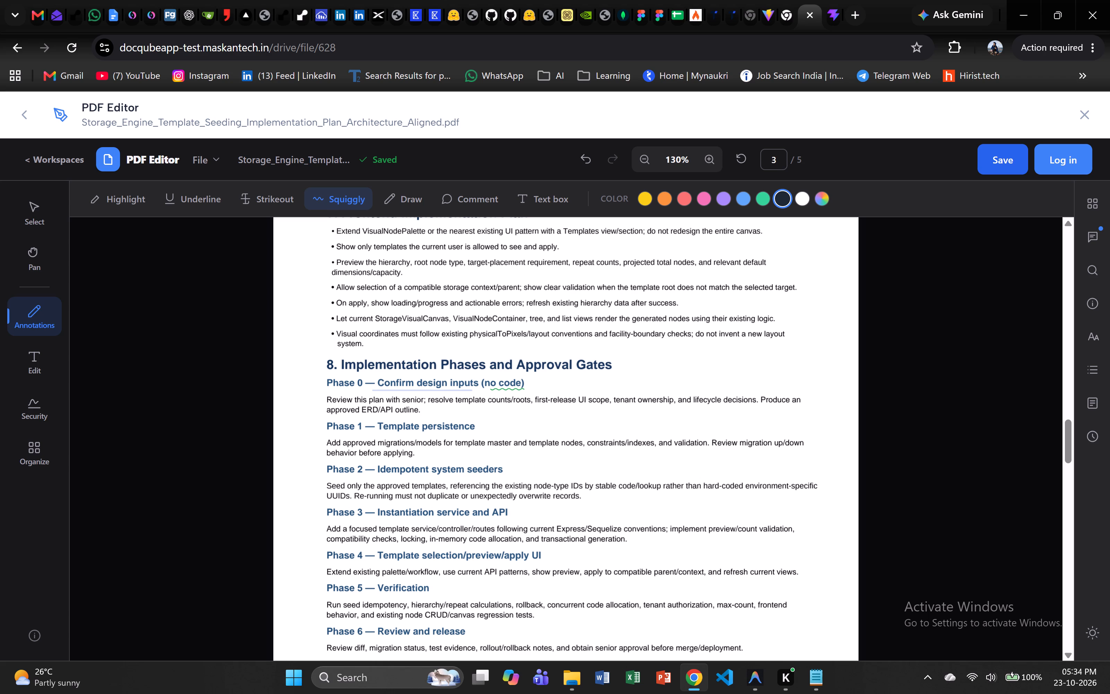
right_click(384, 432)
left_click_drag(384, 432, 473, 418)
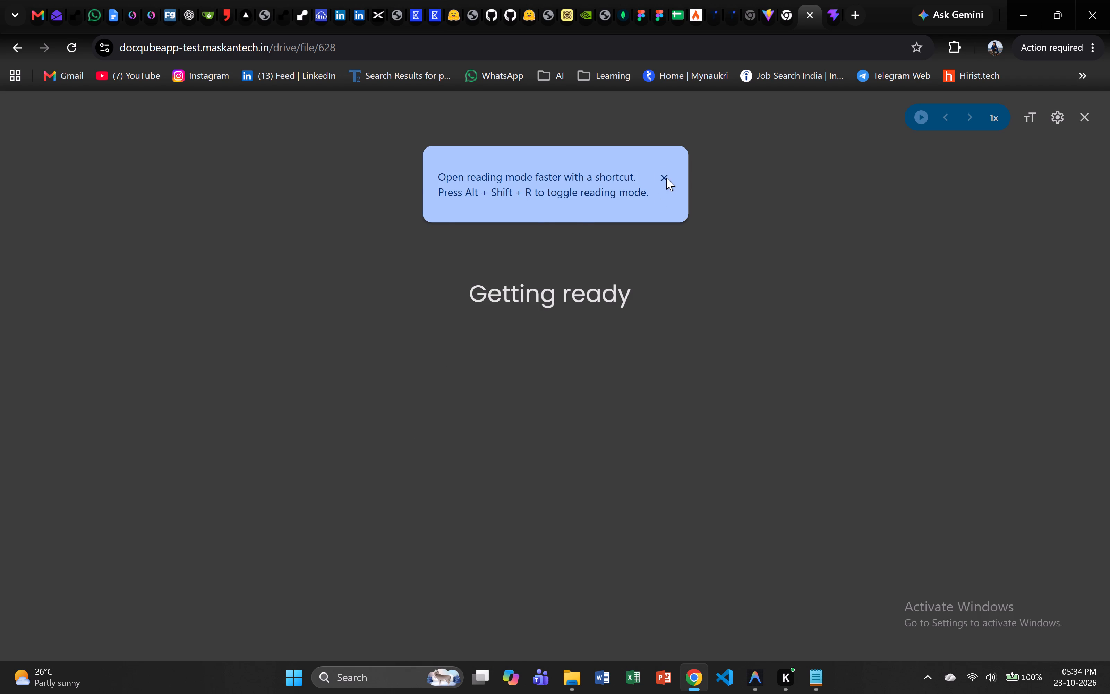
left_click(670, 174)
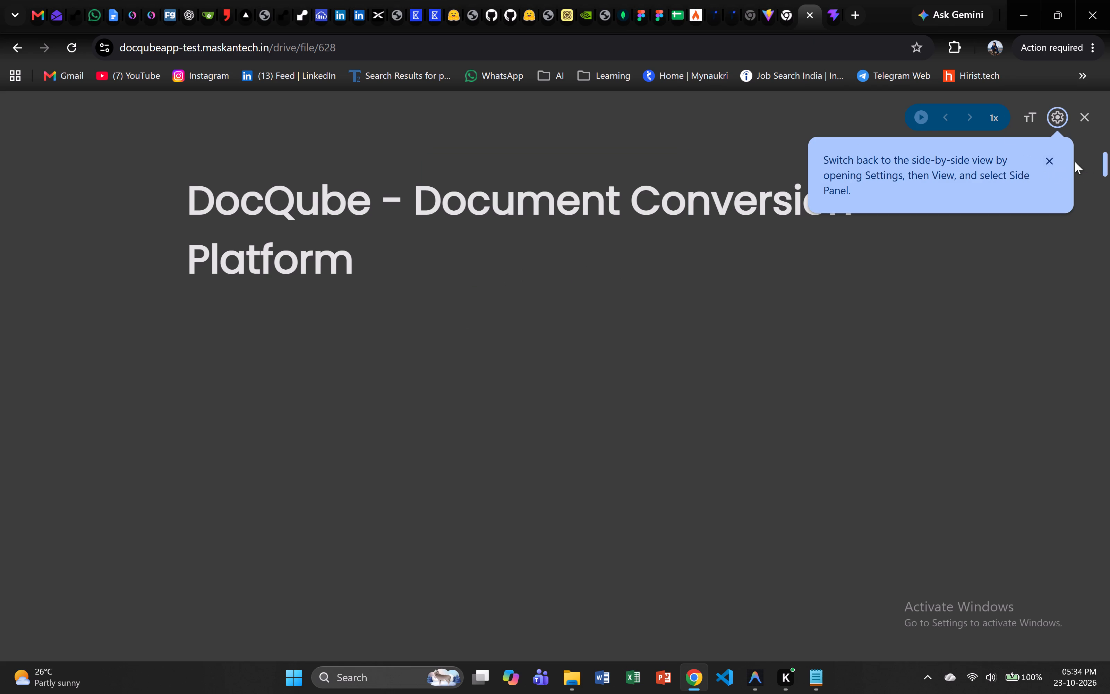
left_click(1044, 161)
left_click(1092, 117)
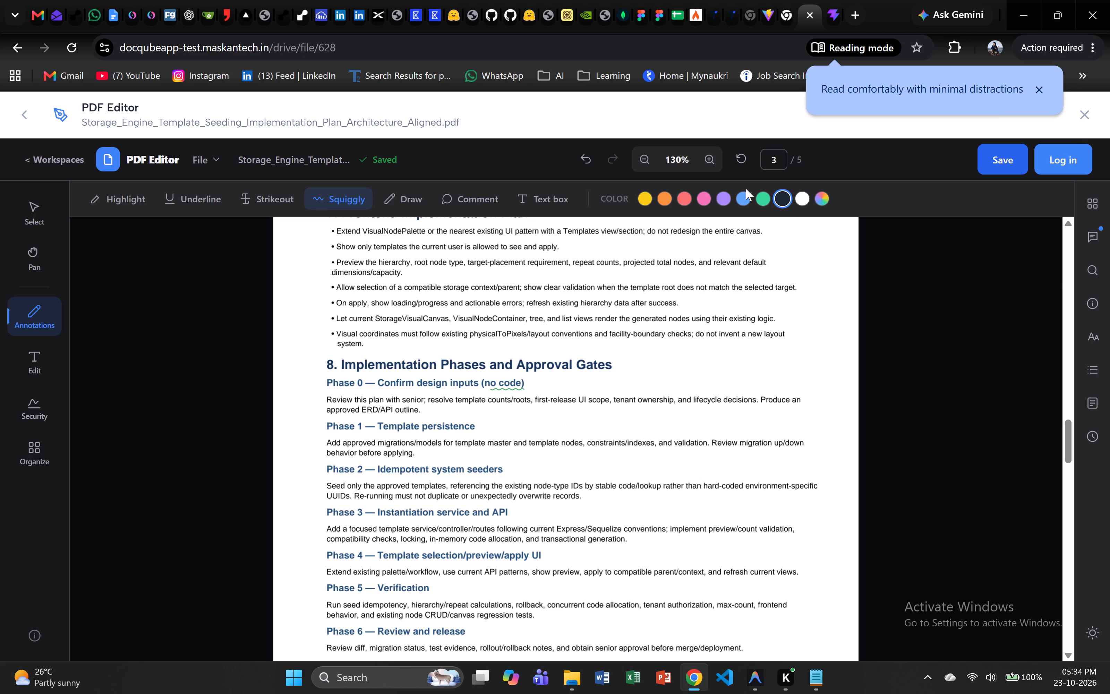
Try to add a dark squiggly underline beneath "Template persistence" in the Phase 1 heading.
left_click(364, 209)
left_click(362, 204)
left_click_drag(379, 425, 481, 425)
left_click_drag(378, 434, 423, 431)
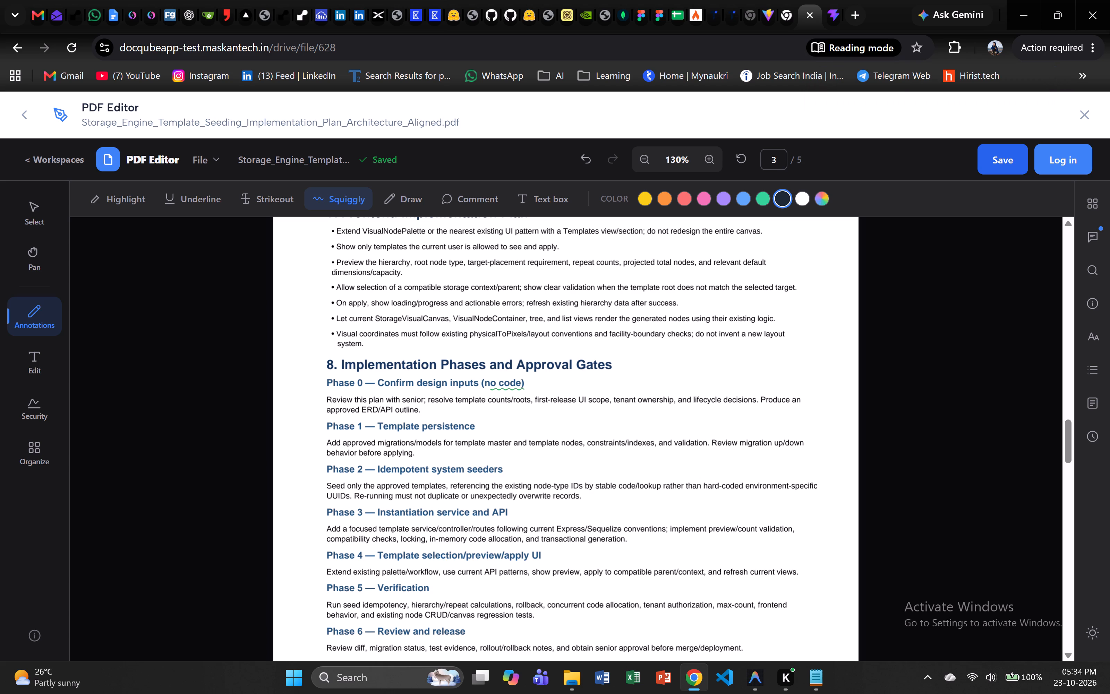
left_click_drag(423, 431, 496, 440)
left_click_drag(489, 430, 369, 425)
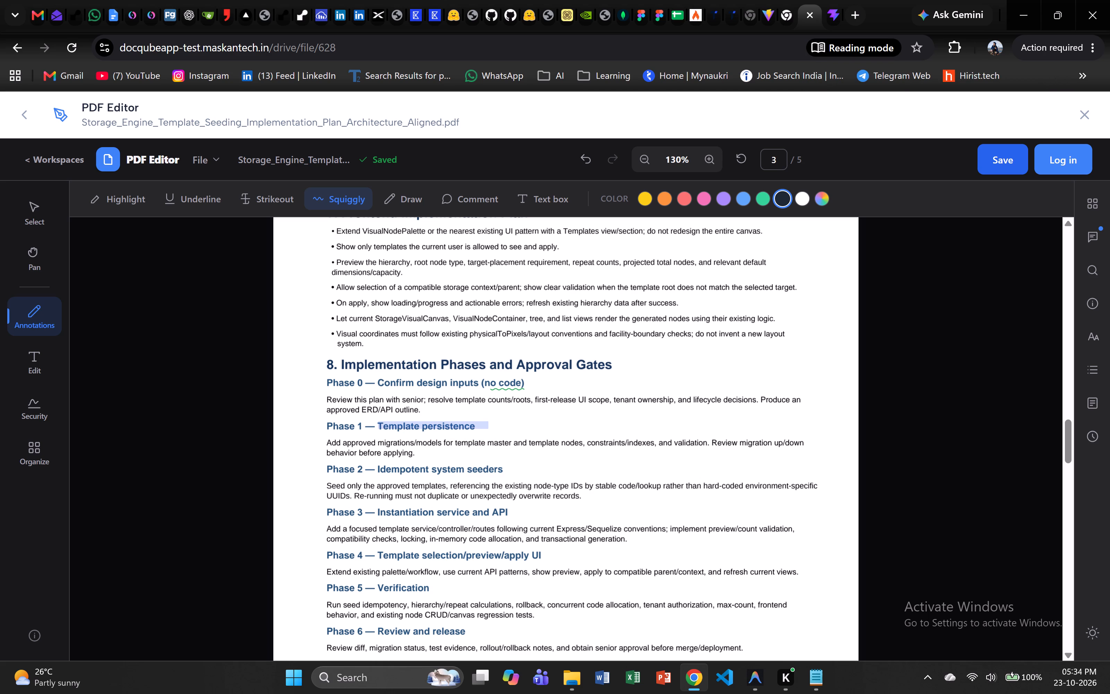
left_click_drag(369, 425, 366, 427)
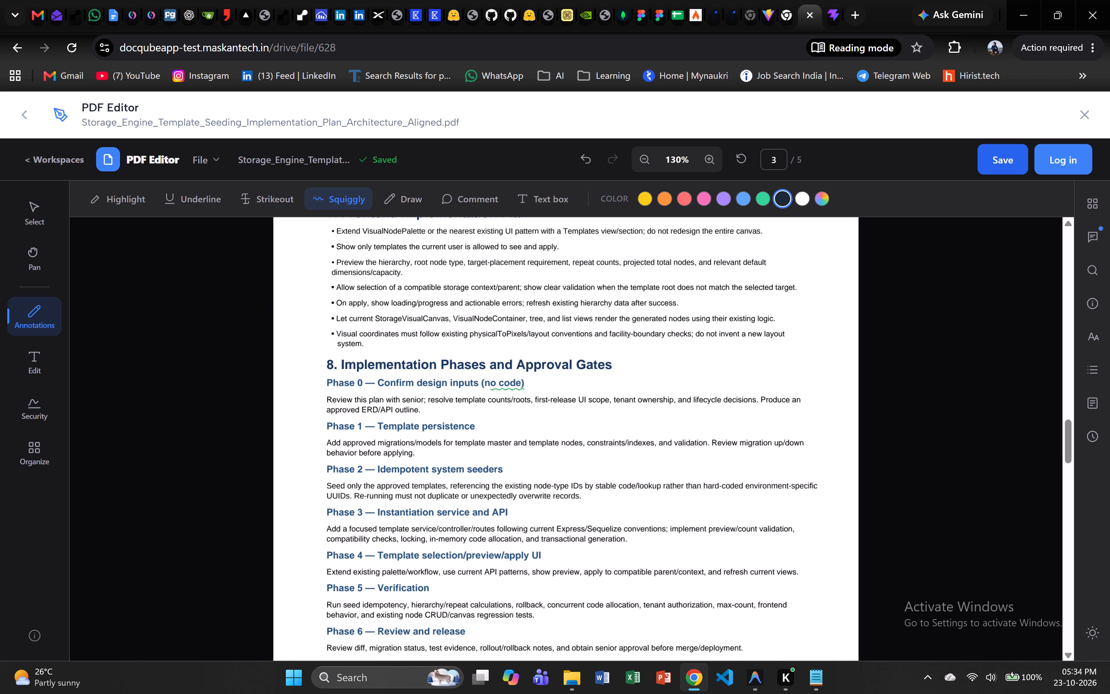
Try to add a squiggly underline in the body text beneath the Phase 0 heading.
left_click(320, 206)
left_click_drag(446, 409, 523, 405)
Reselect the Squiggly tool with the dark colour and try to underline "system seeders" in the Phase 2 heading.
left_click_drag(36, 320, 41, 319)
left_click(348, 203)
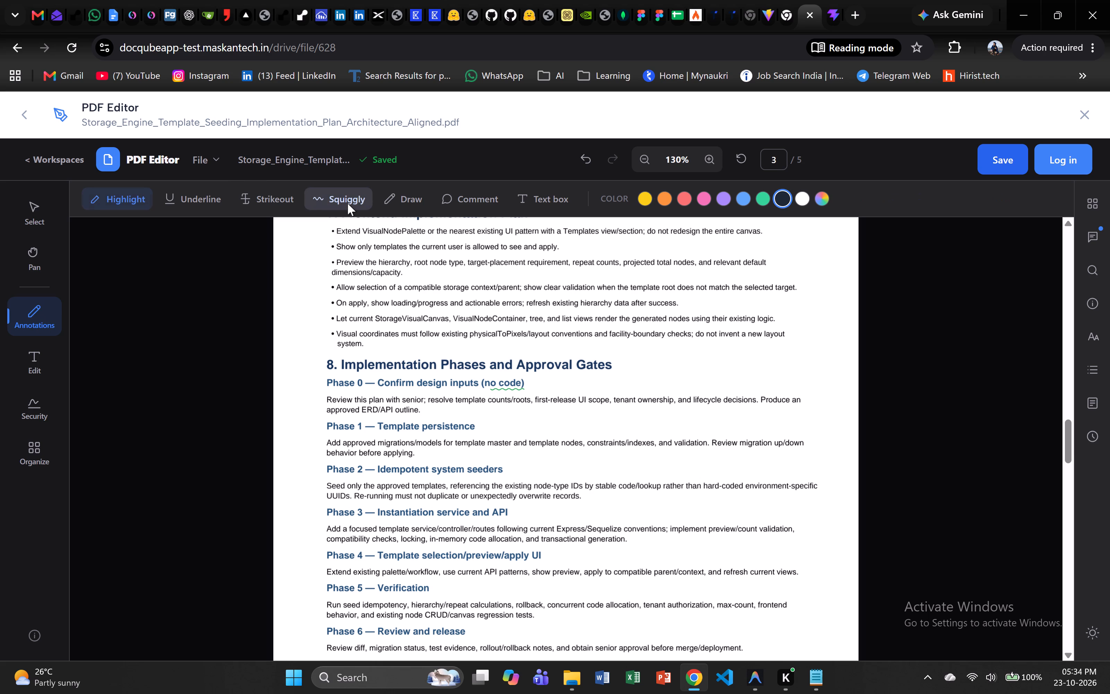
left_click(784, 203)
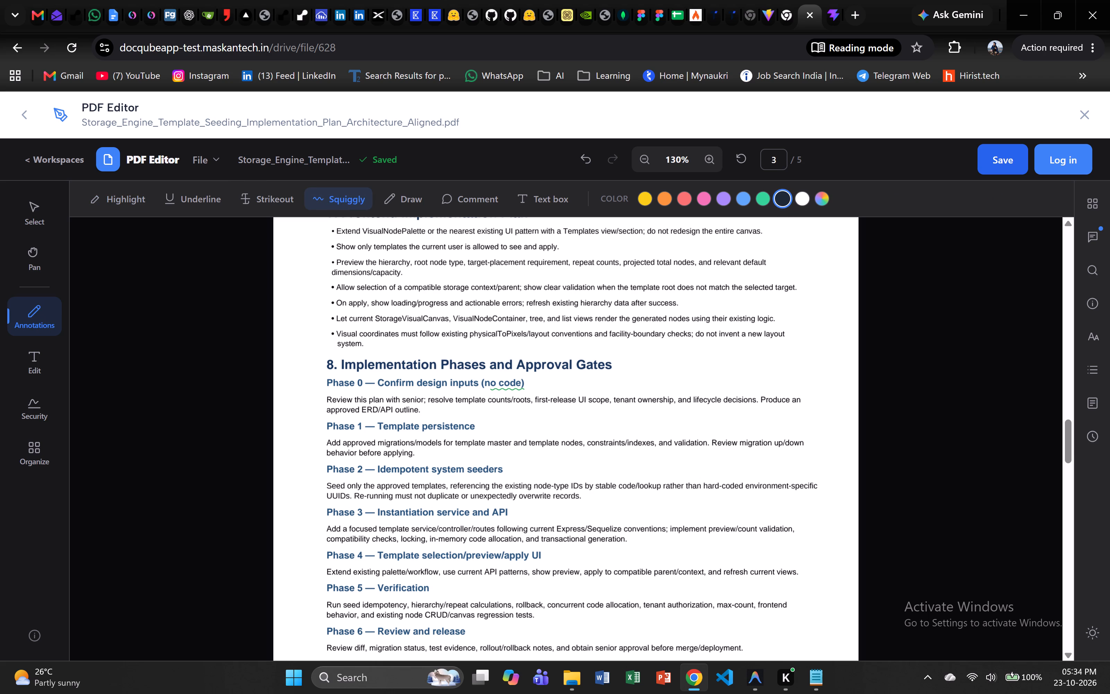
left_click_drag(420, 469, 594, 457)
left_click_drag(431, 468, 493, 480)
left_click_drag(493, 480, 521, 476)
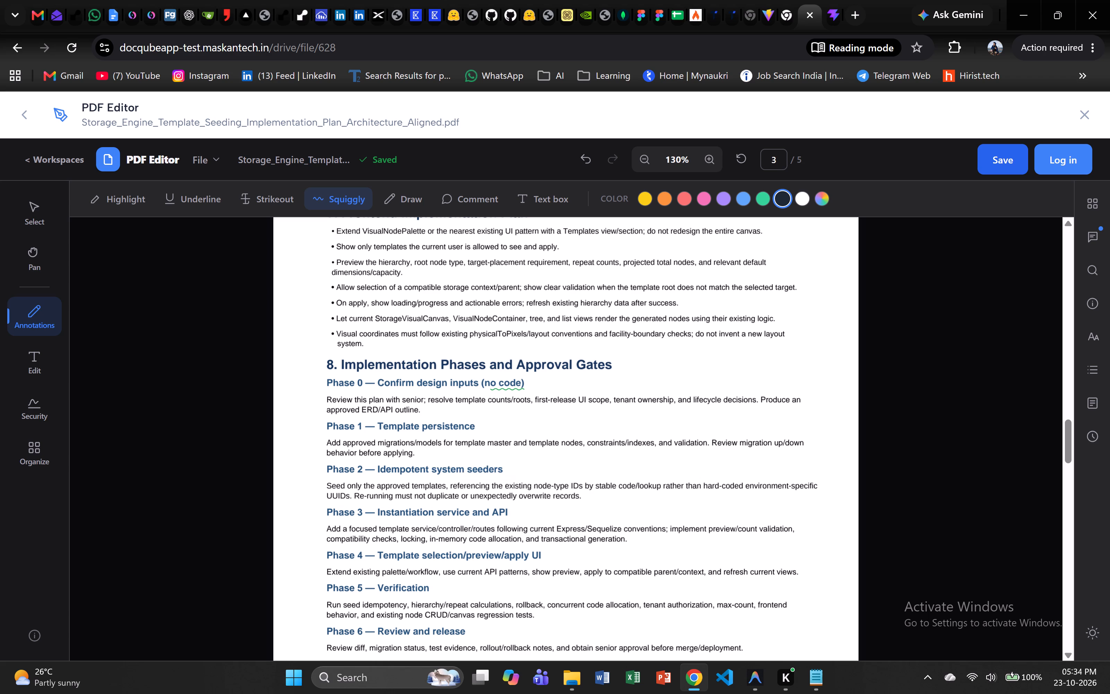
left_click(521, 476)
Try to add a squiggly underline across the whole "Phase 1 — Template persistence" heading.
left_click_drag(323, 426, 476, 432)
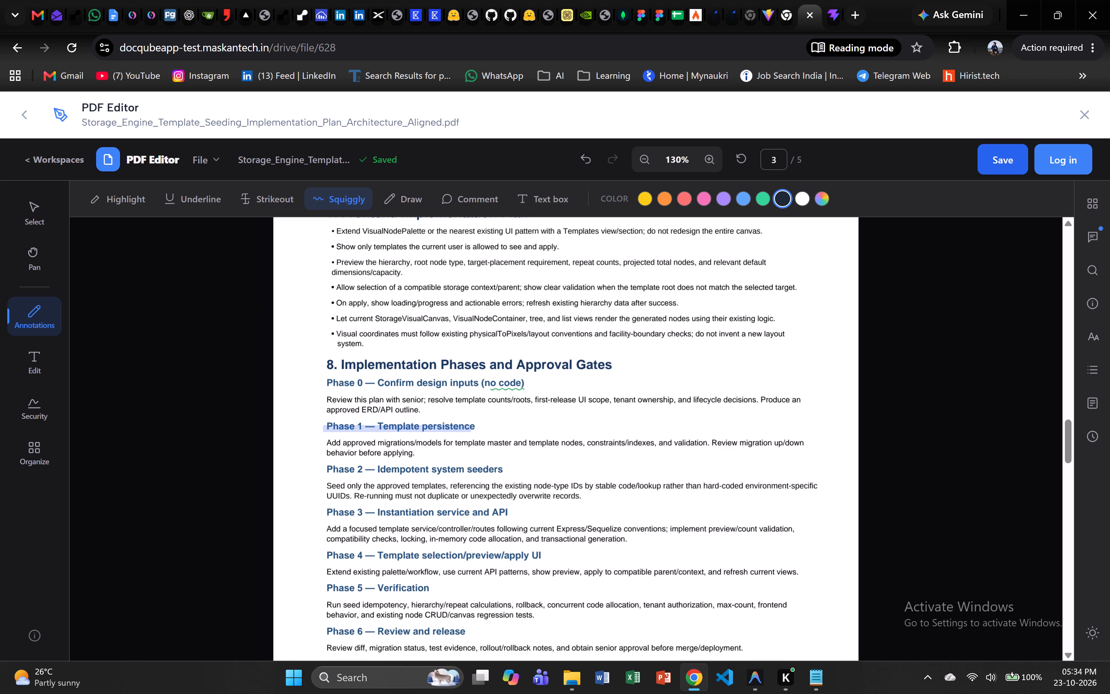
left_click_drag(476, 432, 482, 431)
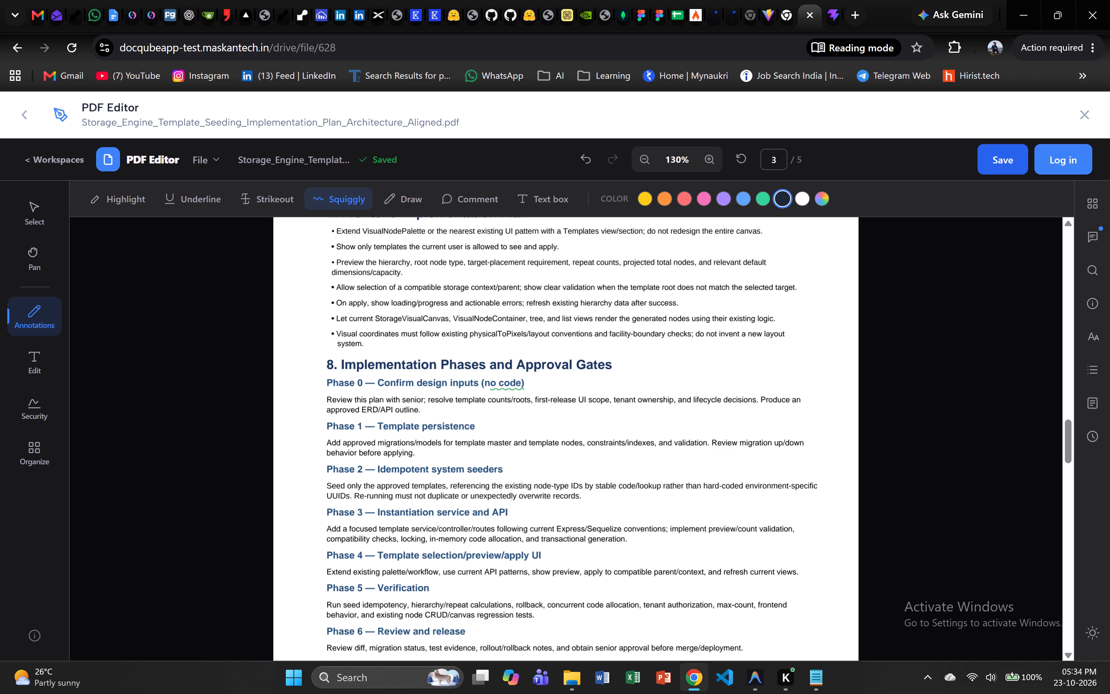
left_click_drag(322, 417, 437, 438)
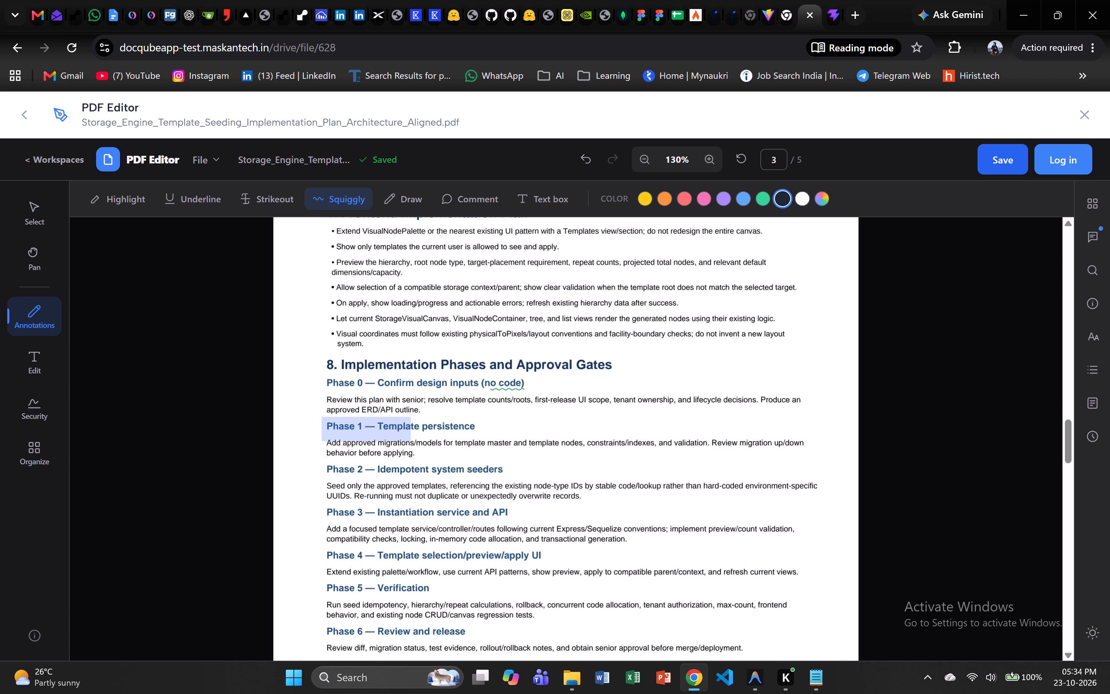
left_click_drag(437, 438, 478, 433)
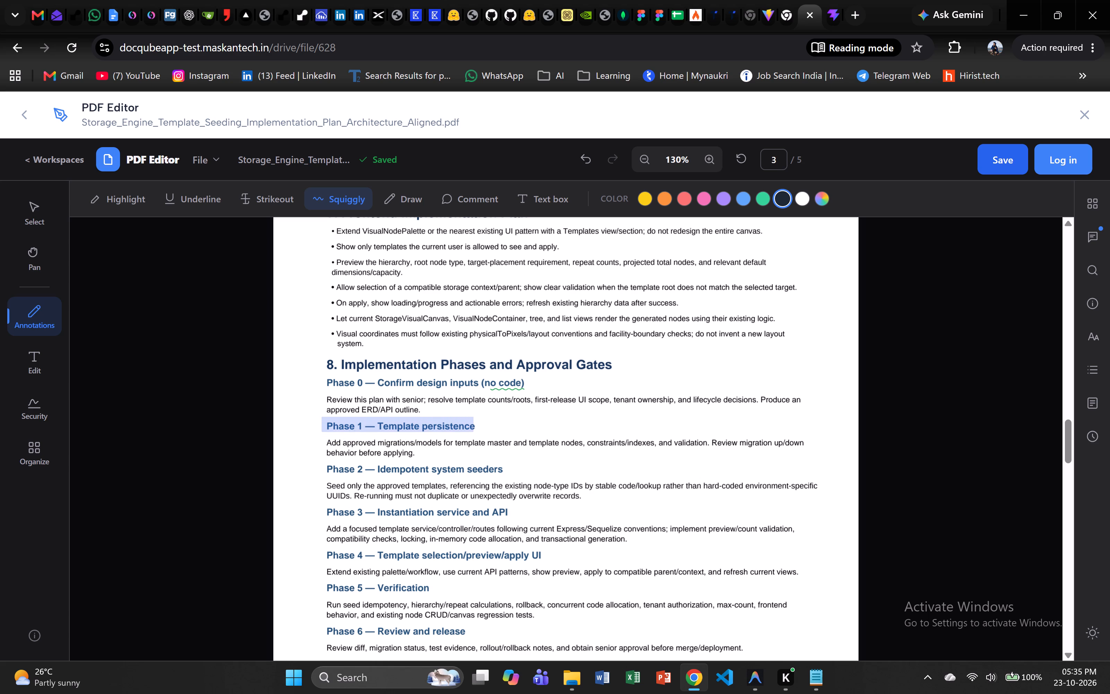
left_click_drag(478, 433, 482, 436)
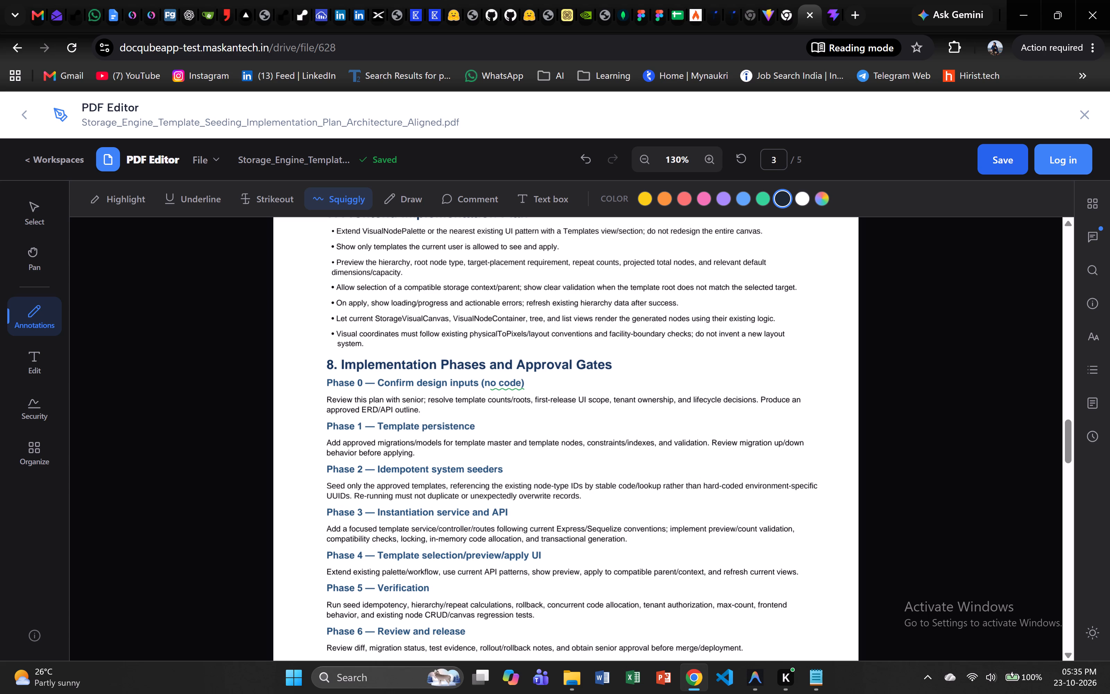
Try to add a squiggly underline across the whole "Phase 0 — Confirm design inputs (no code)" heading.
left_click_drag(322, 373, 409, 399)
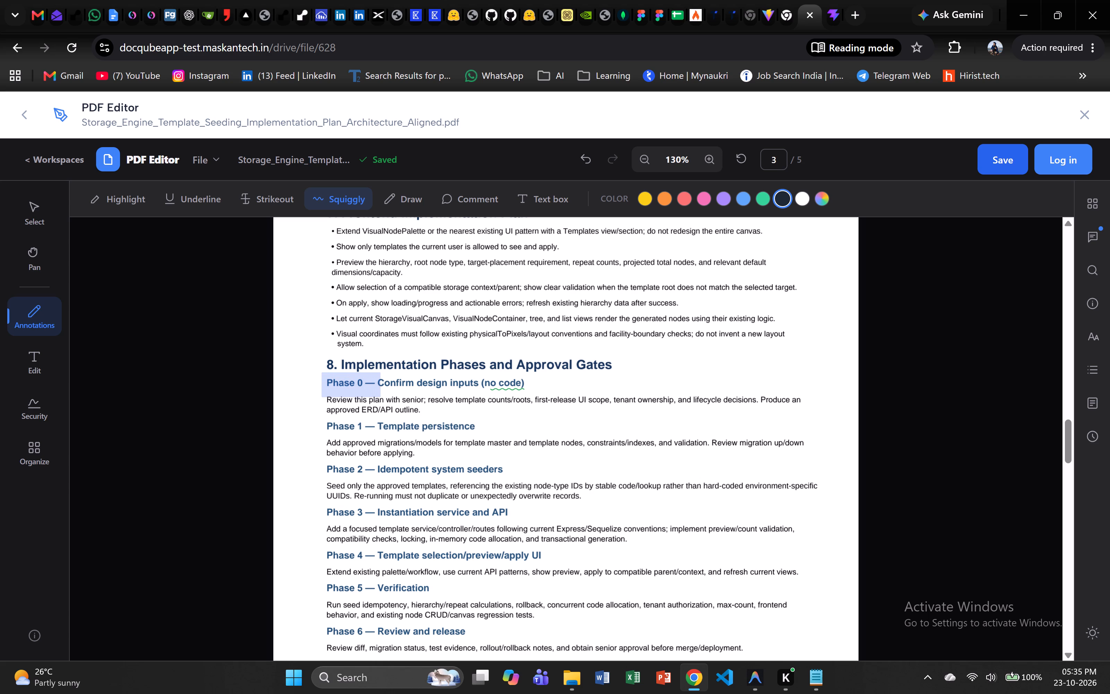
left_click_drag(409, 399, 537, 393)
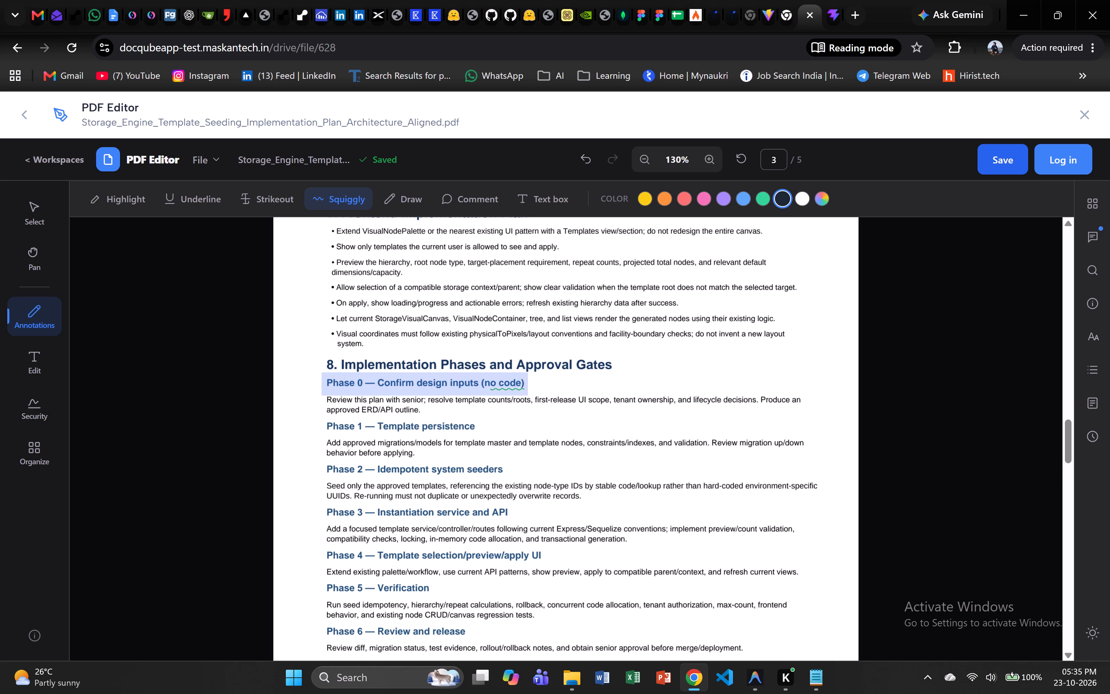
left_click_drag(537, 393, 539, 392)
Delete the green squiggly underline beneath "no code)" in the Phase 0 heading.
left_click(497, 394)
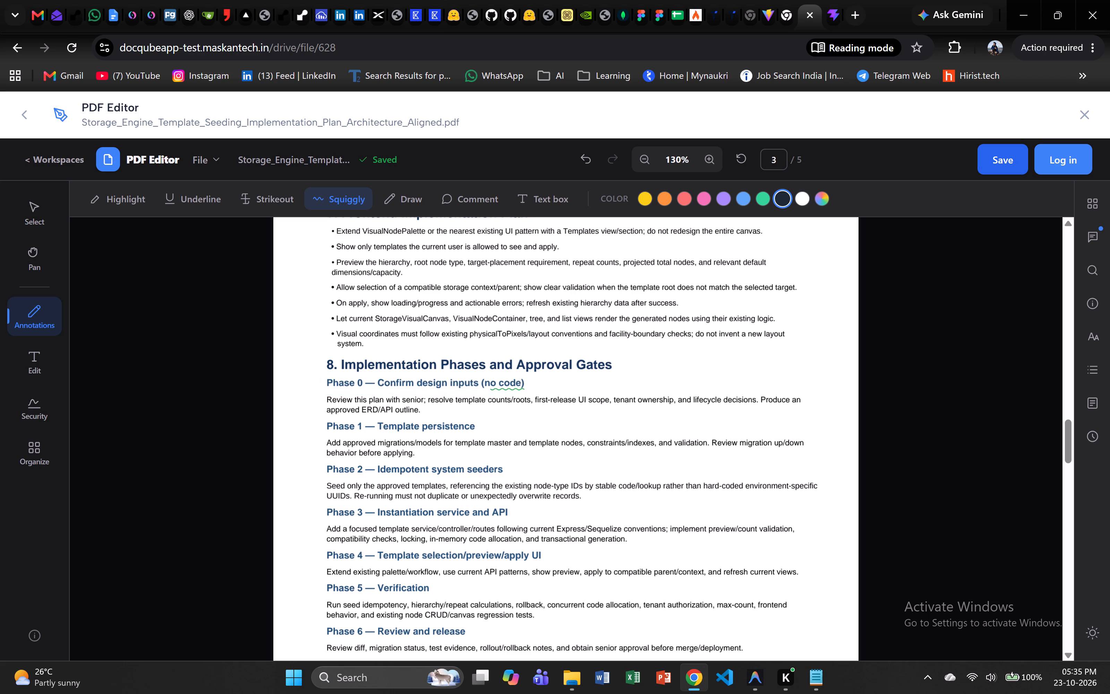
triple_click(503, 385)
left_click(503, 385)
triple_click(503, 389)
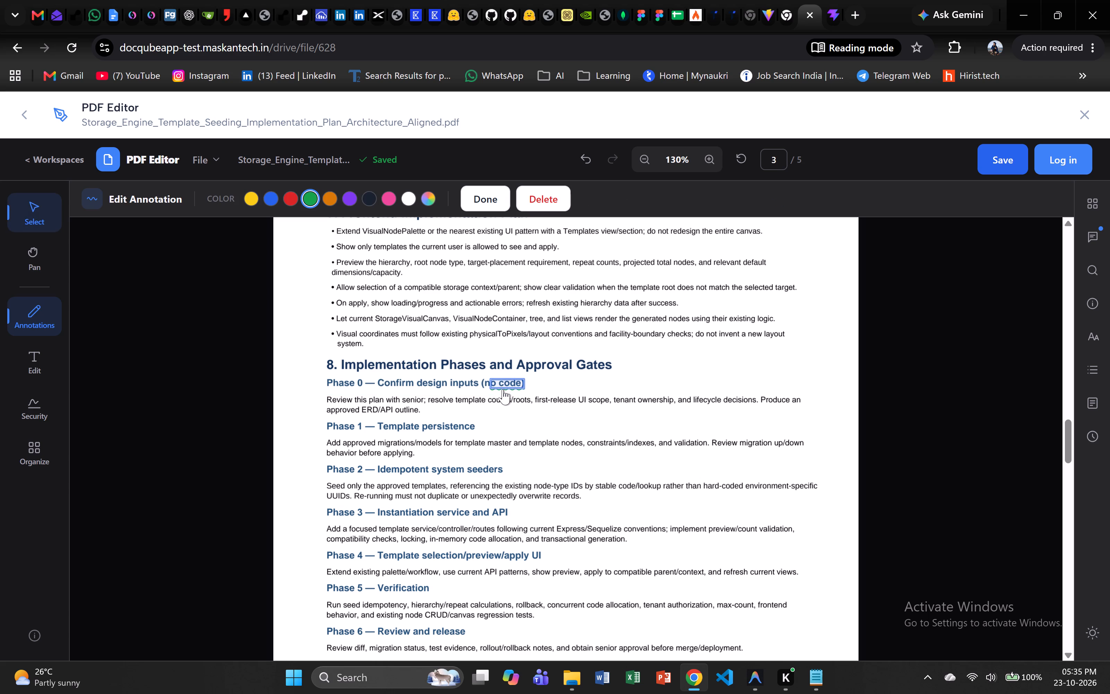
left_click(558, 202)
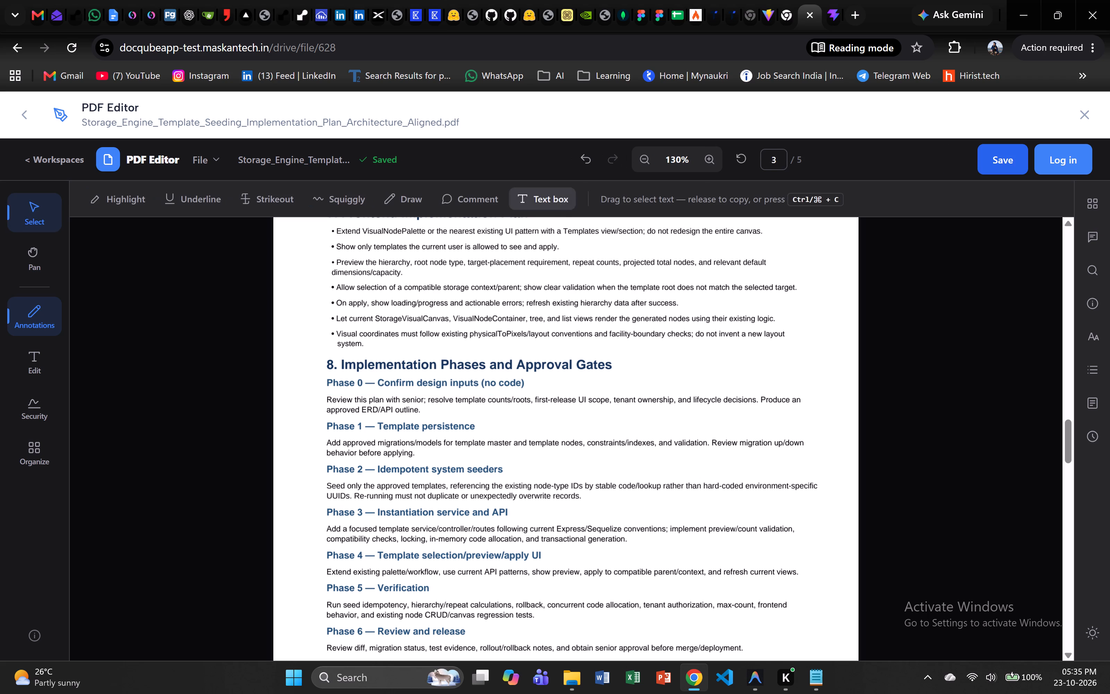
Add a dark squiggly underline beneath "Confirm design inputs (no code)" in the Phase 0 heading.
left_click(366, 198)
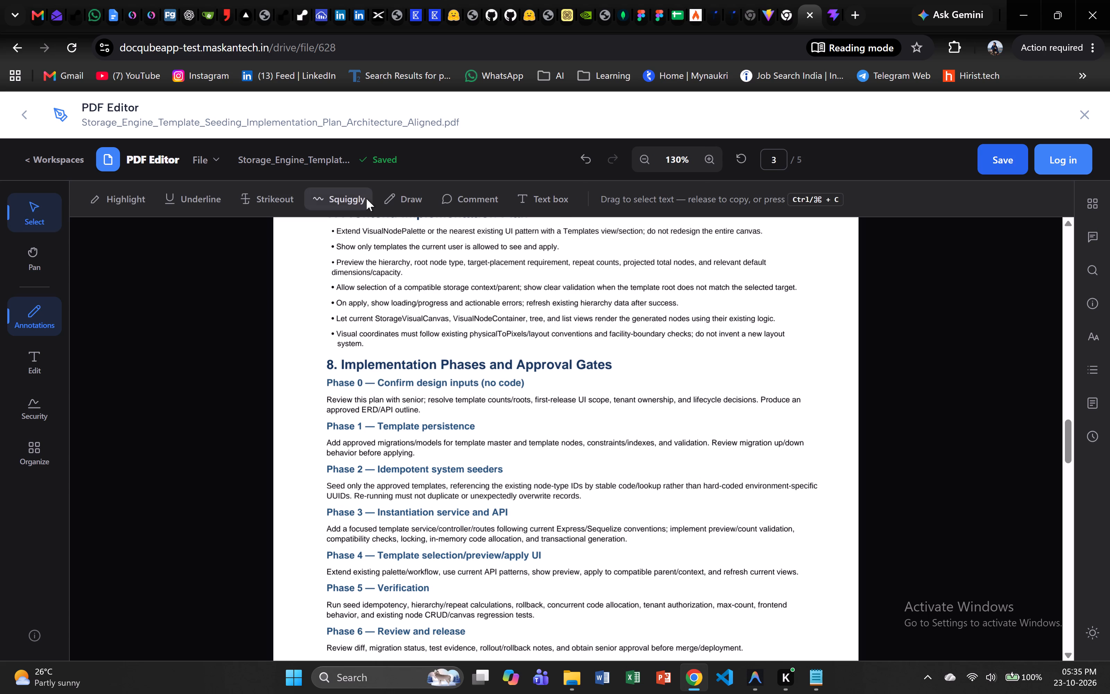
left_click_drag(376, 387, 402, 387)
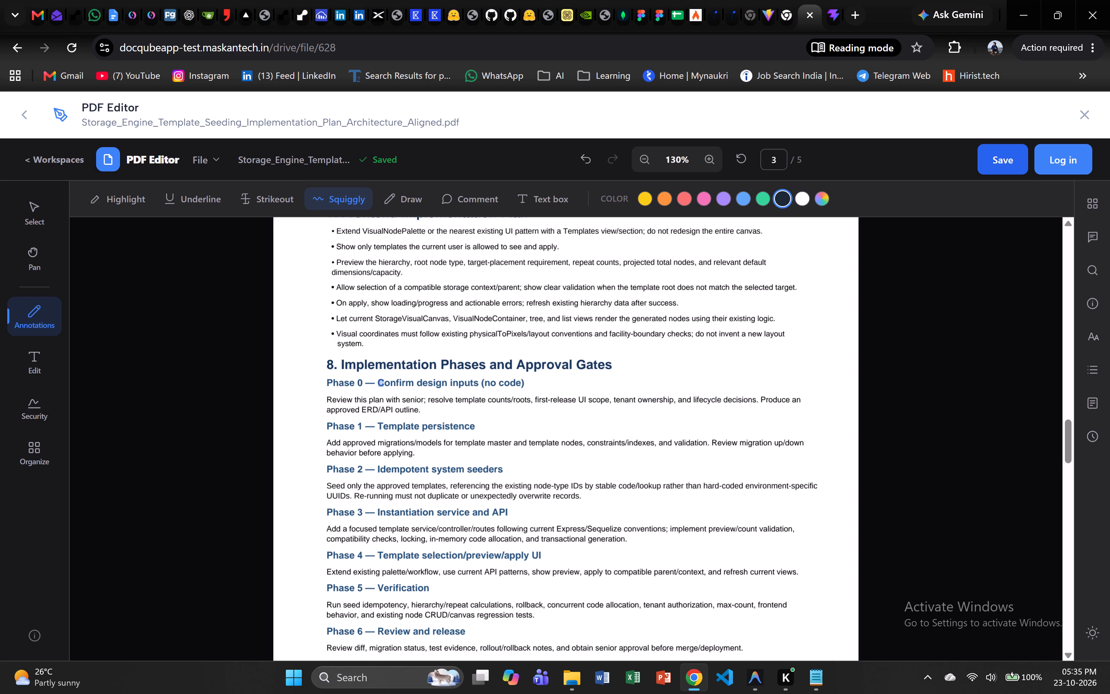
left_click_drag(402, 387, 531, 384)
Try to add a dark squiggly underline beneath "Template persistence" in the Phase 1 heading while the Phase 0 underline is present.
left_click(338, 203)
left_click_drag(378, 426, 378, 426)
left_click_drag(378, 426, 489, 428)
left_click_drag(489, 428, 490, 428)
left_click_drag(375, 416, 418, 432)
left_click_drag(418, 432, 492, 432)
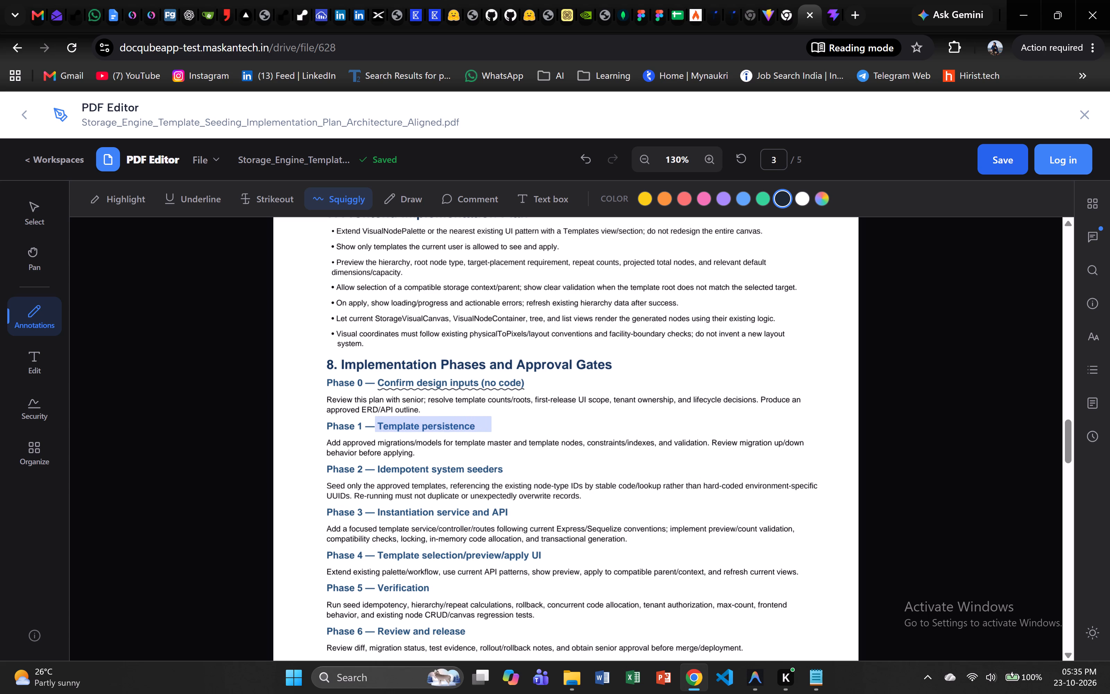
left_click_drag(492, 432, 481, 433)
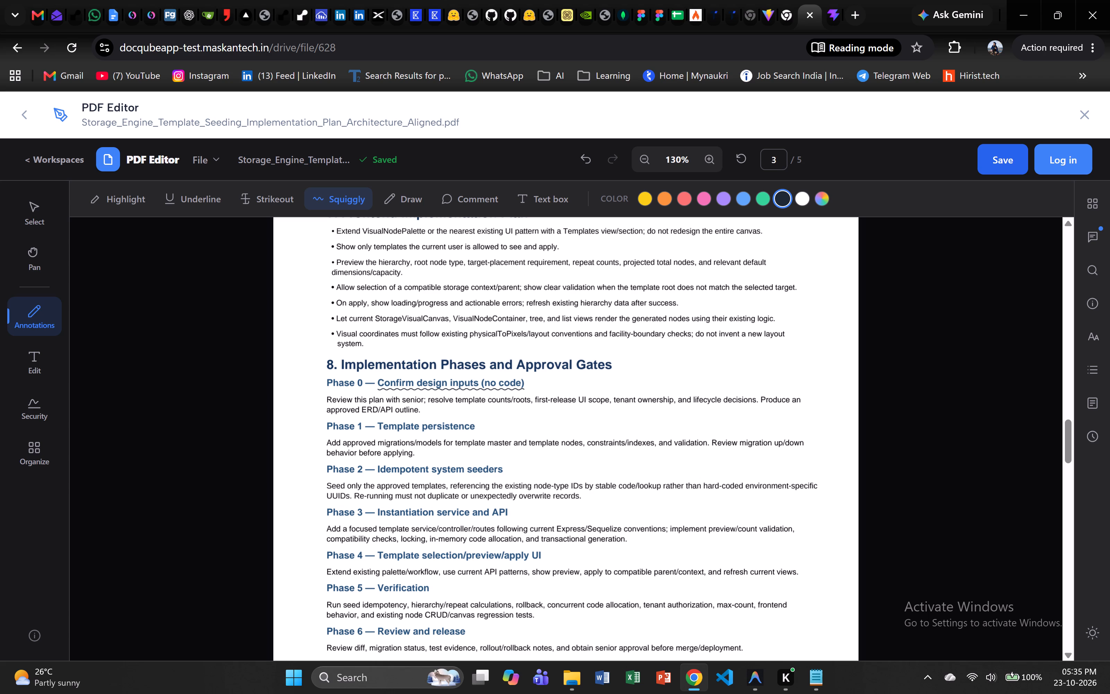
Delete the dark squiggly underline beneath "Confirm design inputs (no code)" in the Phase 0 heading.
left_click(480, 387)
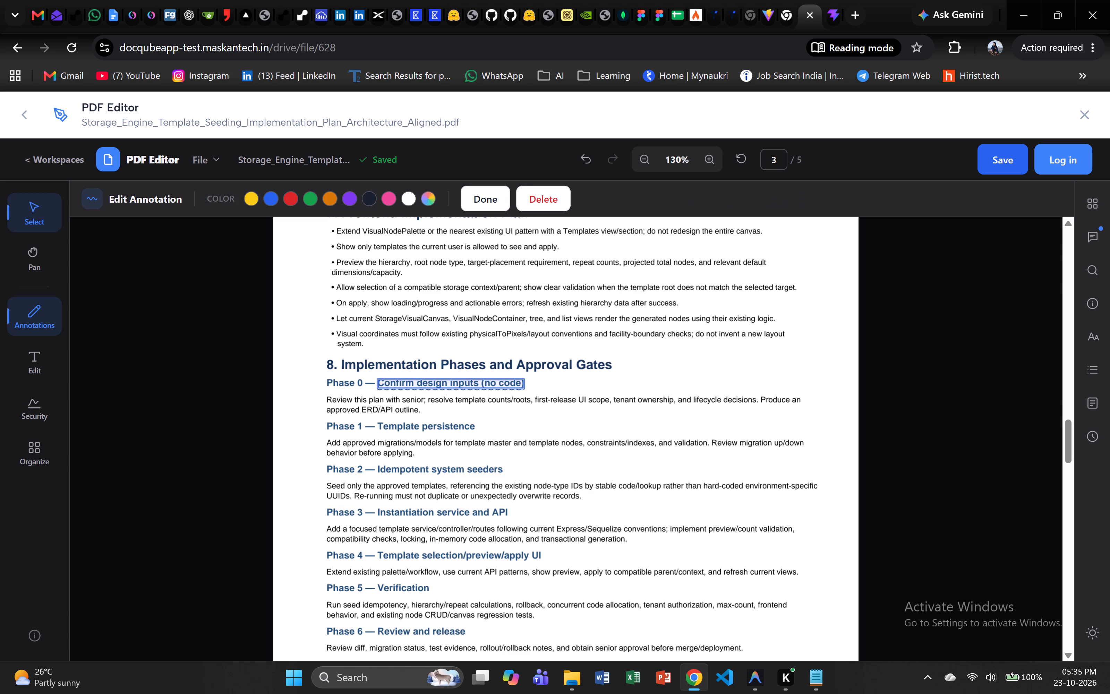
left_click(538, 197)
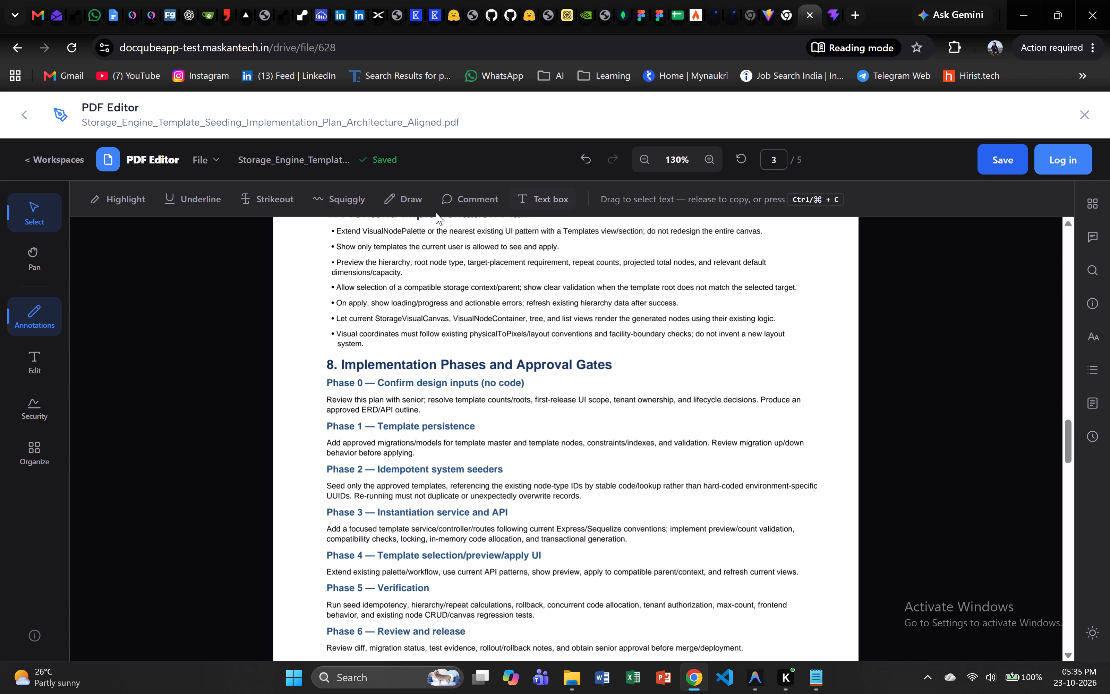
Add a dark squiggly underline beneath "Template persistence" in the Phase 1 heading.
left_click(348, 202)
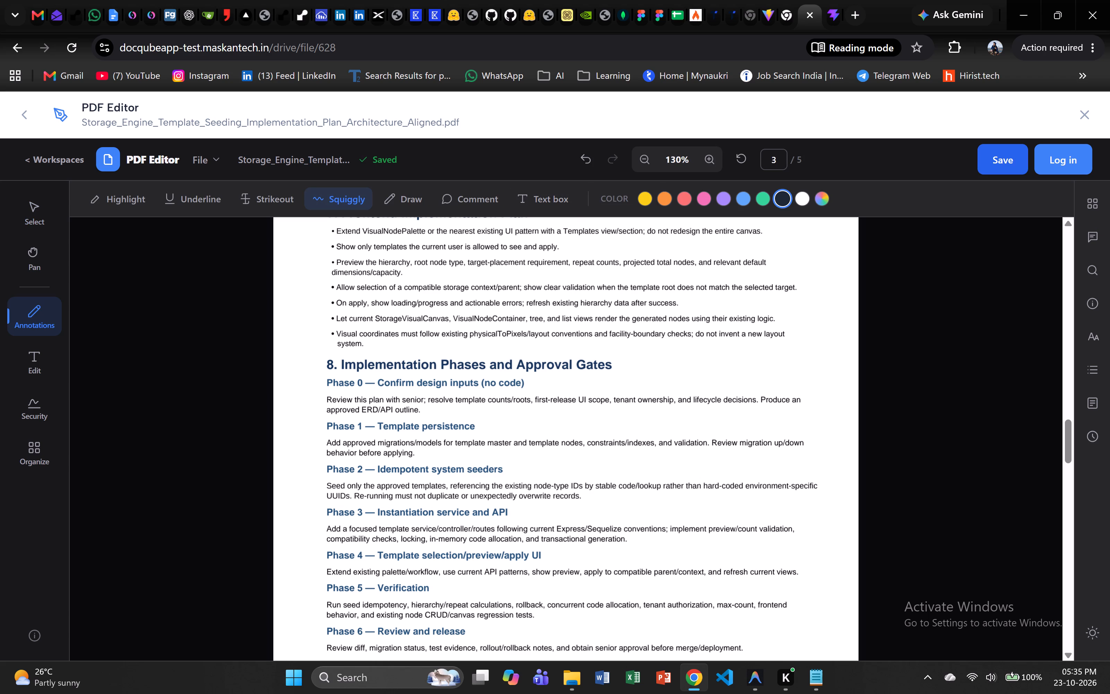
left_click_drag(373, 426, 473, 431)
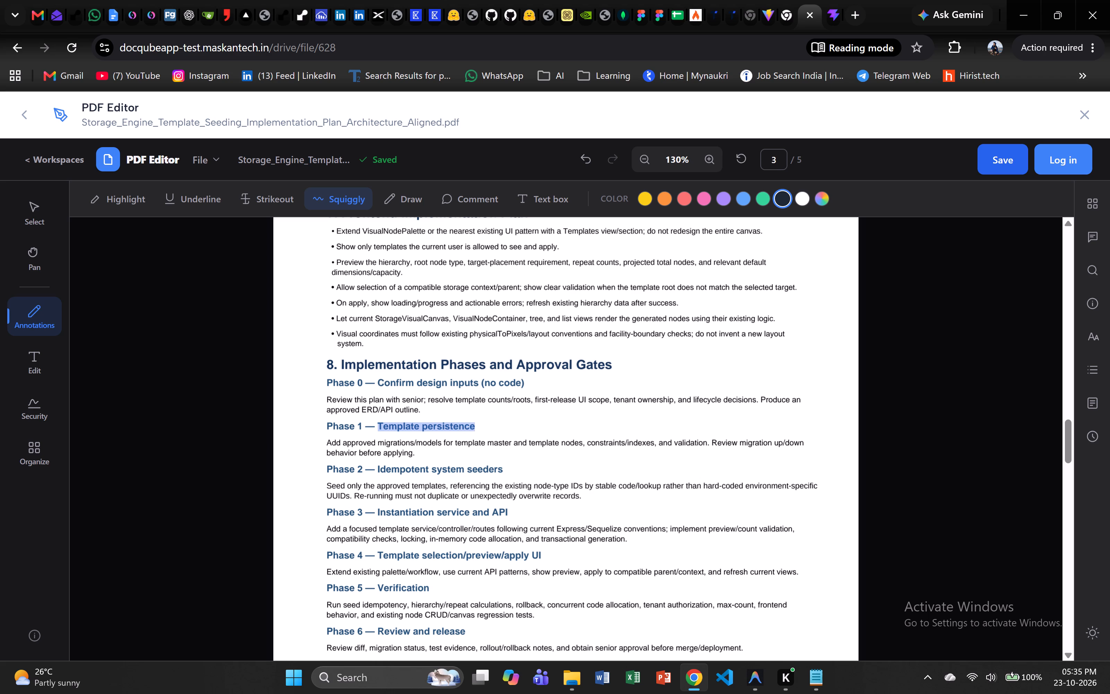
left_click_drag(473, 431, 474, 431)
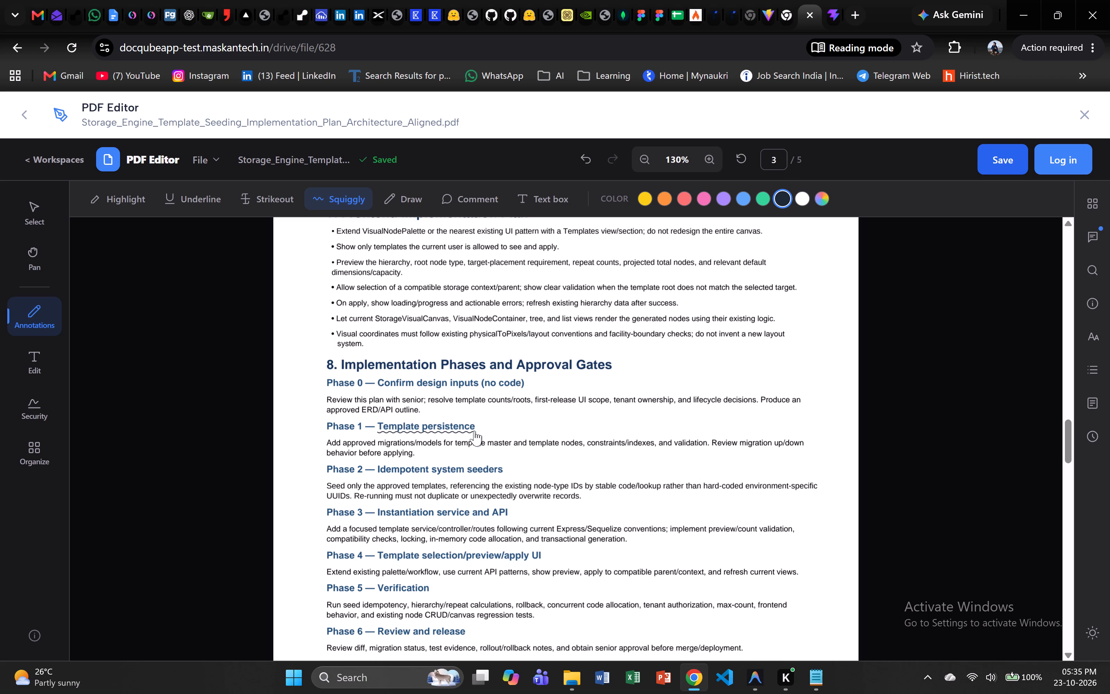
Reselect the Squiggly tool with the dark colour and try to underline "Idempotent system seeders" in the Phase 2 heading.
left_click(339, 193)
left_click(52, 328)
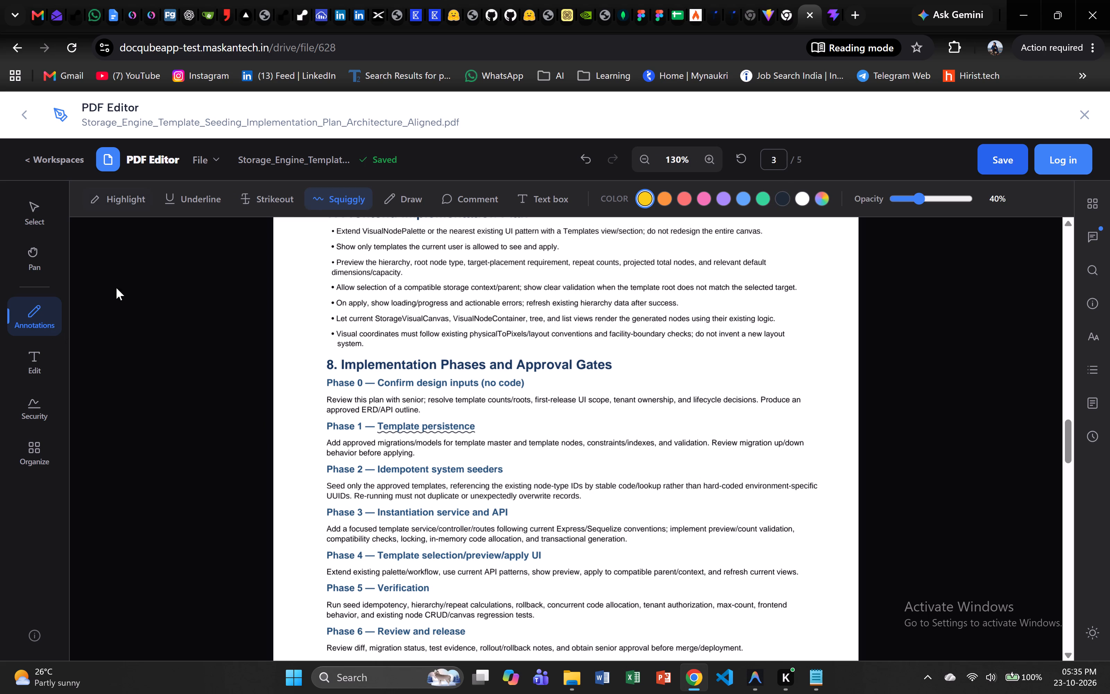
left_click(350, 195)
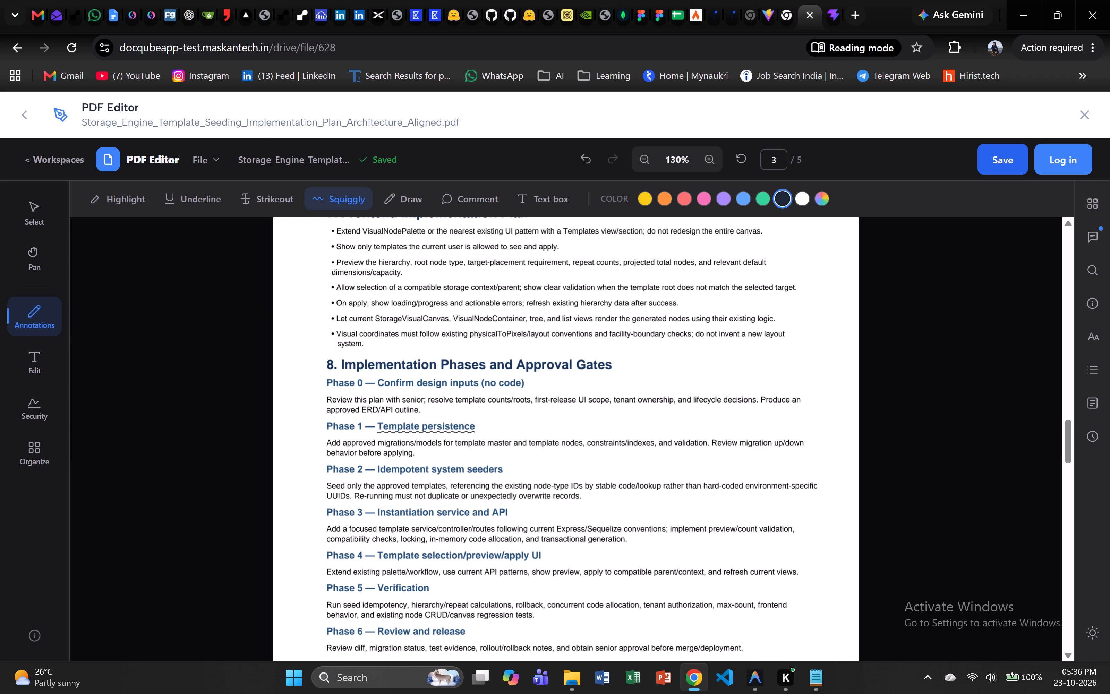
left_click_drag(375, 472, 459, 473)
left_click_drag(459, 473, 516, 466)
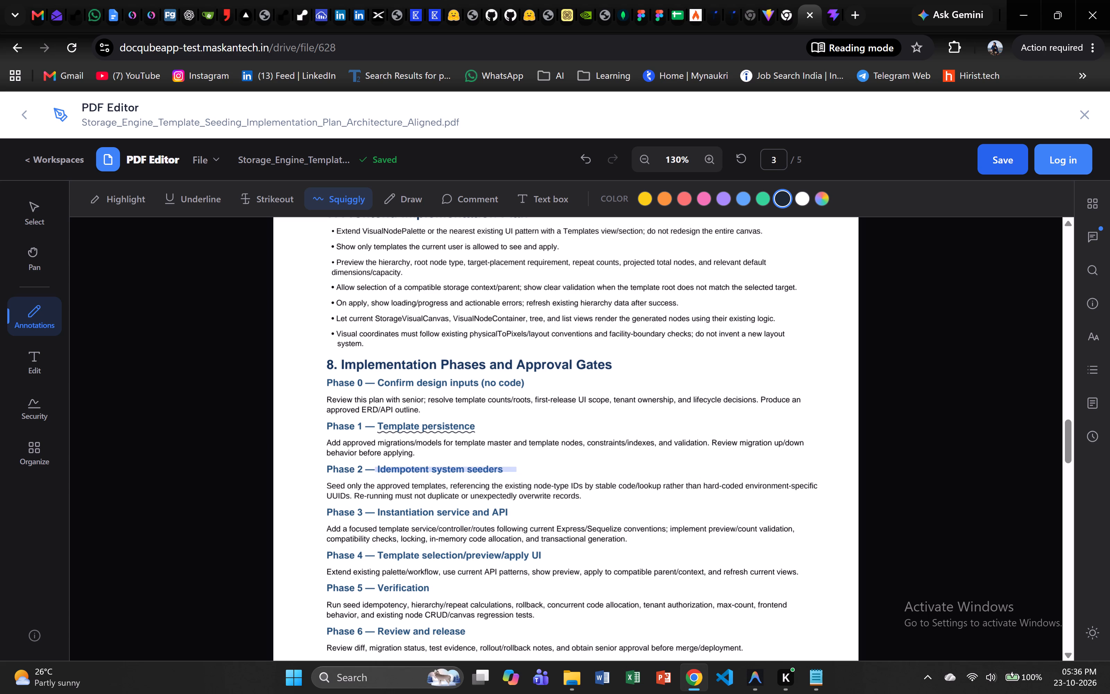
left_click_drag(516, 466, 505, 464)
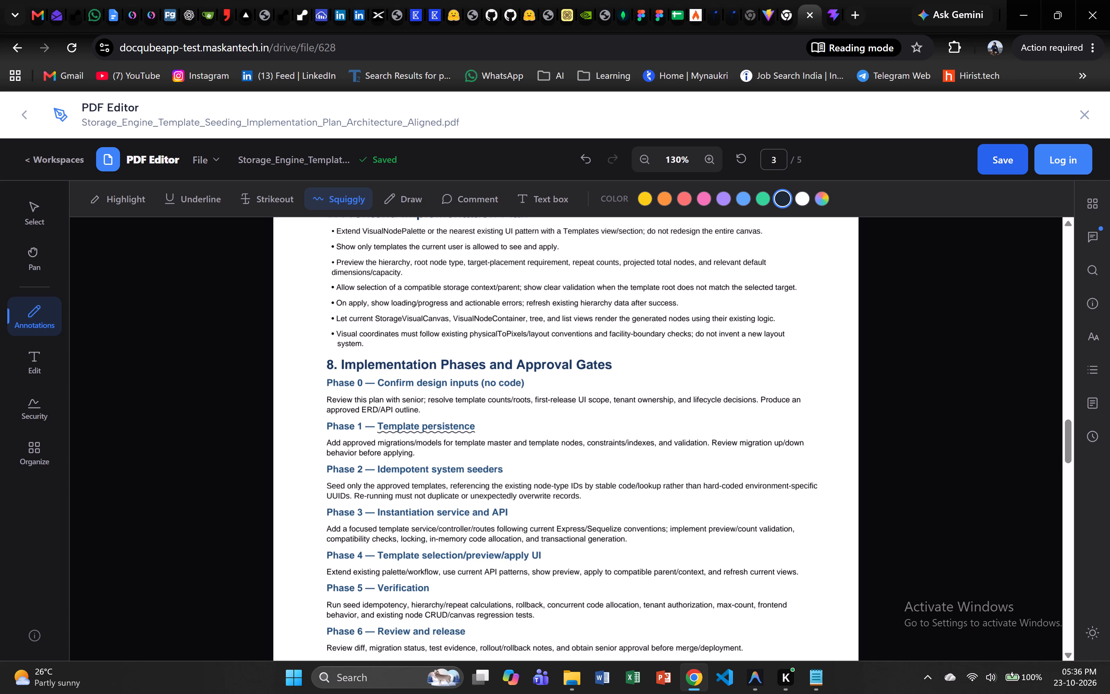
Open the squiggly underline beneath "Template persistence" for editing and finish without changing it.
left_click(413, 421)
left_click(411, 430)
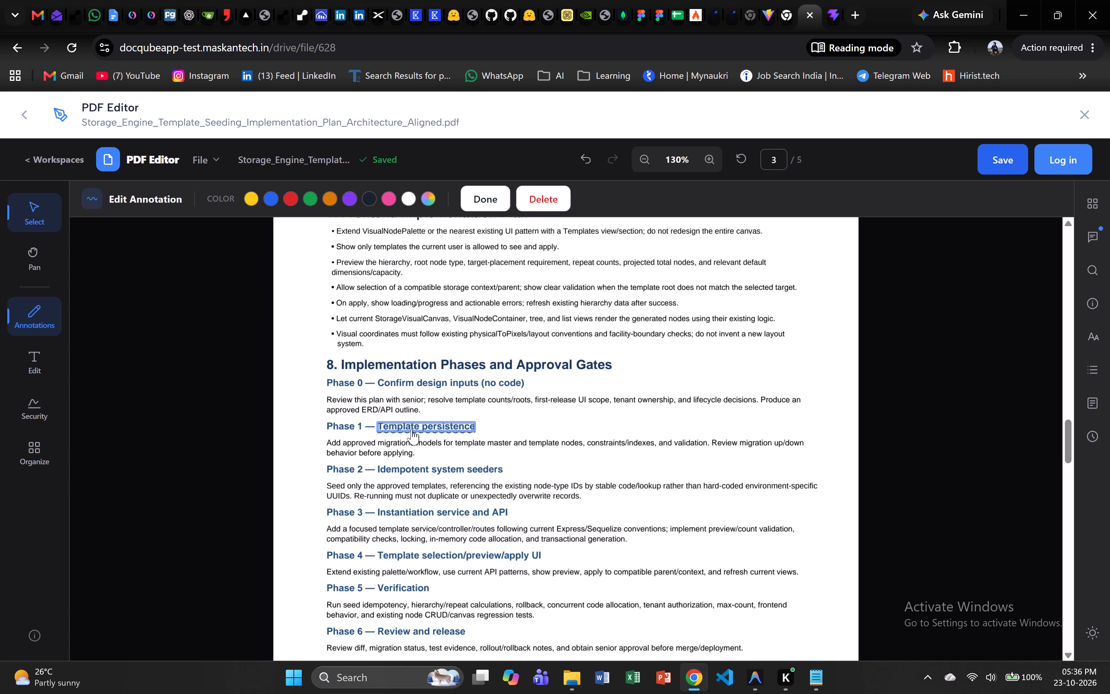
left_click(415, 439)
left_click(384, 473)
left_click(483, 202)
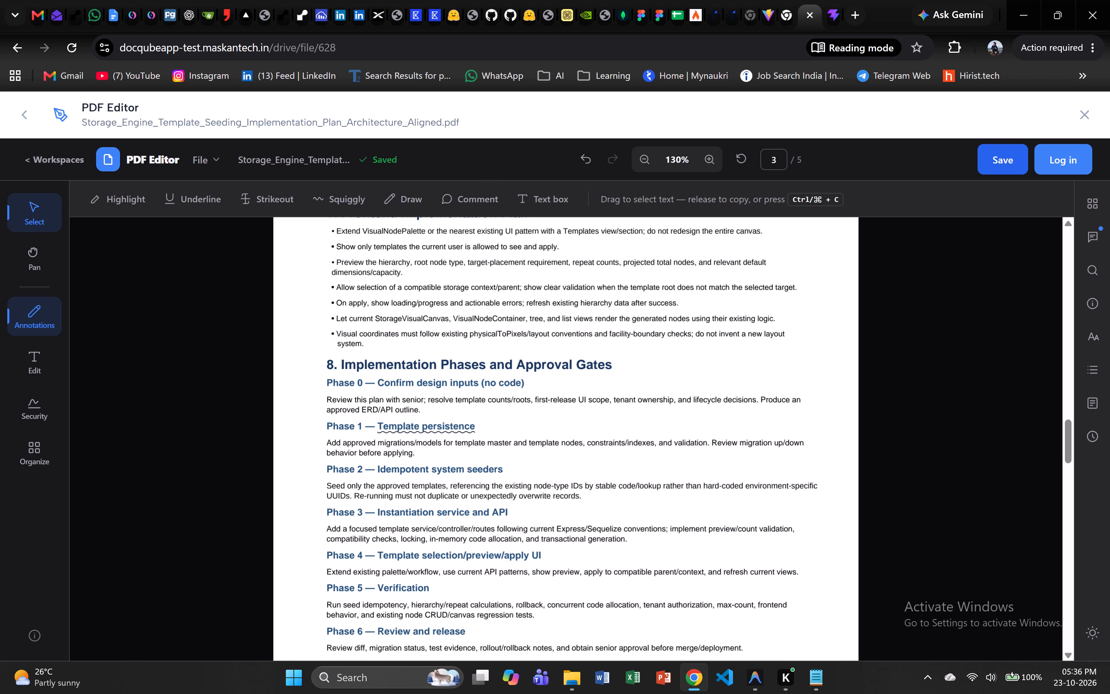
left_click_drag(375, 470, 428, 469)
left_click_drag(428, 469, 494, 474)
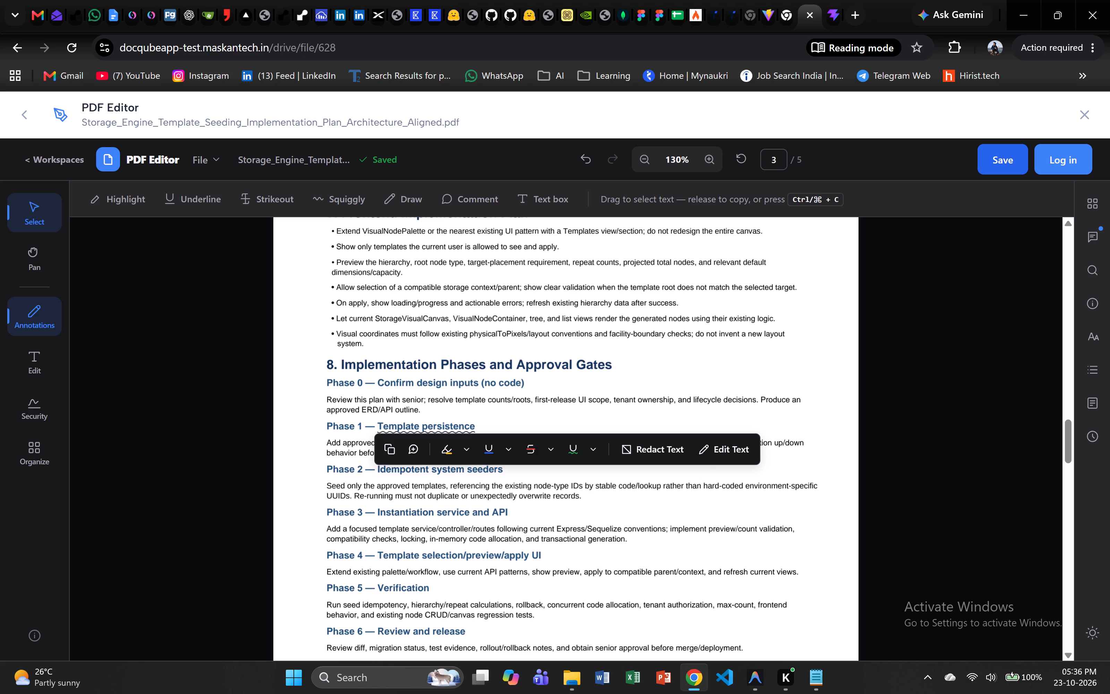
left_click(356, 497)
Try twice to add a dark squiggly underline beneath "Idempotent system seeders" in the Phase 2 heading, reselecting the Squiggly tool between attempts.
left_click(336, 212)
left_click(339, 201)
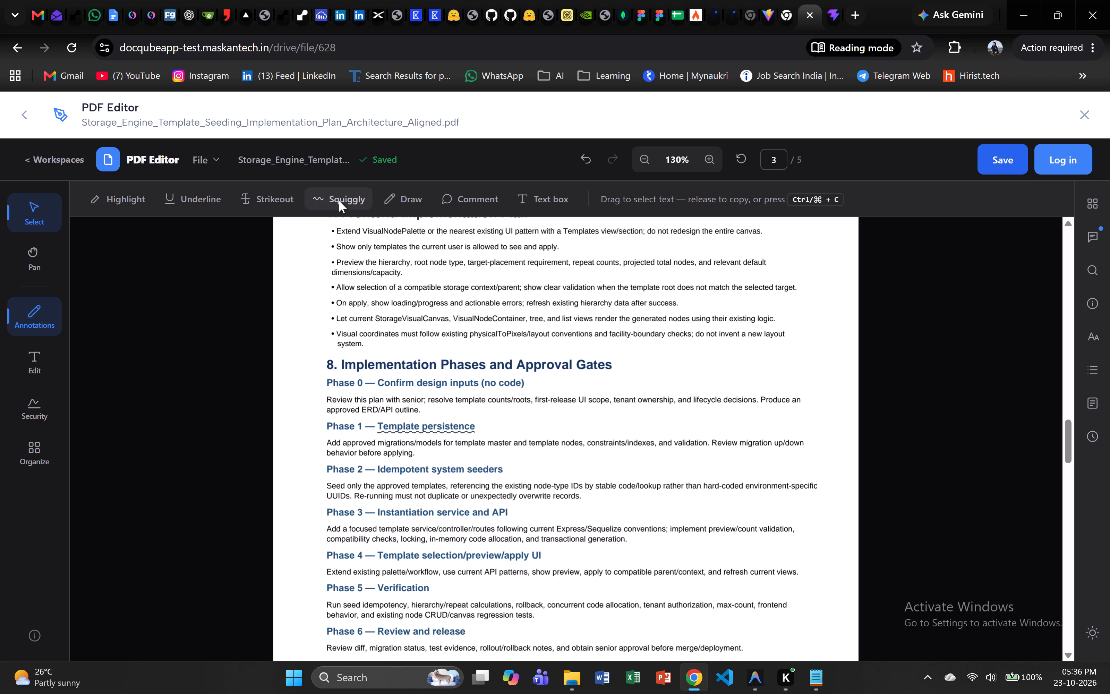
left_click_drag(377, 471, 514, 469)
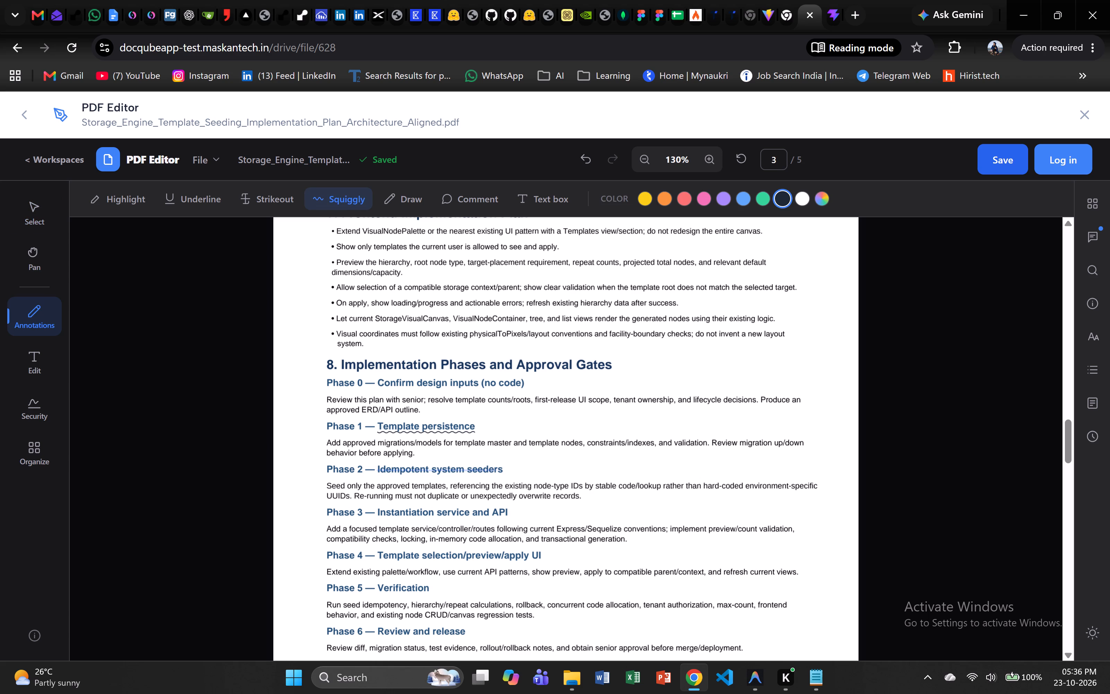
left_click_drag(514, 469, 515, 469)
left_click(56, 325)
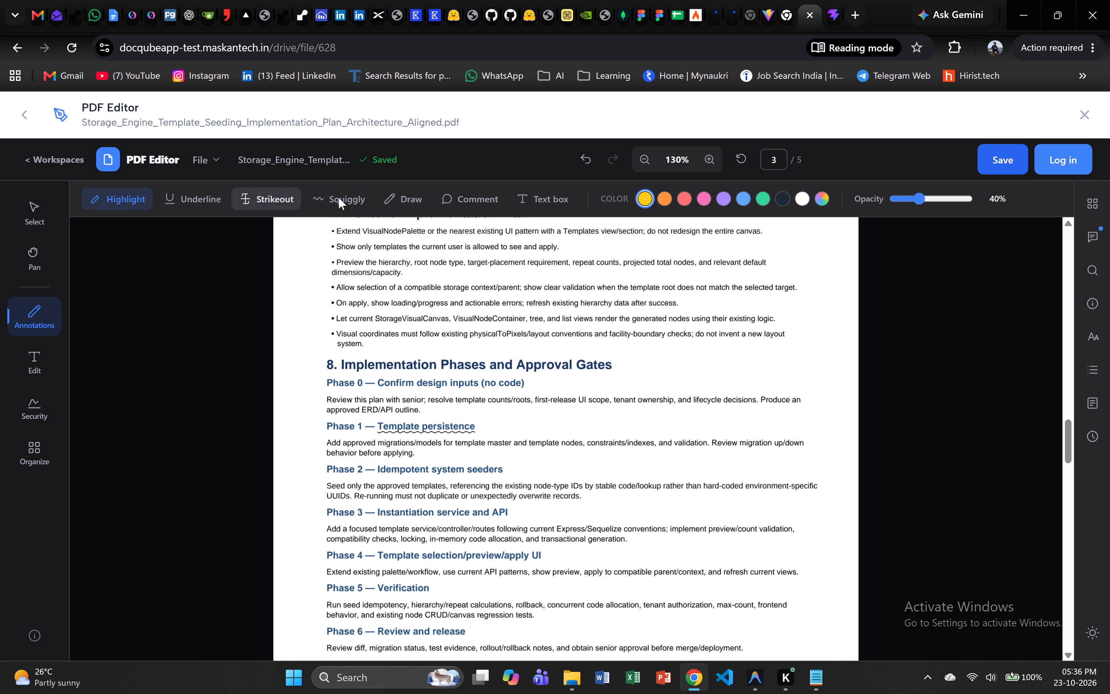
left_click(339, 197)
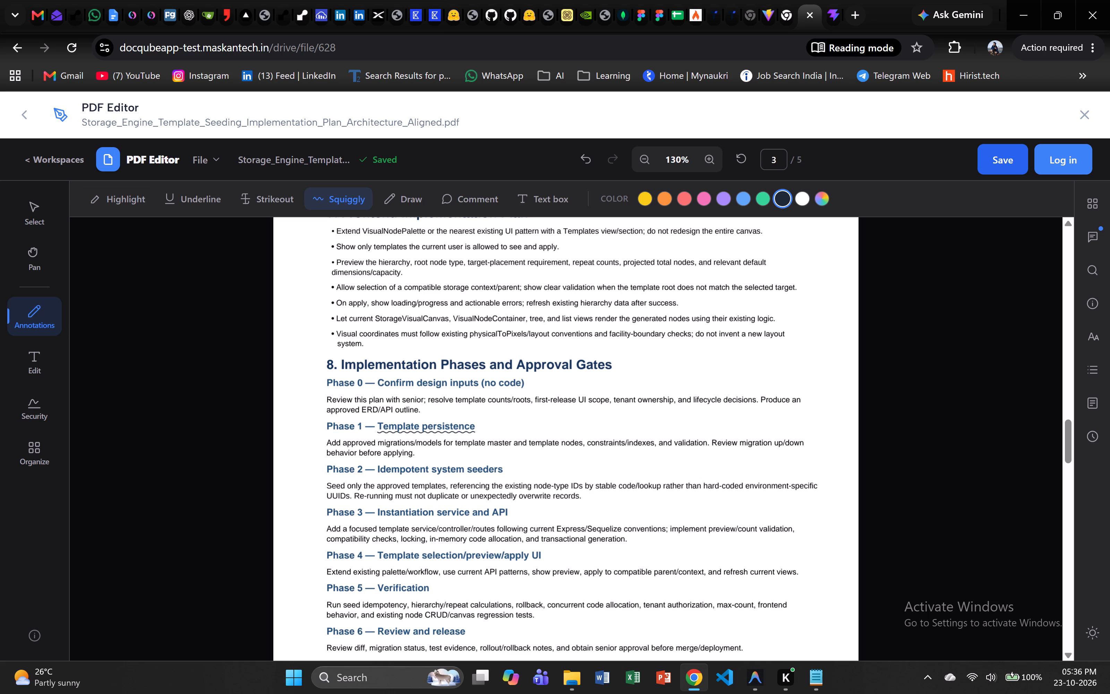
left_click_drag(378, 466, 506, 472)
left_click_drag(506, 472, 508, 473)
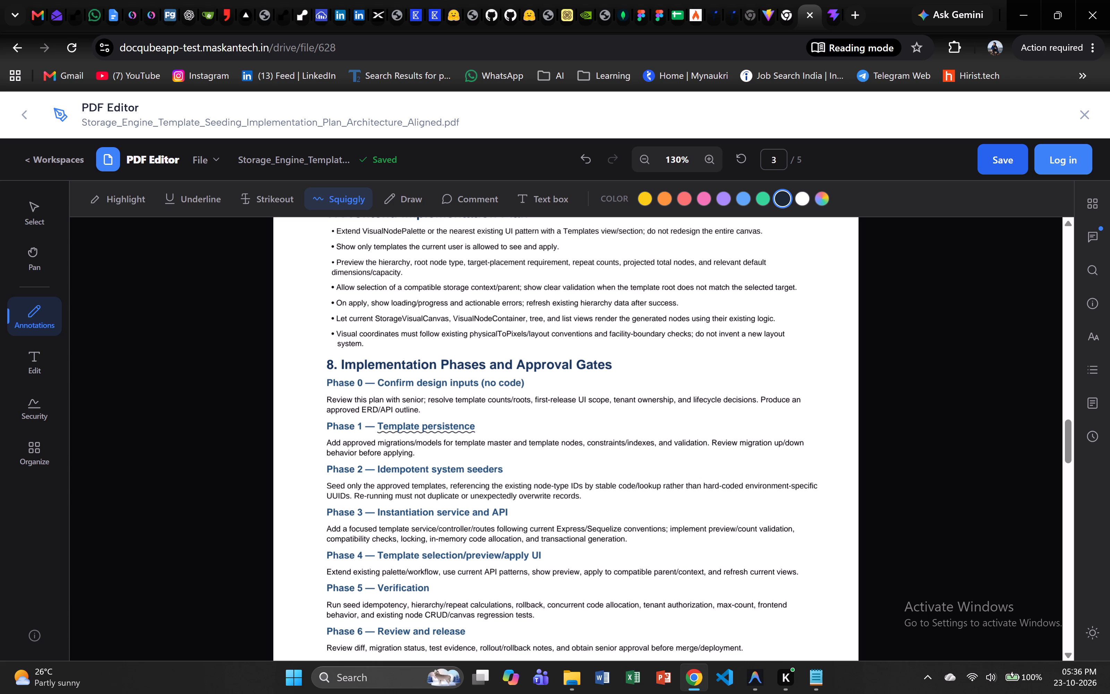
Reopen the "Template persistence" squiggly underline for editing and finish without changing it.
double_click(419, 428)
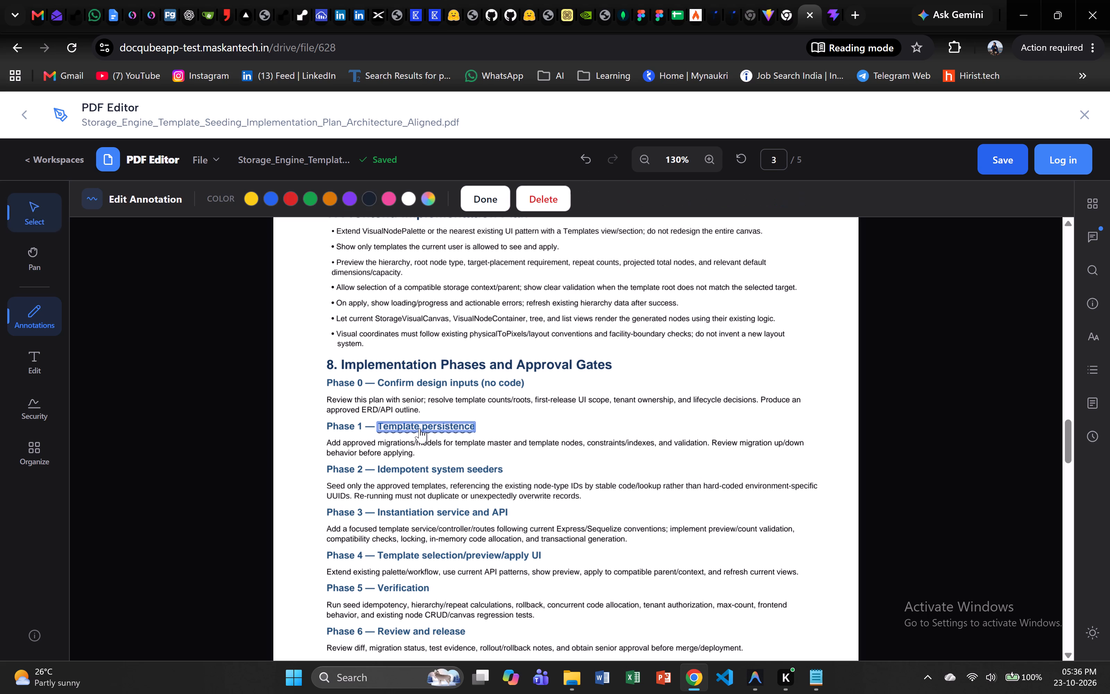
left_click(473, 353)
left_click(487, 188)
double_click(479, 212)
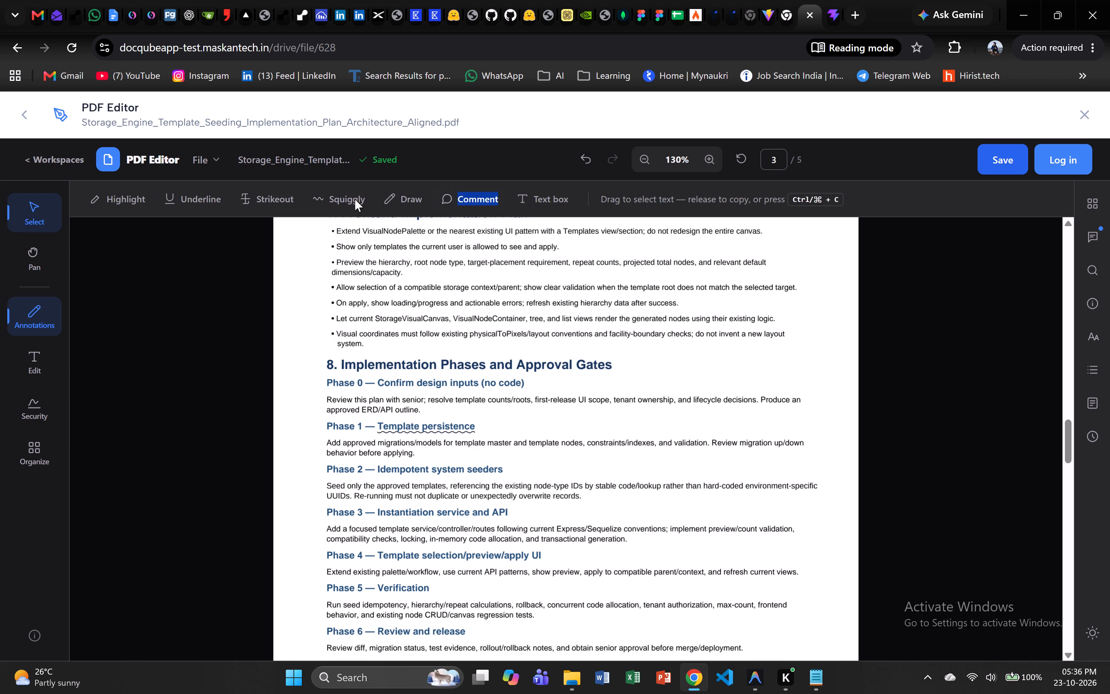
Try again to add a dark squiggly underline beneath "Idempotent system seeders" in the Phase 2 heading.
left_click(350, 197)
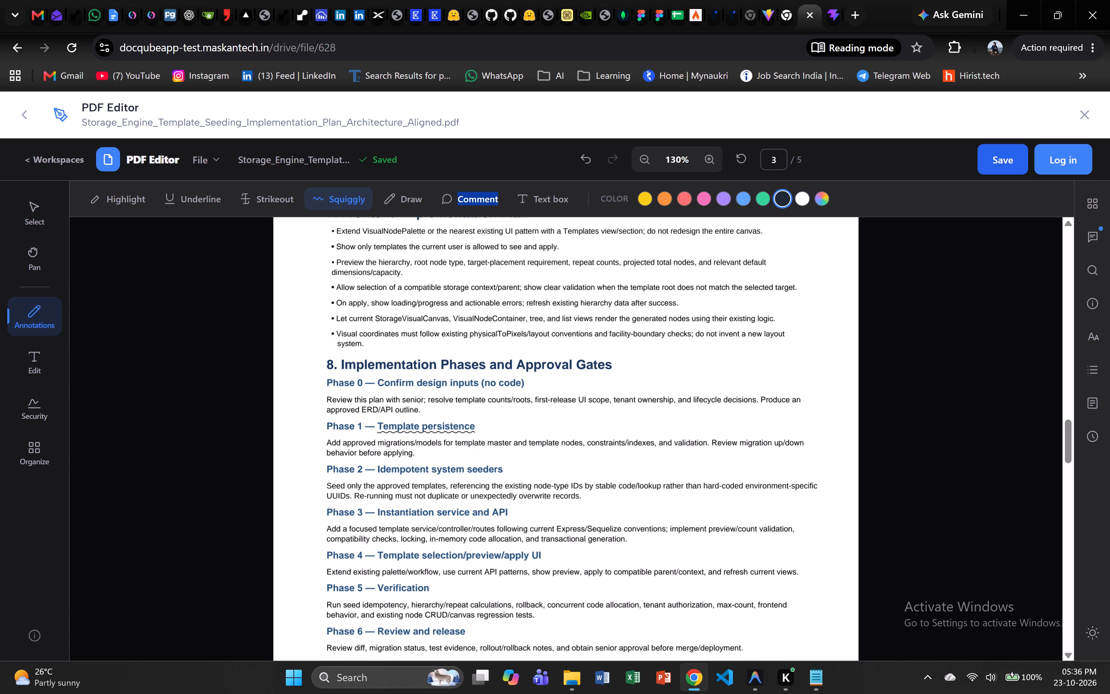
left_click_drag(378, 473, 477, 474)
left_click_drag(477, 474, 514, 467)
Switch to the Notepad bug list and start a new last bullet reading "* I can only select Squiggly in Annotation".
left_click(823, 675)
left_click(719, 201)
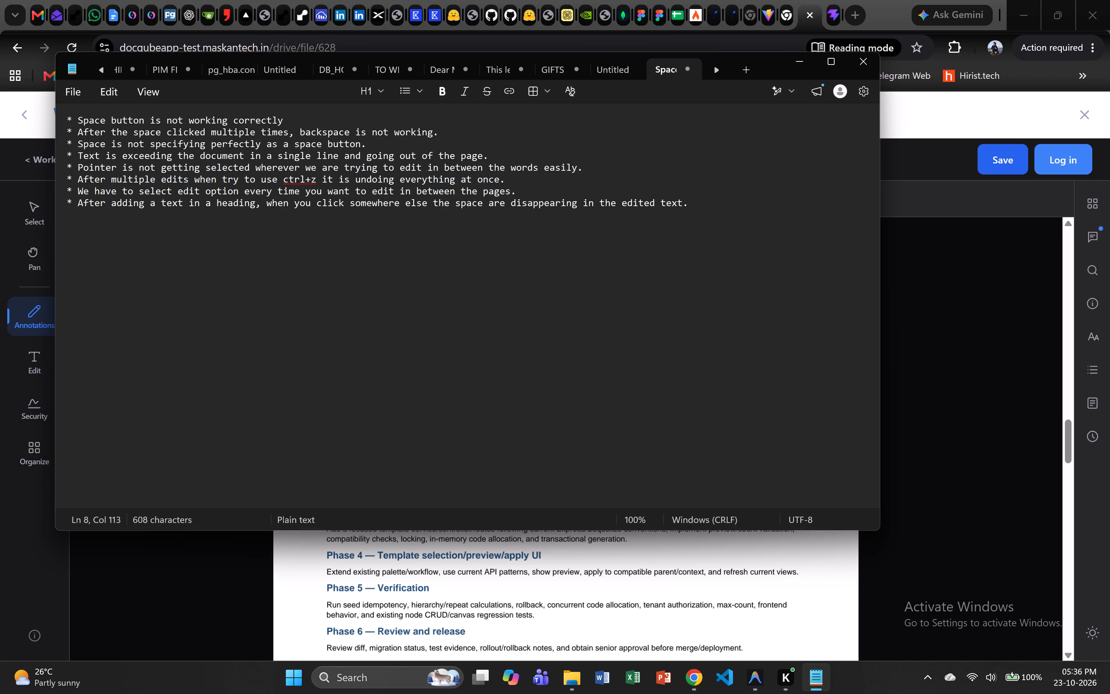
key("Return")
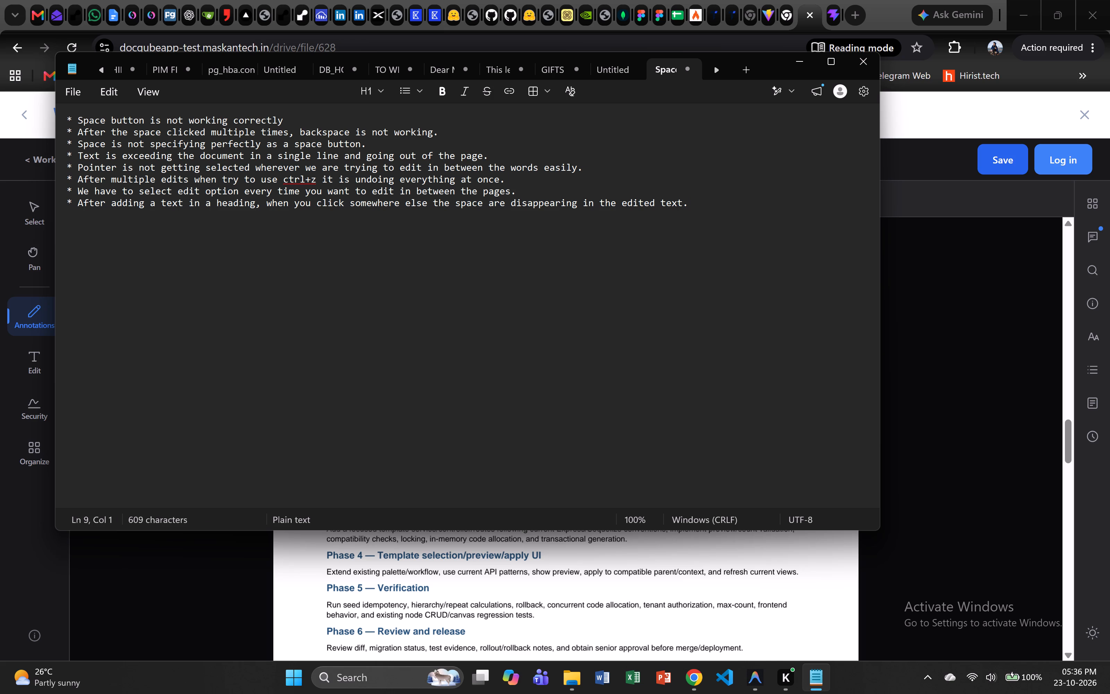
type("* I can only select")
key("space")
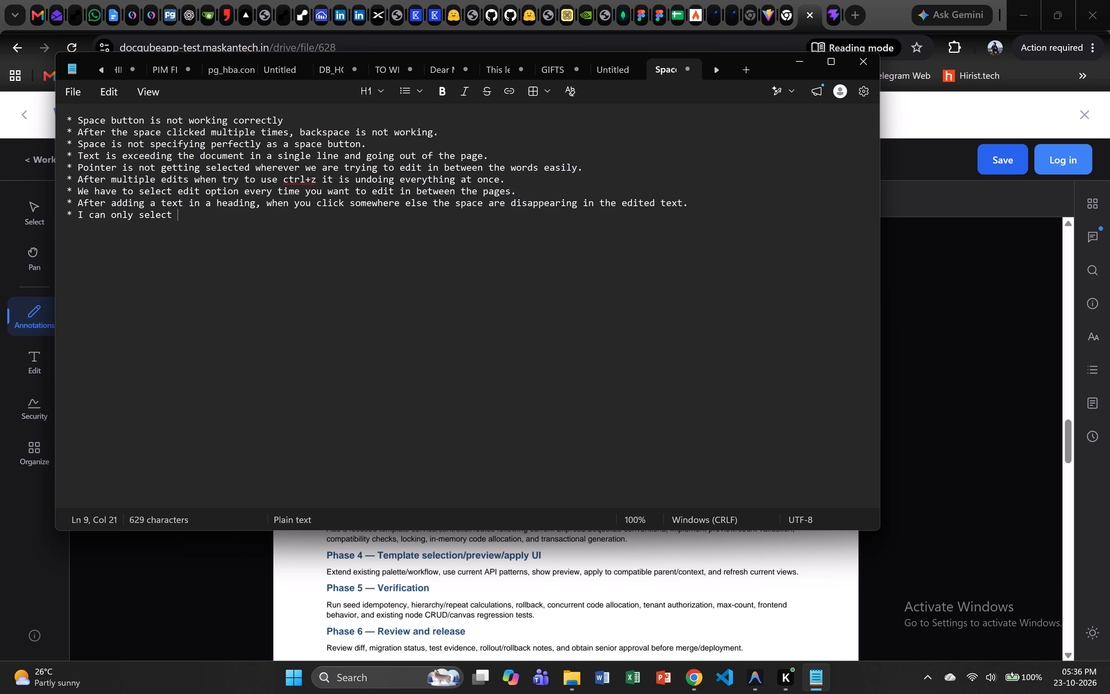
type("Squi")
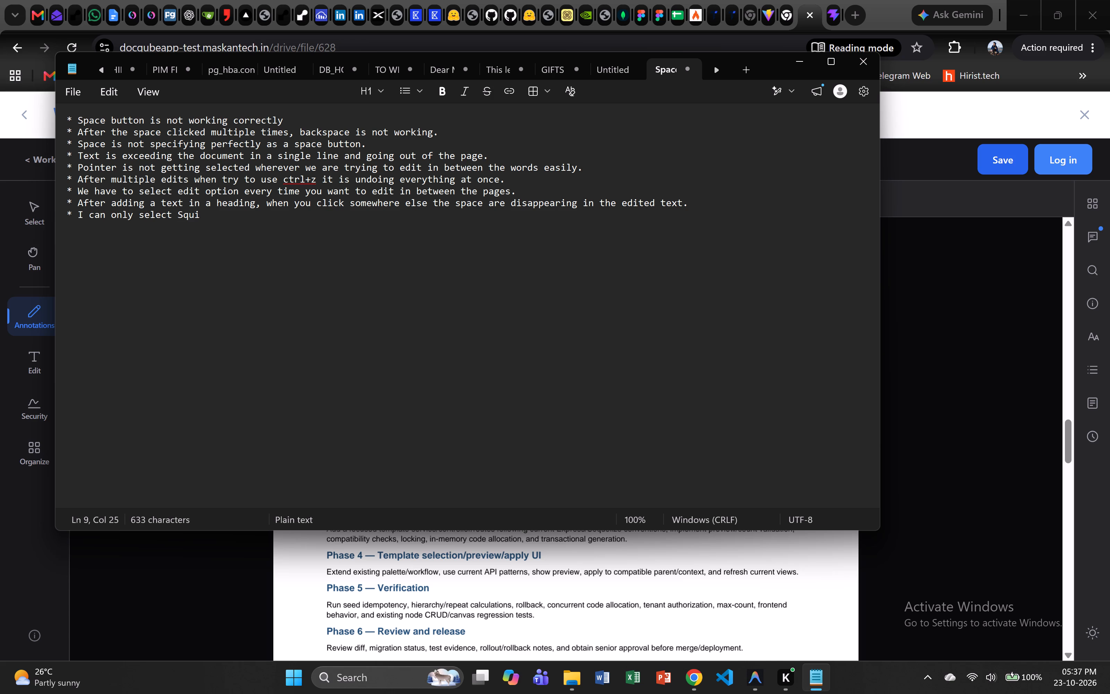
type("gglu")
key("BackSpace")
type("y in Annotation")
key("space")
Remove the word "only" from the new Squiggly bullet and return to the end of the line.
left_click(134, 215)
key("BackSpace")
key("BackSpace")
key("BackSpace")
key("BackSpace")
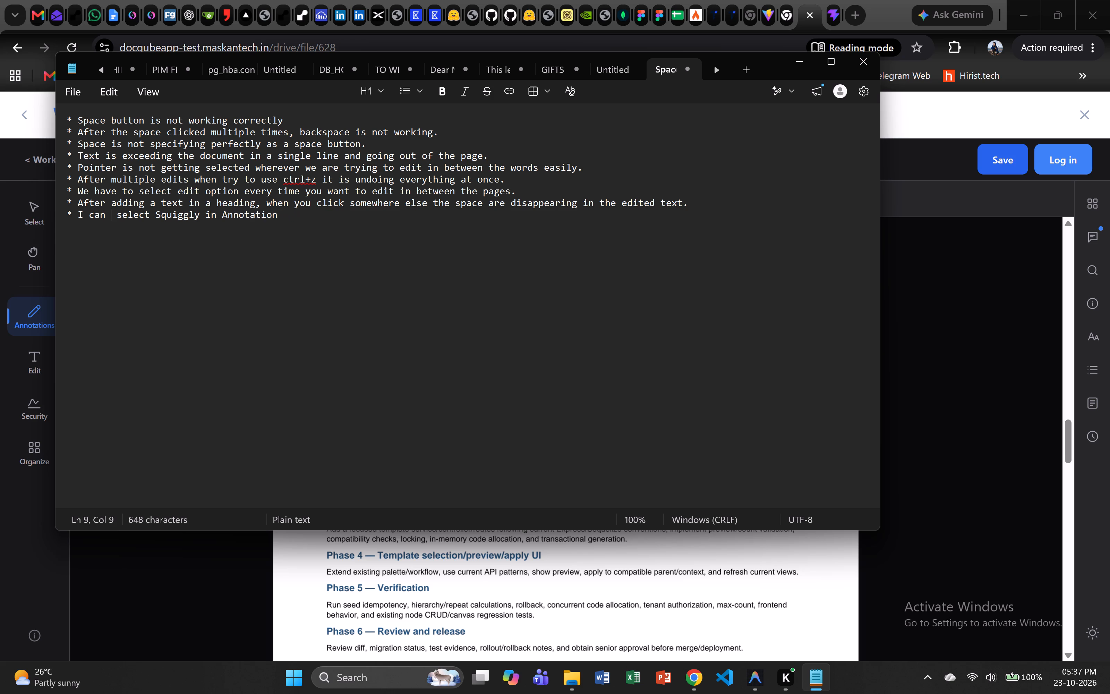
key("BackSpace")
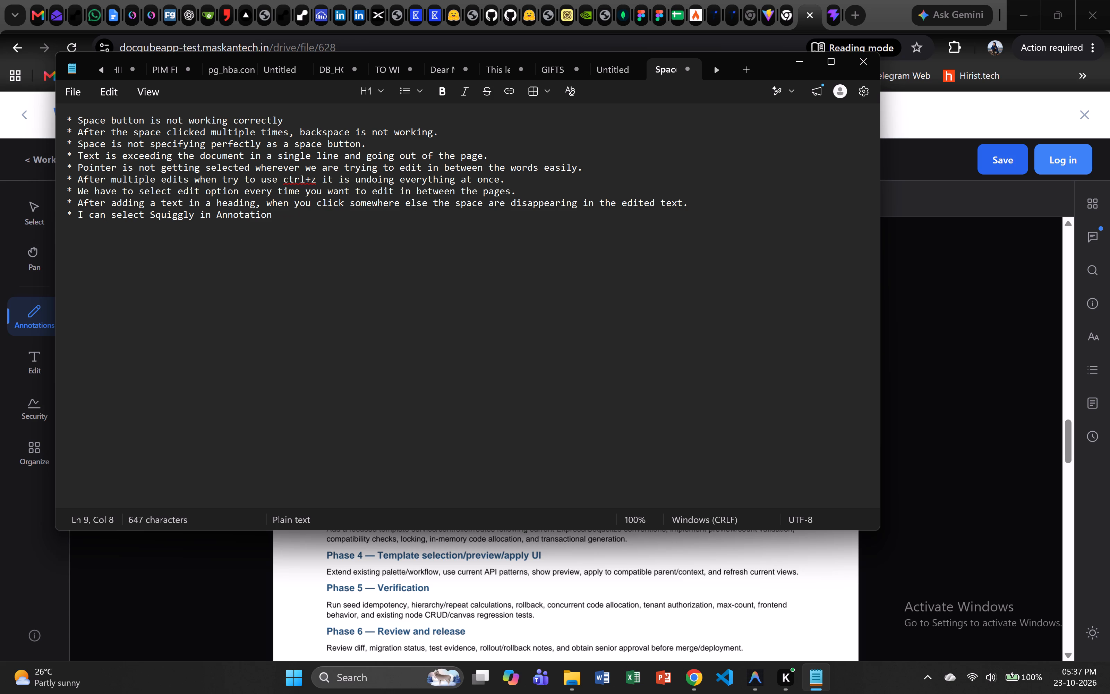
key("End")
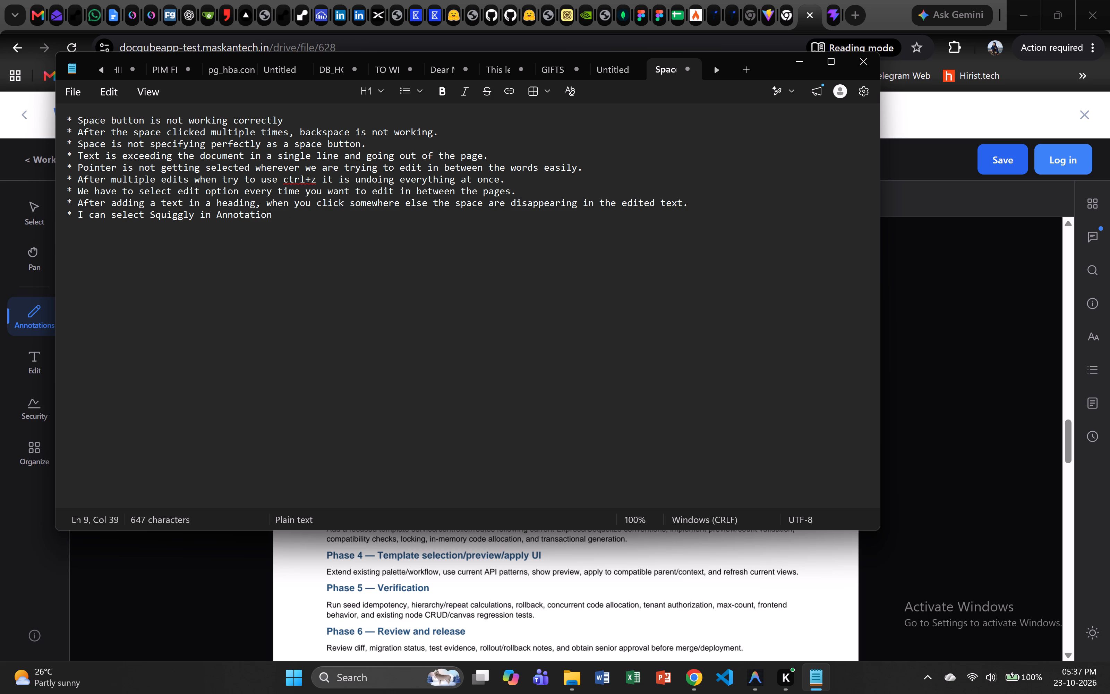
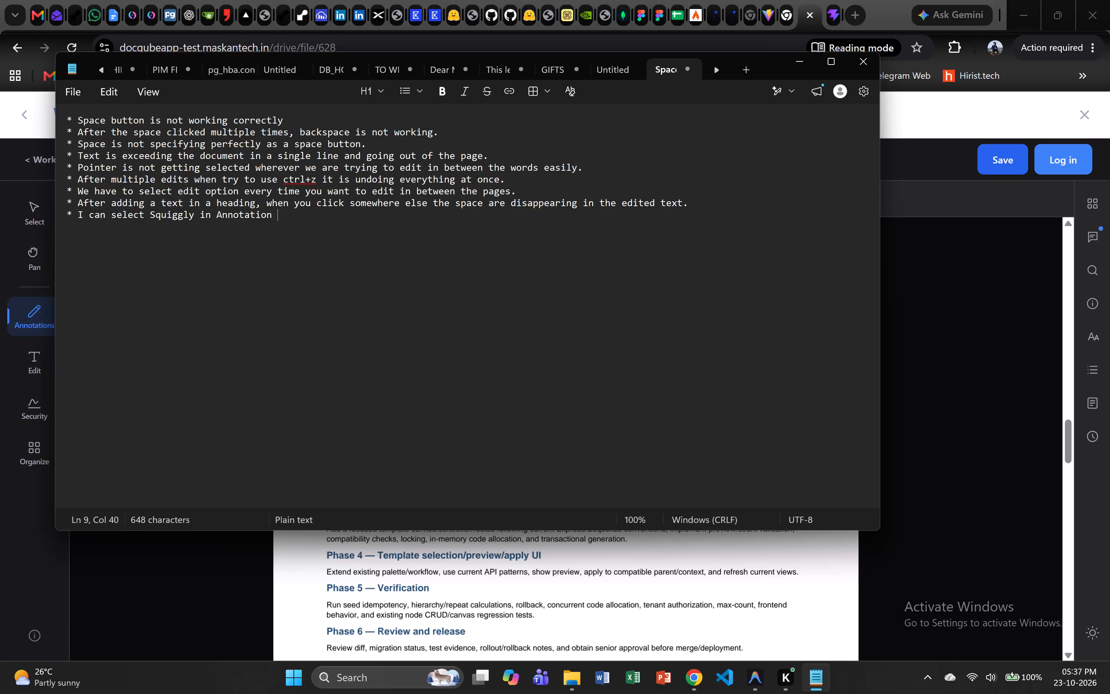
Continue the last Squiggly bullet in the bug list with "only once, if I have to use it again".
type("only once")
type(", if I have")
key("space")
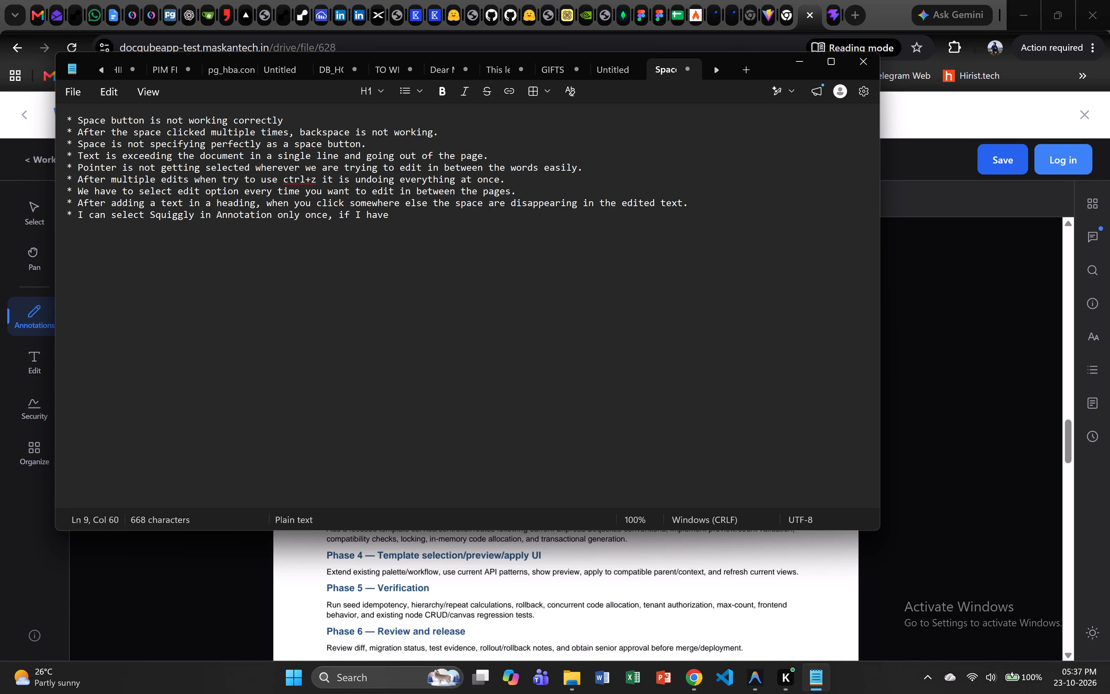
key("t")
type("o use it again")
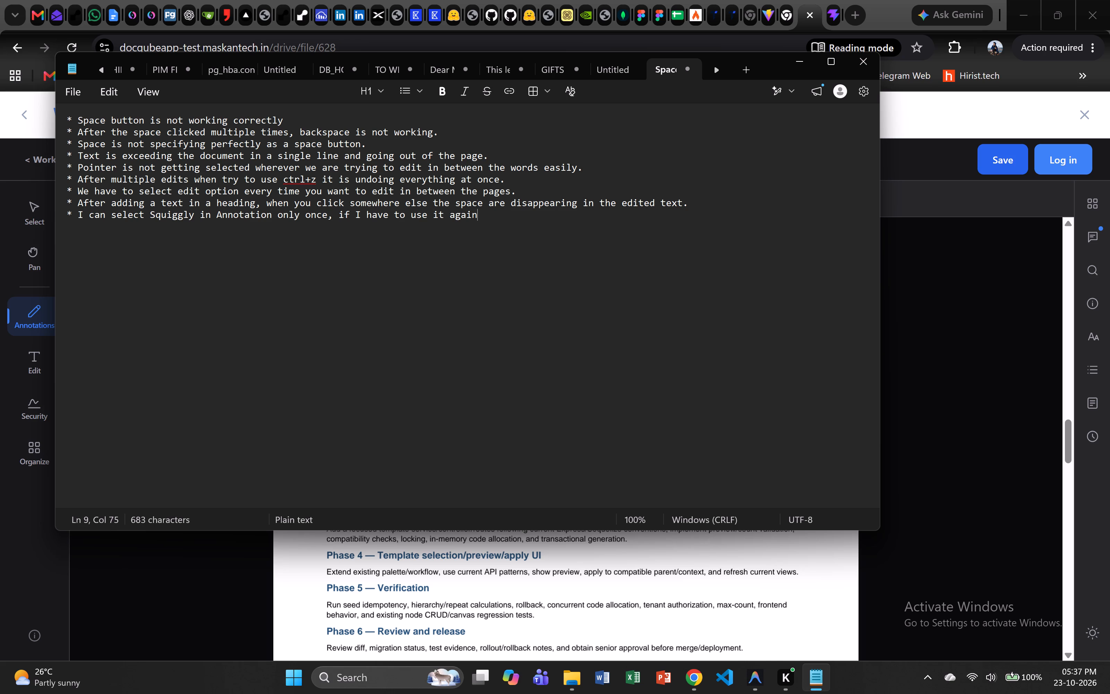
Extend the Squiggly bullet with ", I'll have to delete the first".
type(", I")
type("'ll have too de")
key("BackSpace")
key("BackSpace")
key("BackSpace")
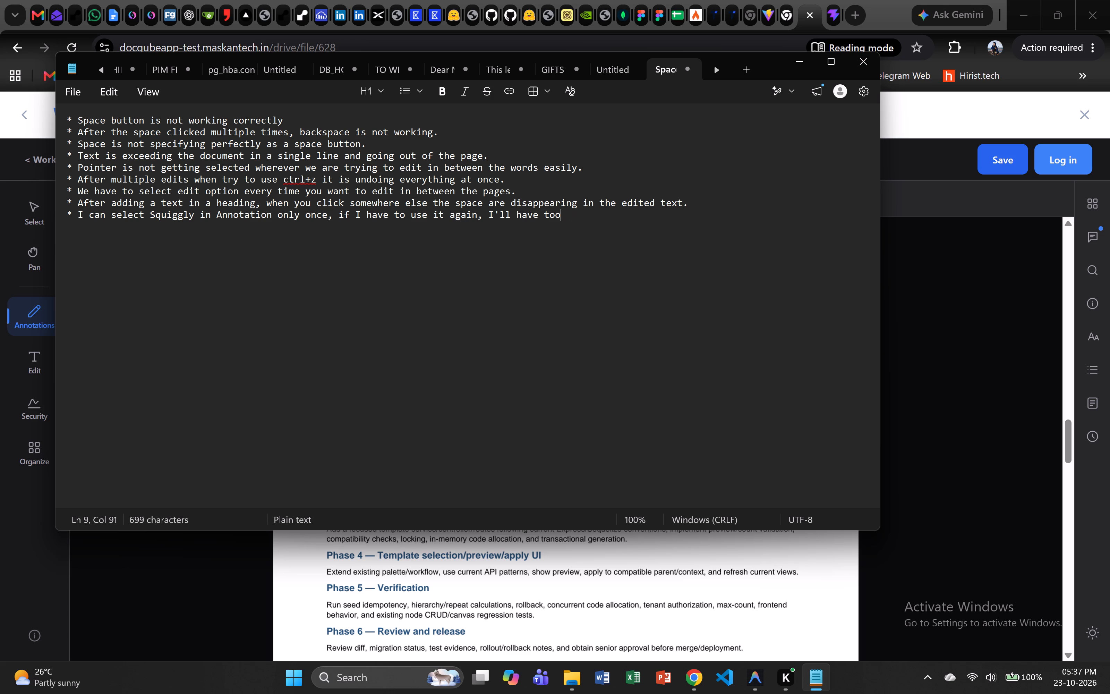
key("BackSpace")
key("space")
type("delete te")
key("space")
key("BackSpace")
key("BackSpace")
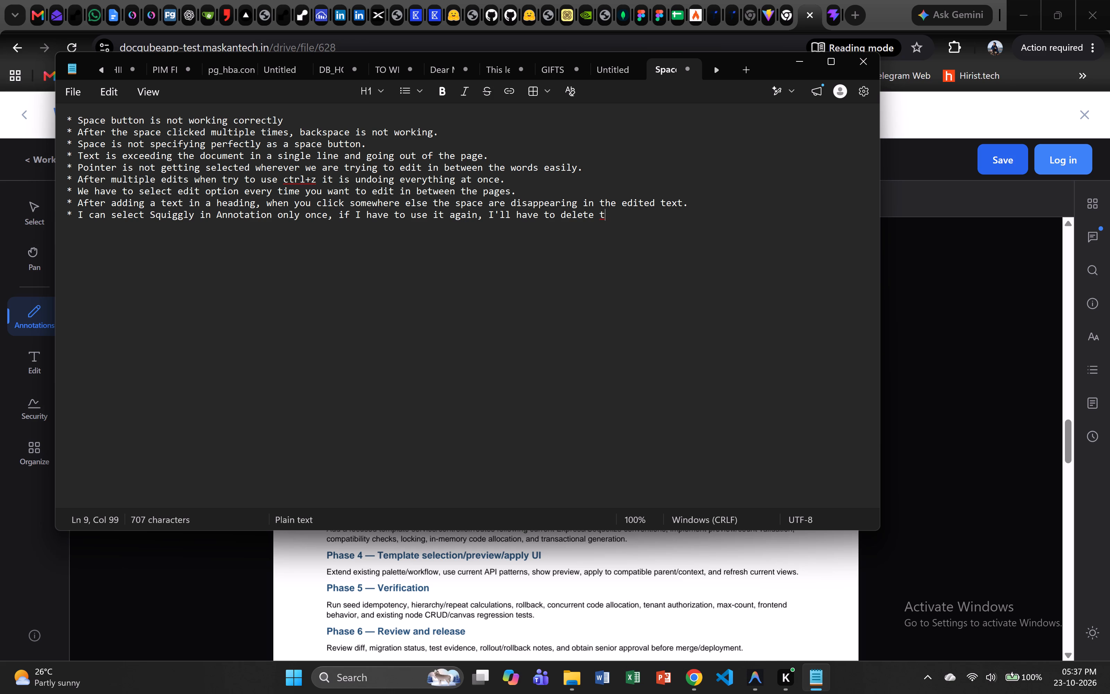
key("BackSpace")
key("BackSpace")
key("BackSpace")
key("BackSpace")
key("BackSpace")
key("BackSpace")
key("BackSpace")
key("BackSpace")
type("delet")
type("e")
key("space")
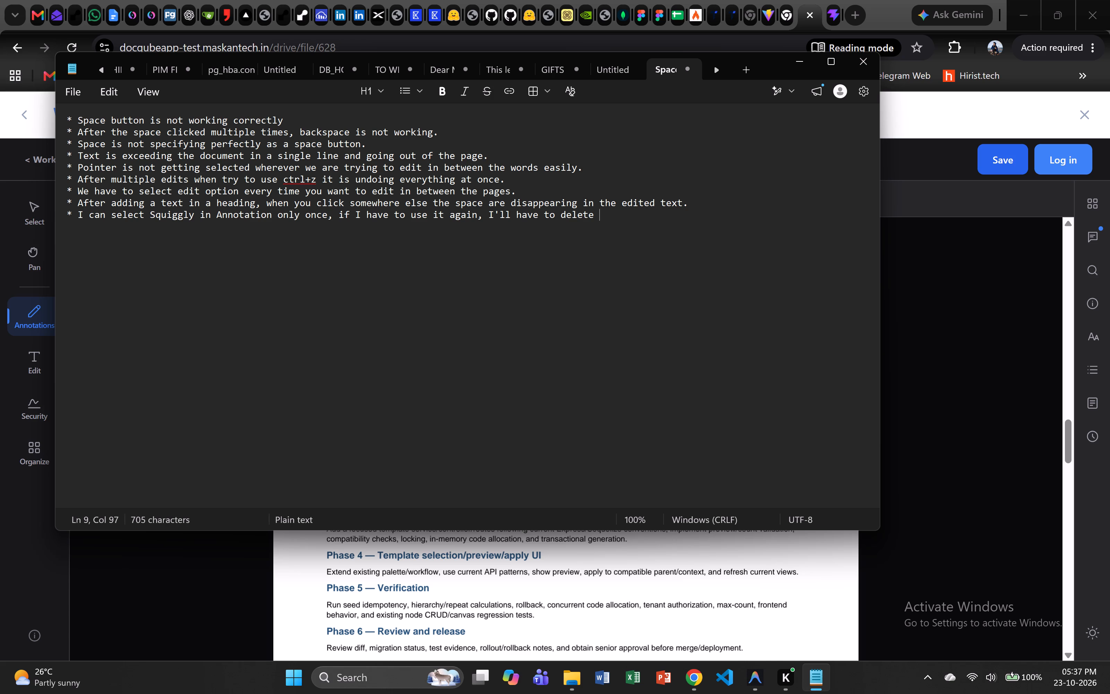
type("the")
key("space")
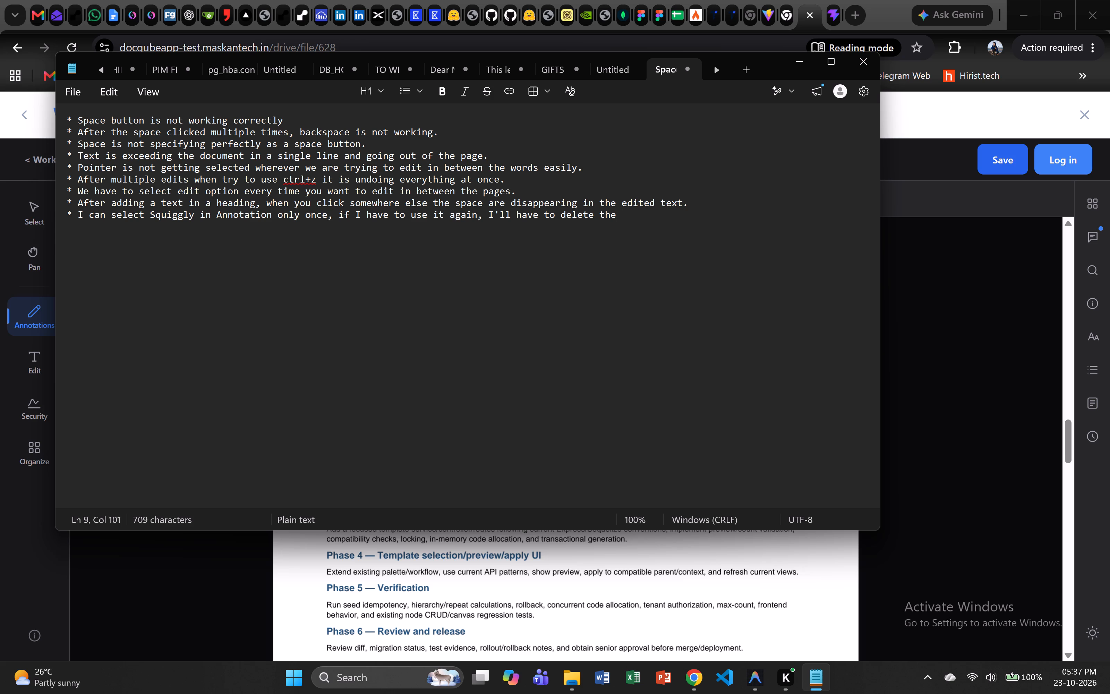
type("first")
key("space")
Switch to the PDF editor in Chrome and delete the squiggly underline beneath "Template persistence" in the Phase 1 heading.
left_click(699, 675)
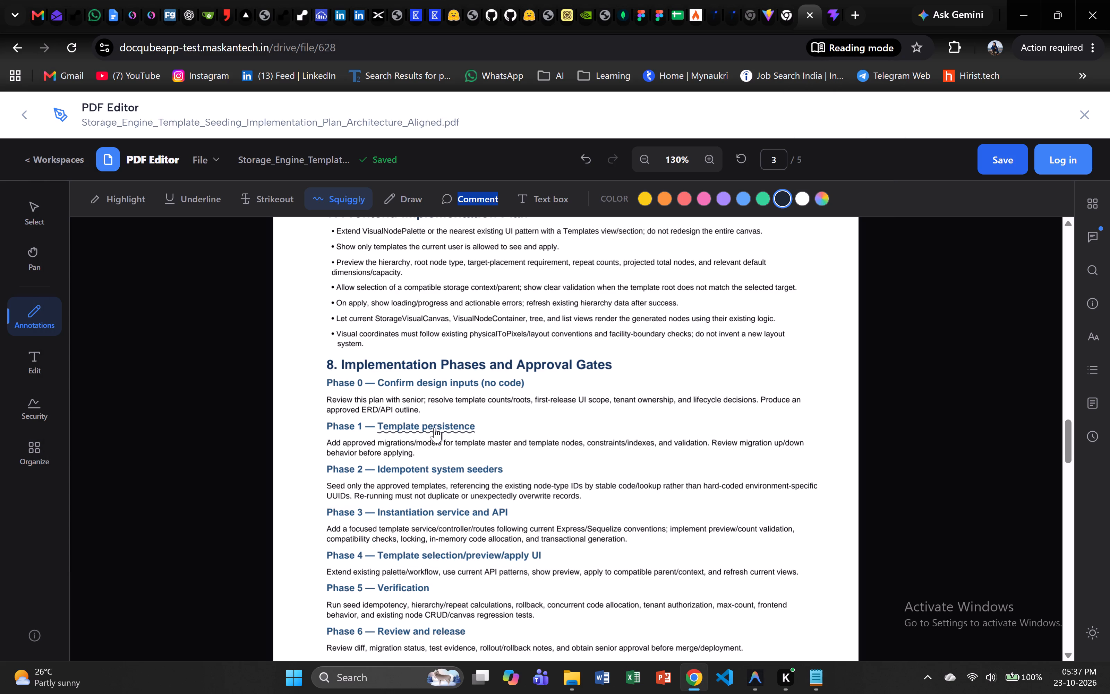
left_click(434, 428)
left_click(544, 193)
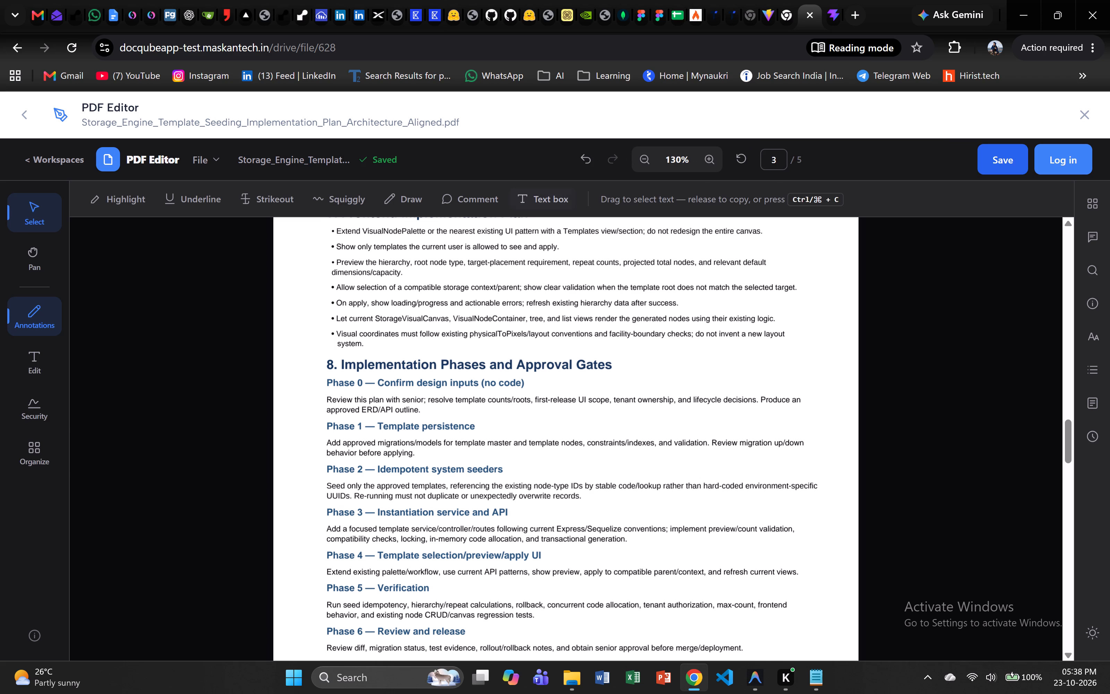
Add a dark squiggly underline beneath "Idempotent system seeders" in the Phase 2 heading.
left_click(339, 203)
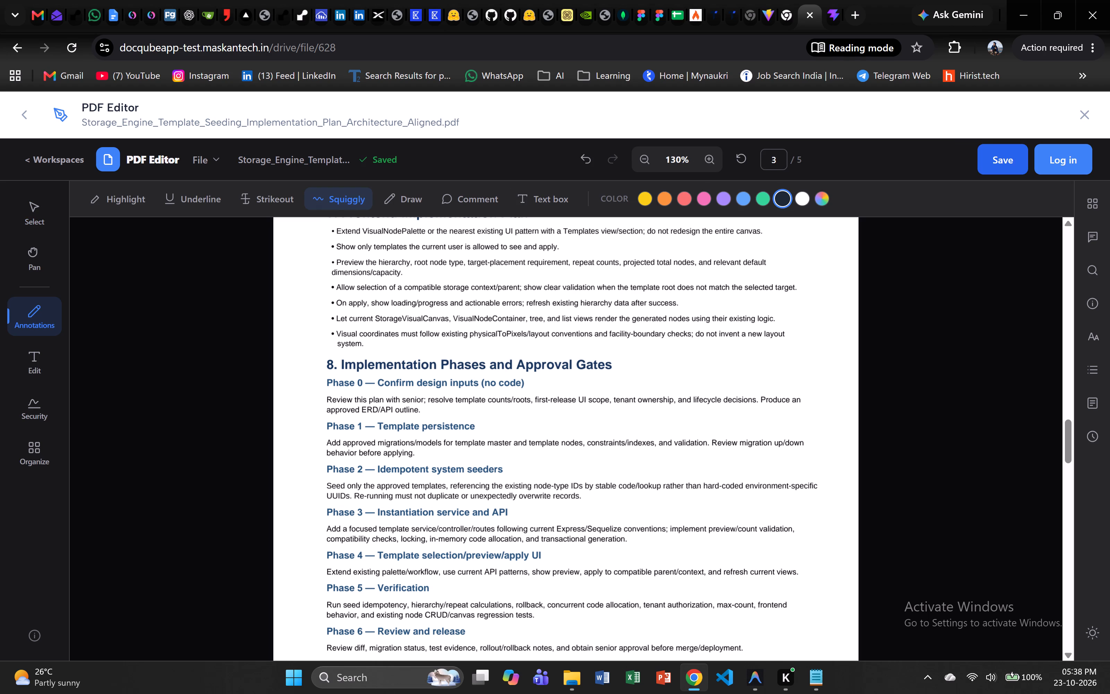
left_click_drag(376, 471, 512, 469)
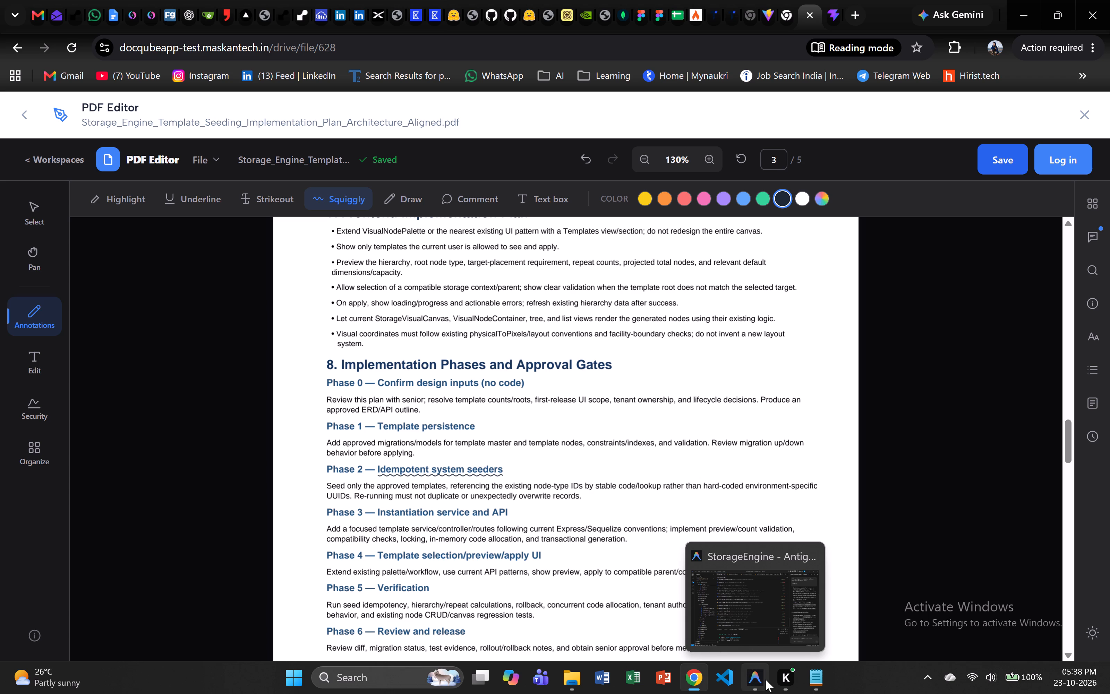
Switch to the Notepad bug list and continue the Squiggly bullet with "one and only then I am able".
left_click(819, 672)
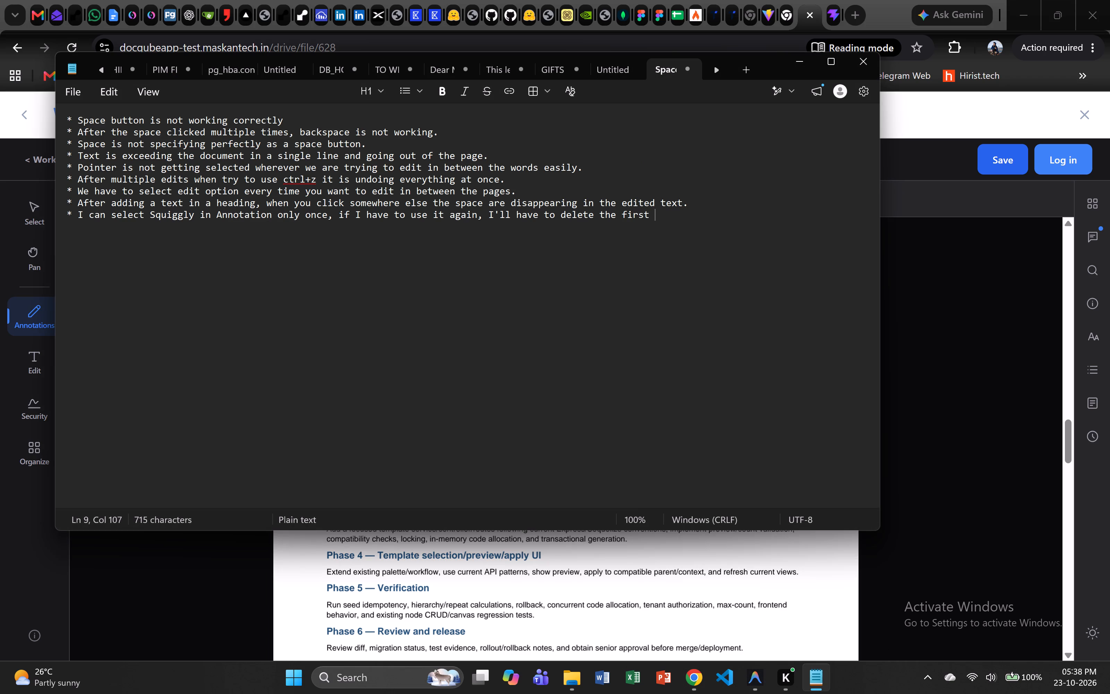
left_click(657, 224)
key("t")
key("BackSpace")
type("one")
key("space")
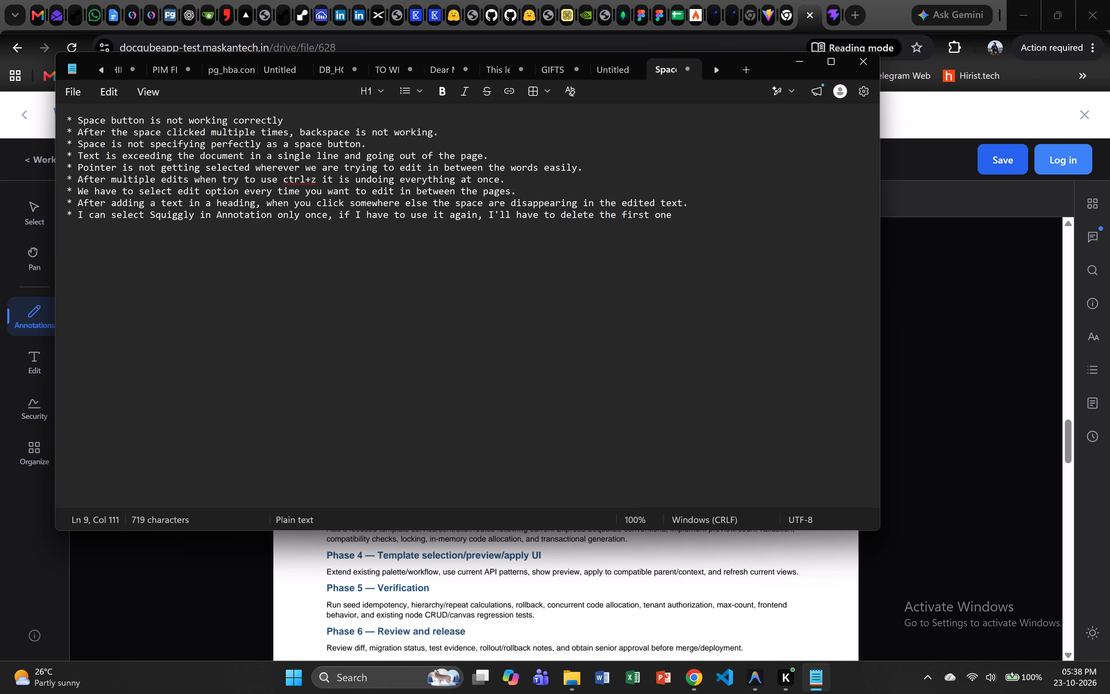
type("and")
key("space")
type("only then I am")
key("space")
type("able")
key("space")
Extend the Squiggly bullet with "to use it for the second".
type("tp")
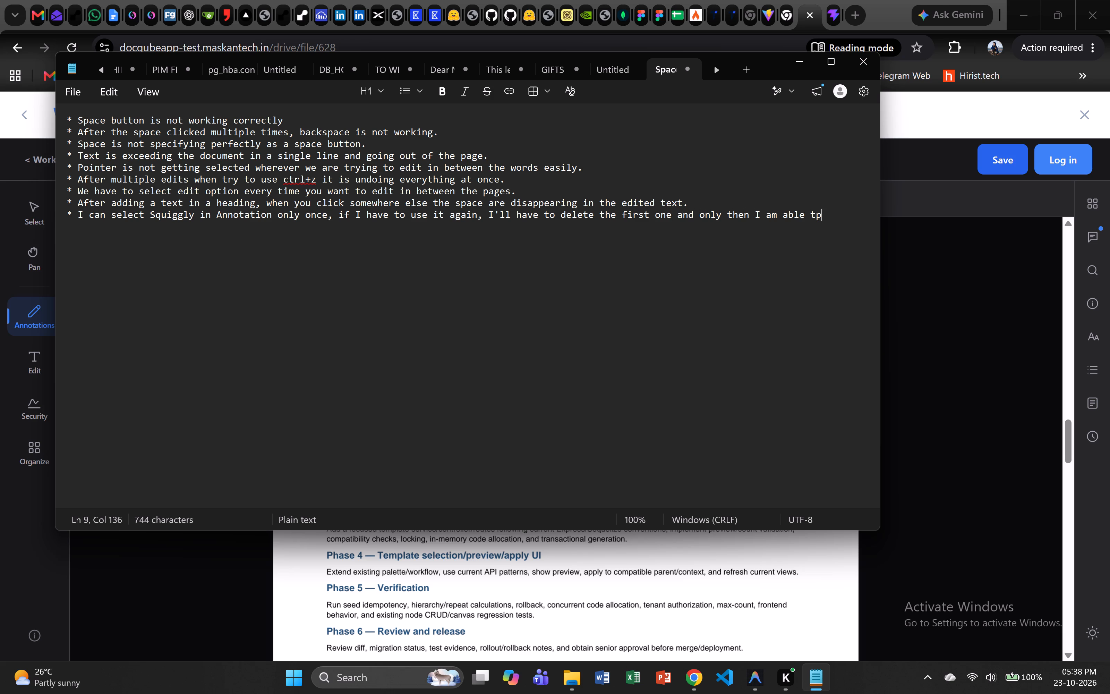
key("BackSpace")
key("i")
key("BackSpace")
type("o s")
key("BackSpace")
key("i")
key("BackSpace")
type("us e")
key("BackSpace")
key("BackSpace")
type("e it for the")
key("space")
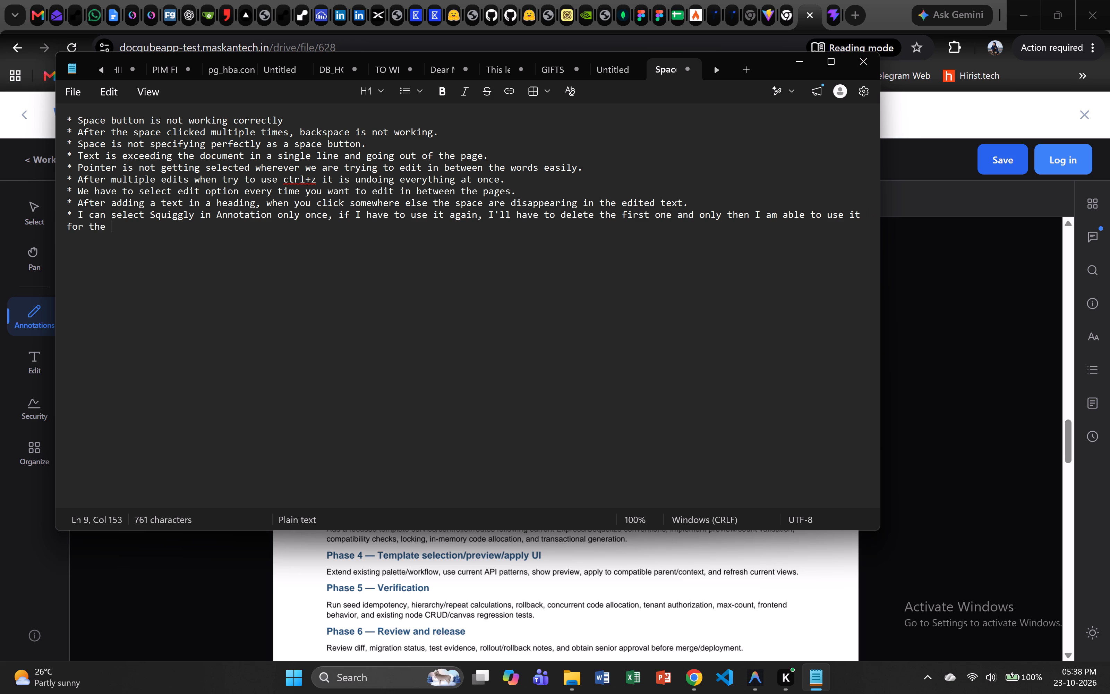
type("seconf")
key("BackSpace")
type("d")
key("space")
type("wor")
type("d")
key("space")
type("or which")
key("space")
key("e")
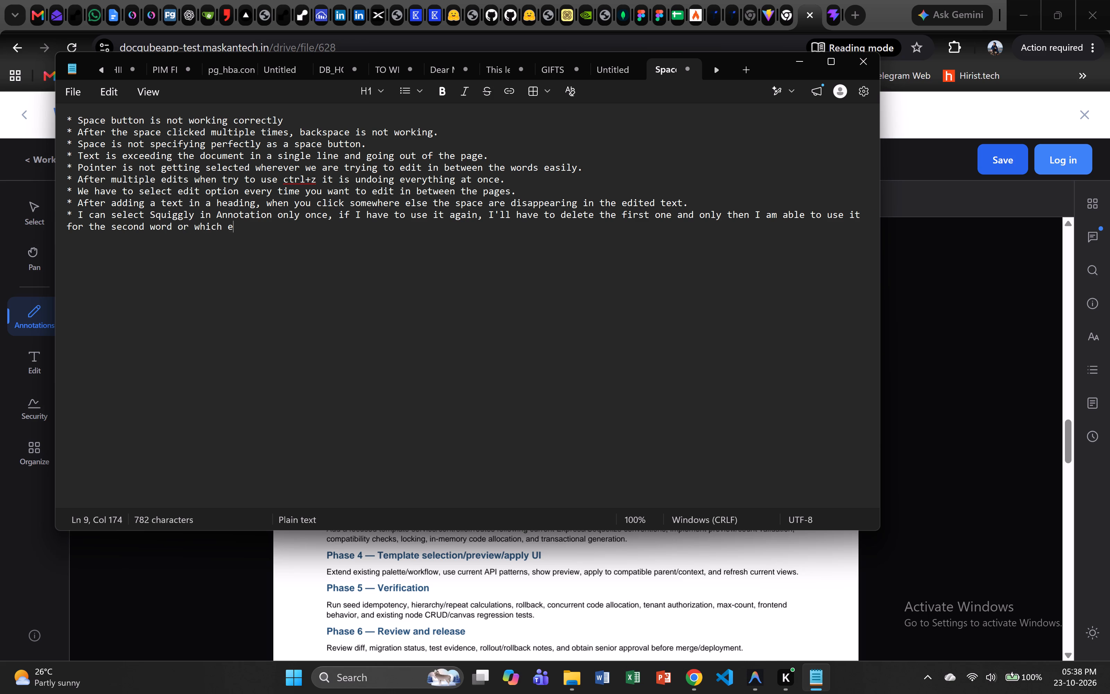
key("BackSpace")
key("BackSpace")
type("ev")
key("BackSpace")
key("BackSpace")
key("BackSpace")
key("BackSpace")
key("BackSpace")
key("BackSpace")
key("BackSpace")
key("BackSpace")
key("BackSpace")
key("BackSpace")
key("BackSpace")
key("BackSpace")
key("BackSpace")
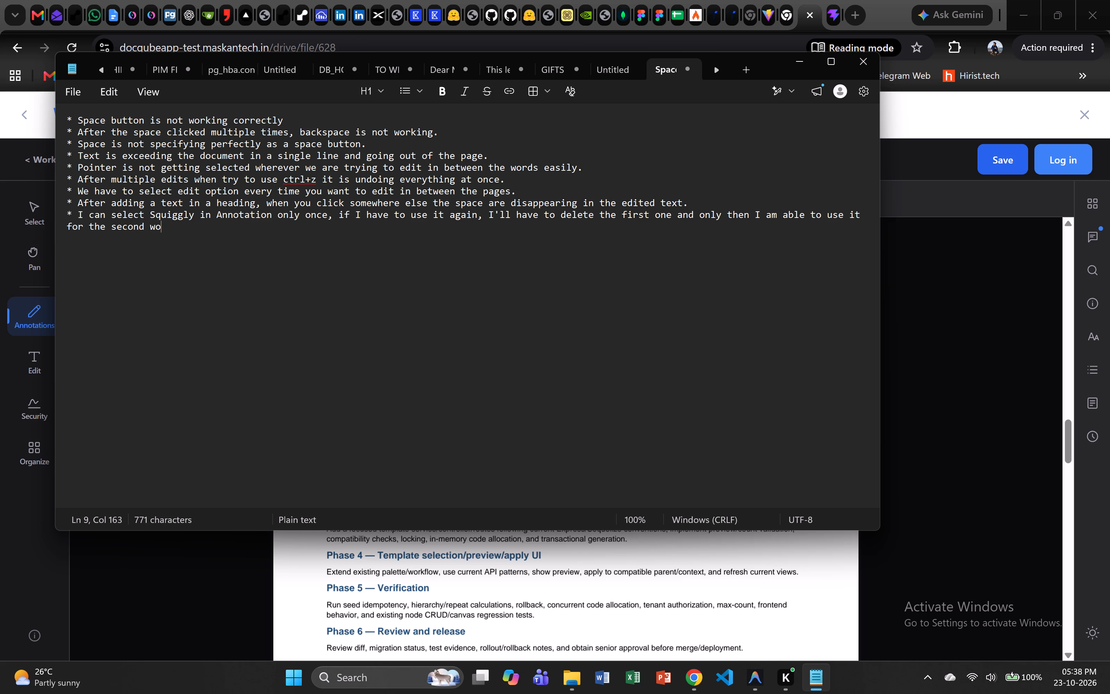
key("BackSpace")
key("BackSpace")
Finish the Squiggly bullet with "or whichever word you want.".
type("or")
key("space")
type("which")
key("space")
key("BackSpace")
type("evr")
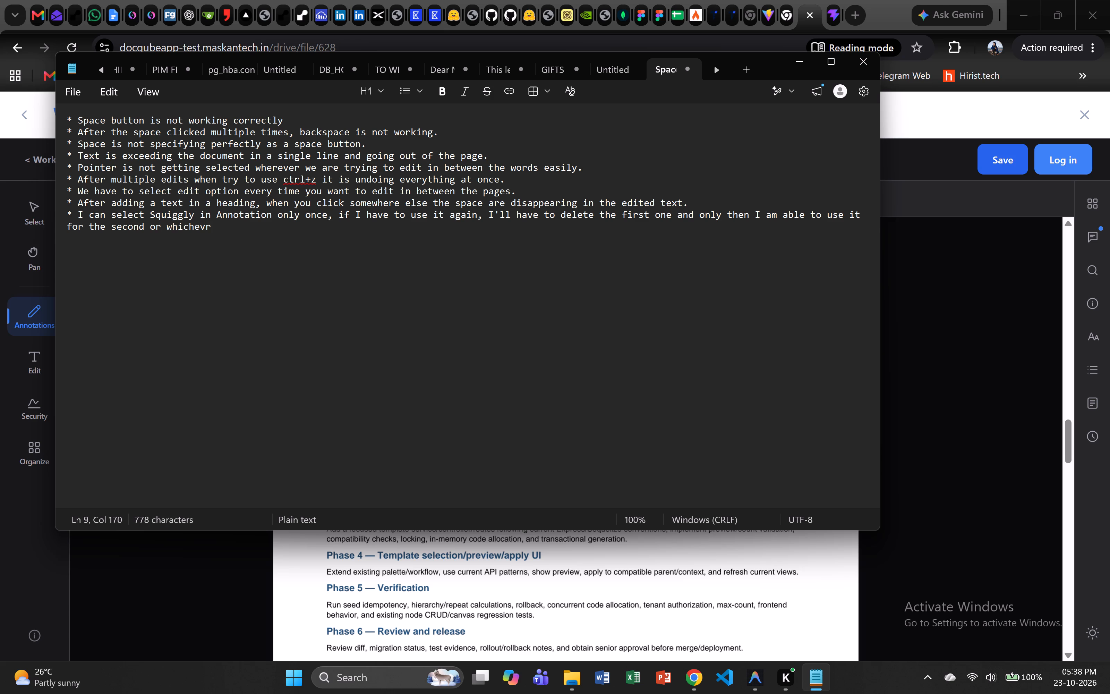
key("BackSpace")
type("er word you ea")
key("BackSpace")
key("BackSpace")
type("want")
key("period")
key("BackSpace")
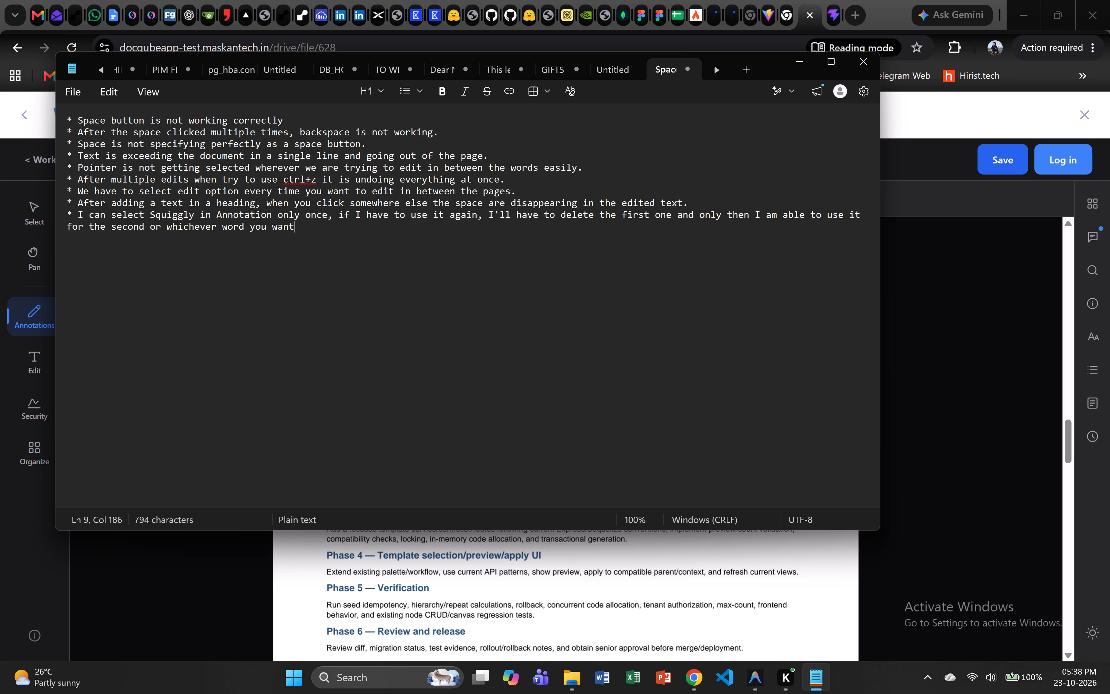
key("period")
Start a new empty "*" bullet below the Squiggly bullet.
key("Return")
type("*")
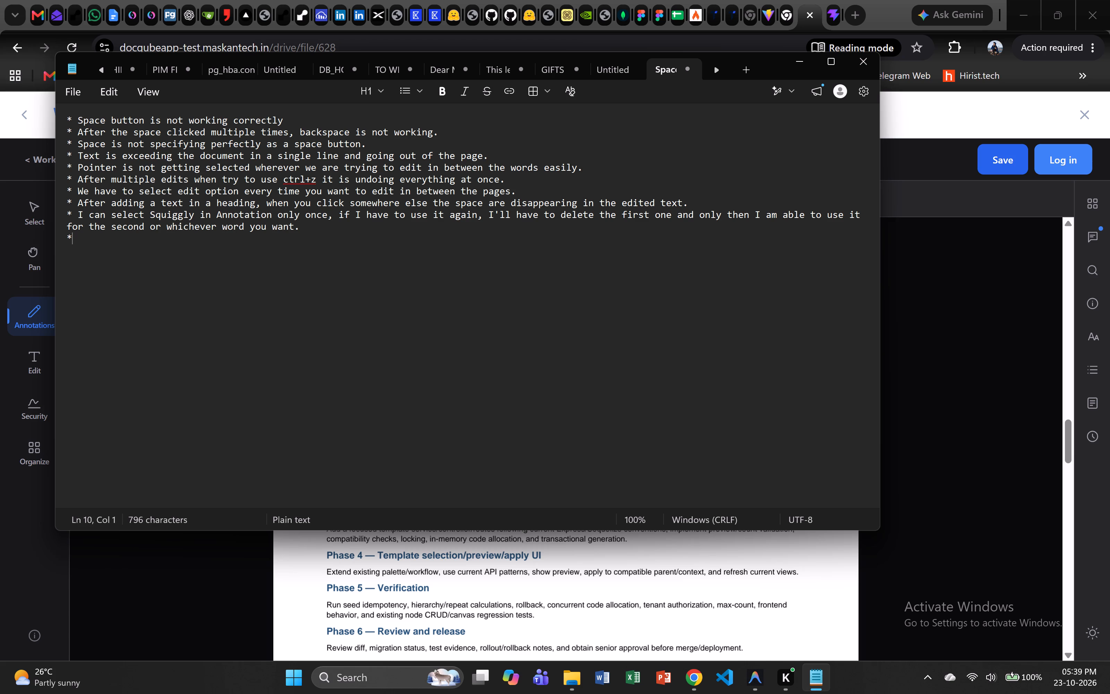
key("space")
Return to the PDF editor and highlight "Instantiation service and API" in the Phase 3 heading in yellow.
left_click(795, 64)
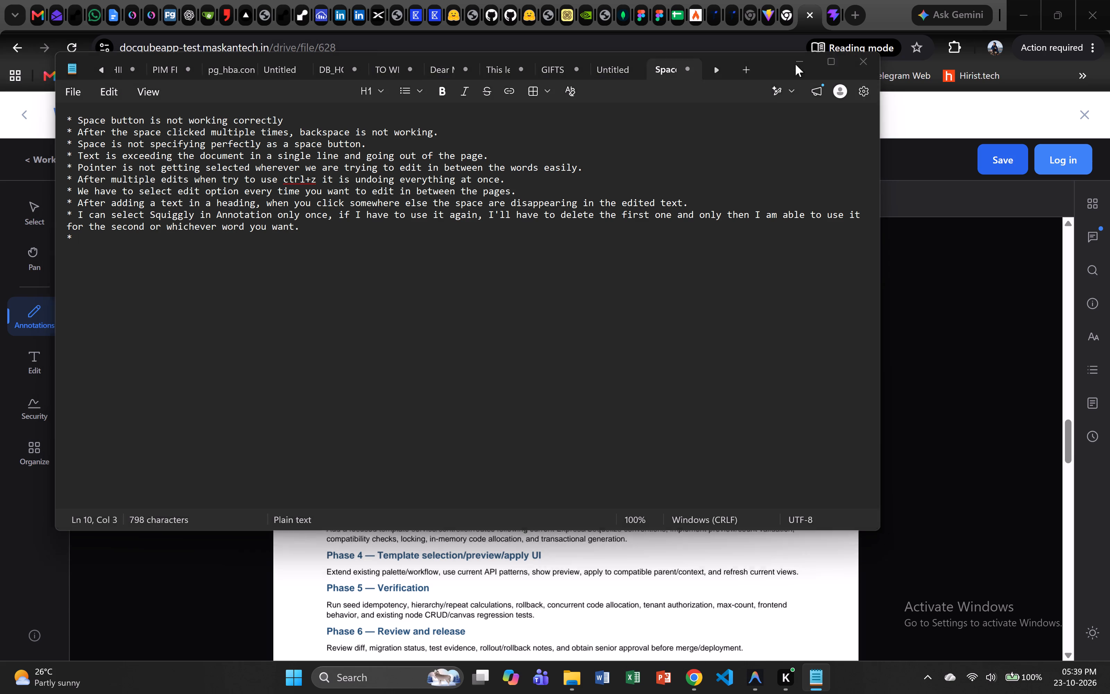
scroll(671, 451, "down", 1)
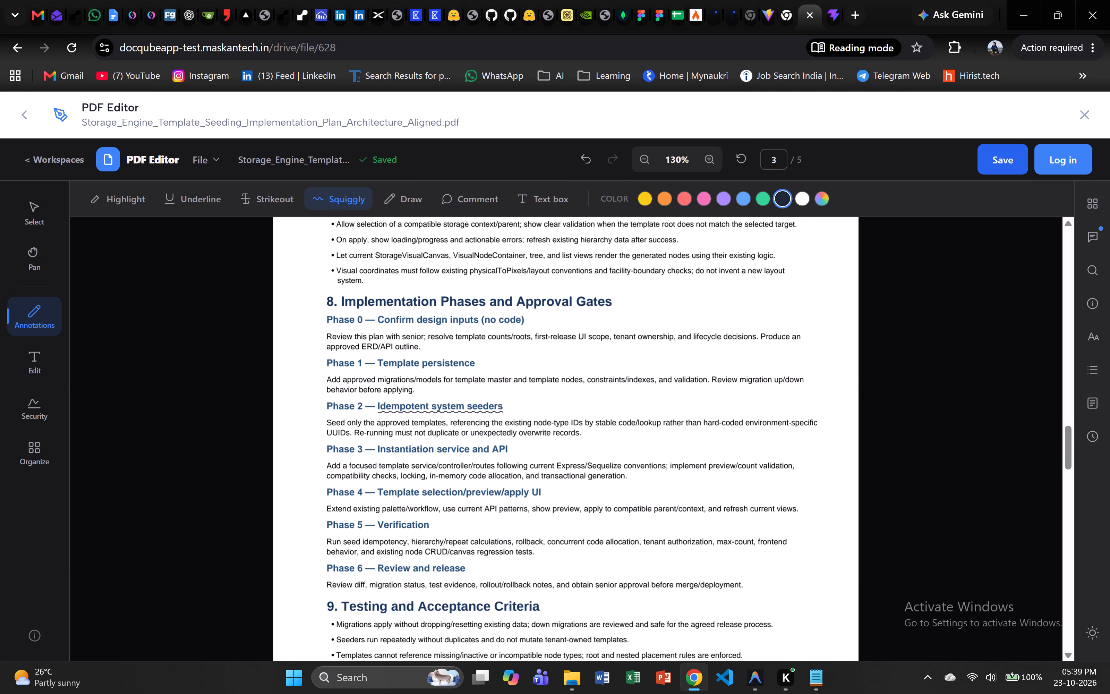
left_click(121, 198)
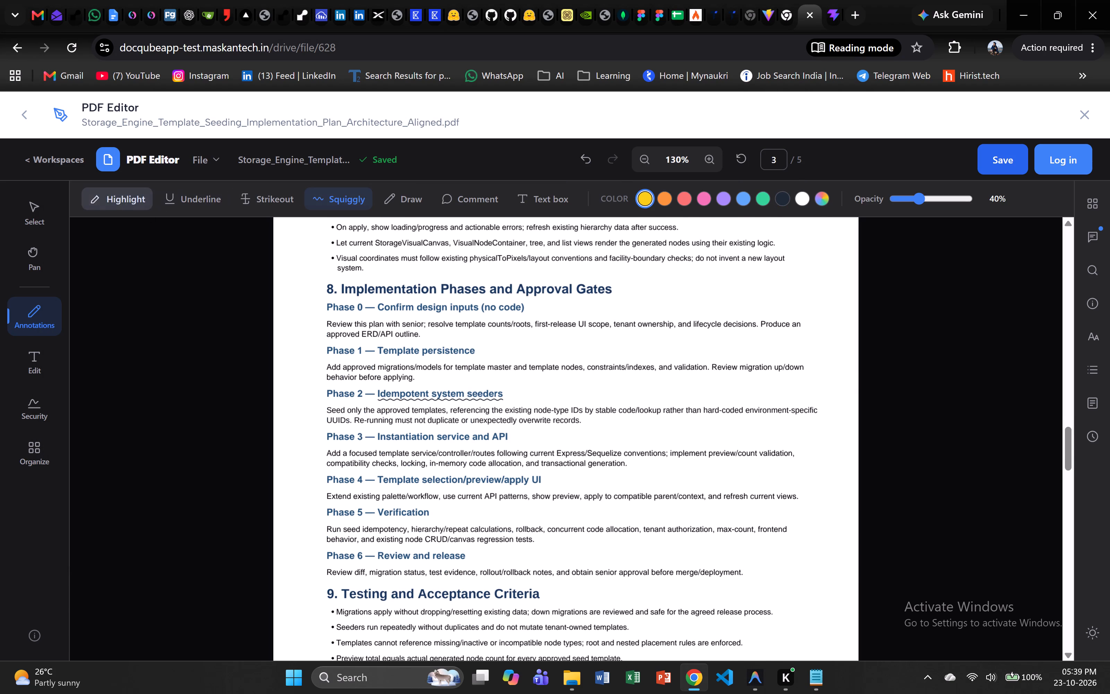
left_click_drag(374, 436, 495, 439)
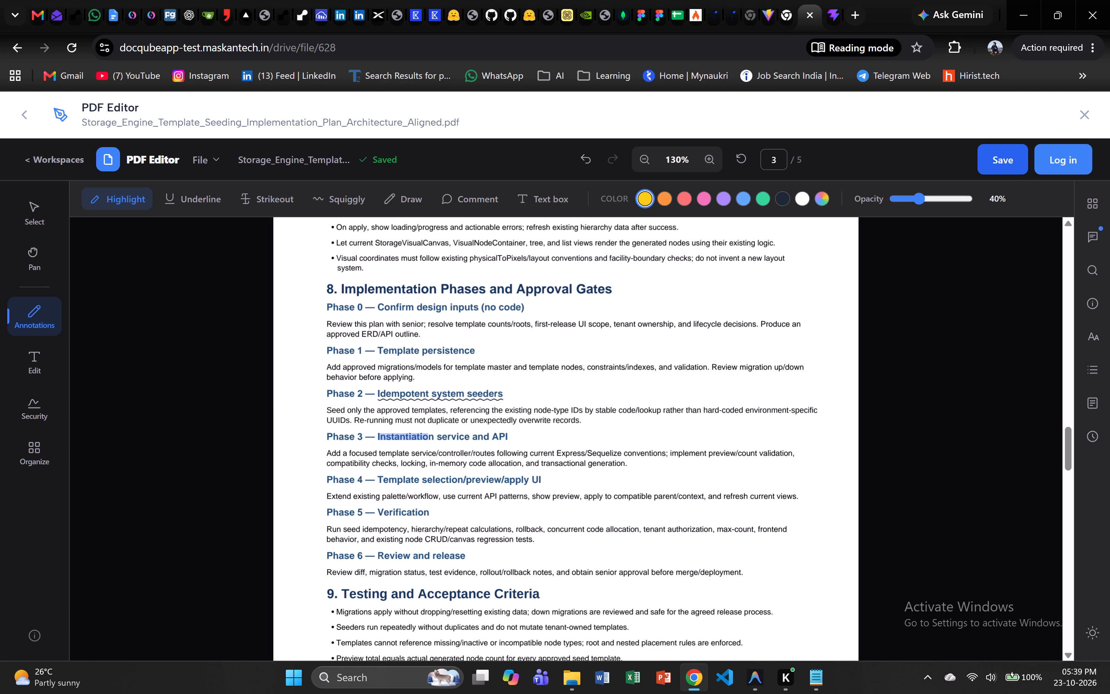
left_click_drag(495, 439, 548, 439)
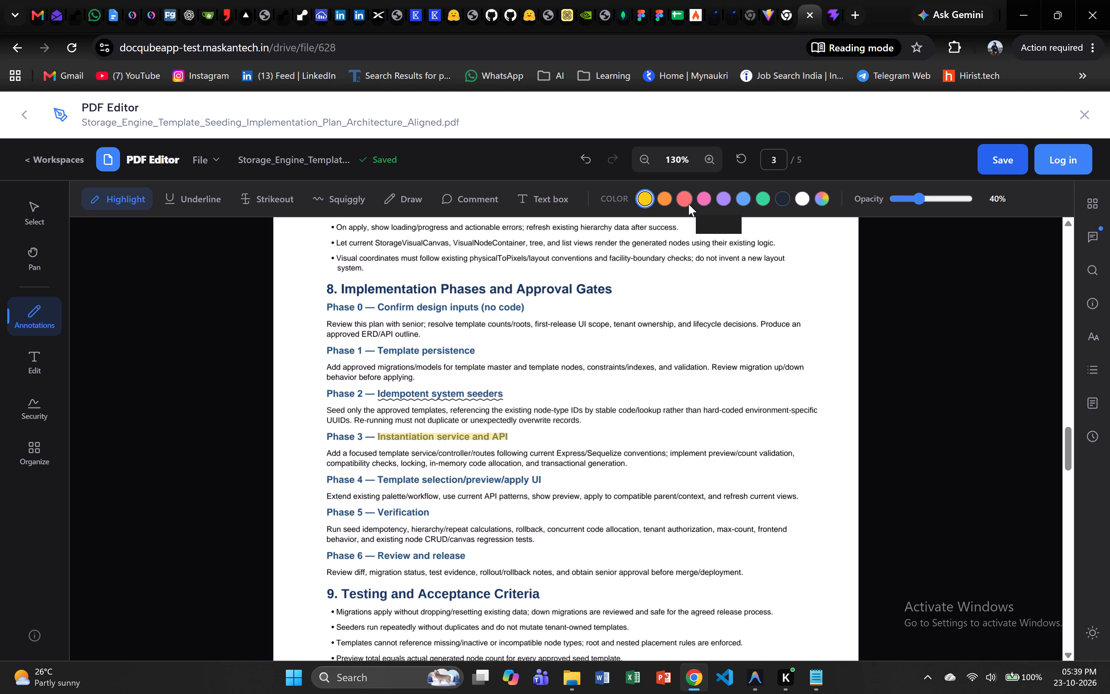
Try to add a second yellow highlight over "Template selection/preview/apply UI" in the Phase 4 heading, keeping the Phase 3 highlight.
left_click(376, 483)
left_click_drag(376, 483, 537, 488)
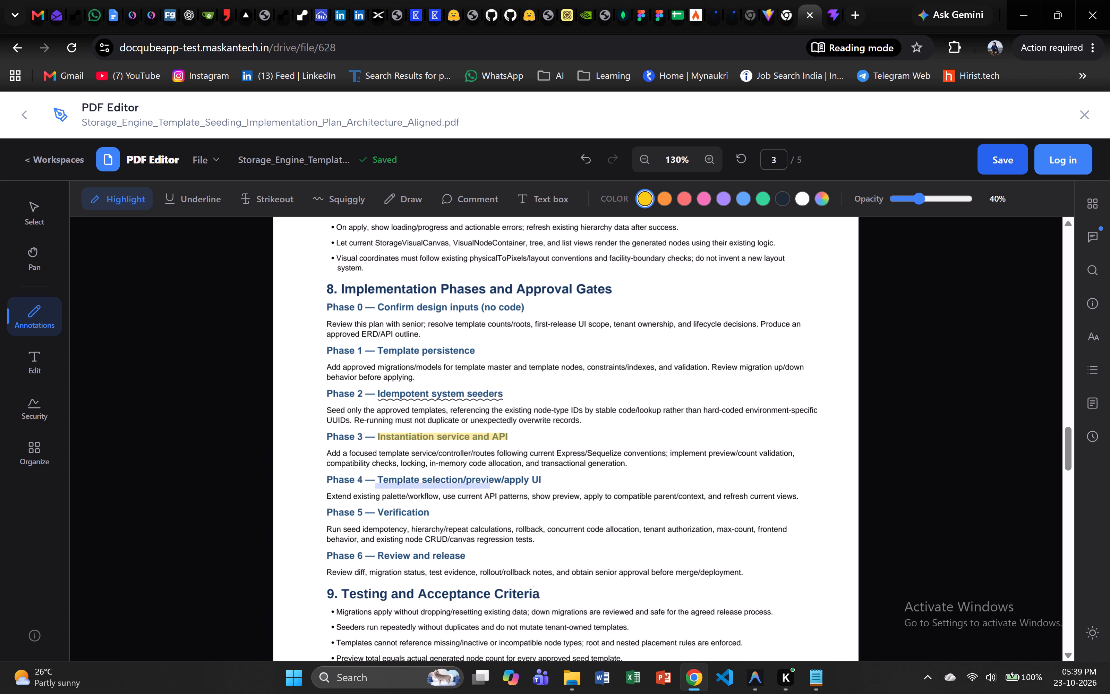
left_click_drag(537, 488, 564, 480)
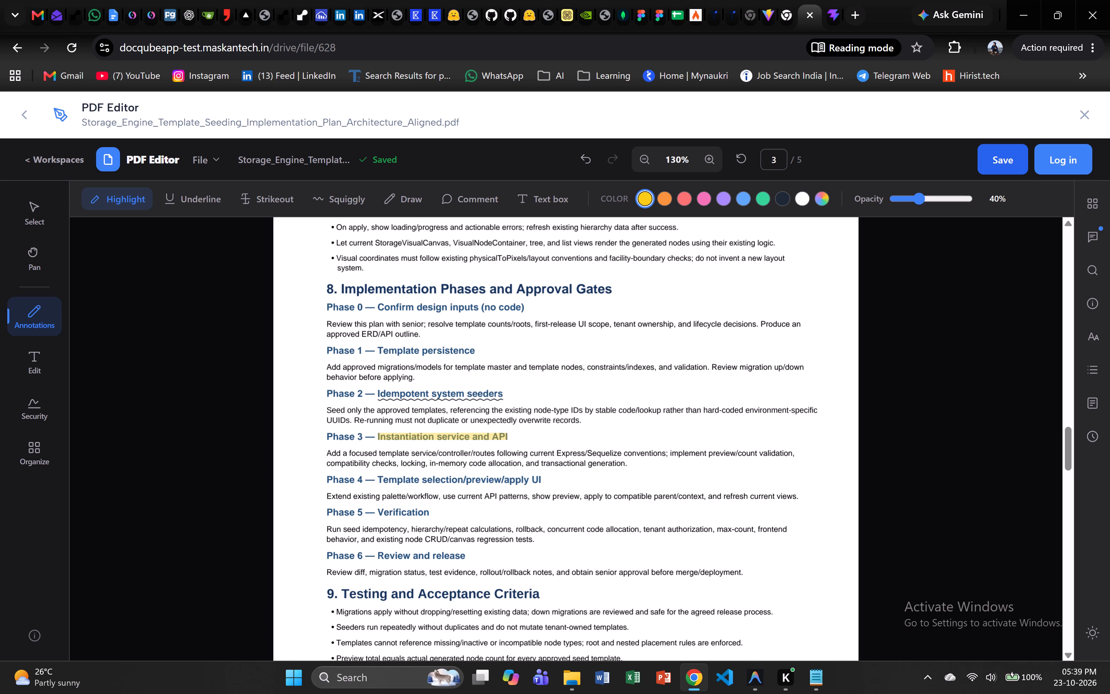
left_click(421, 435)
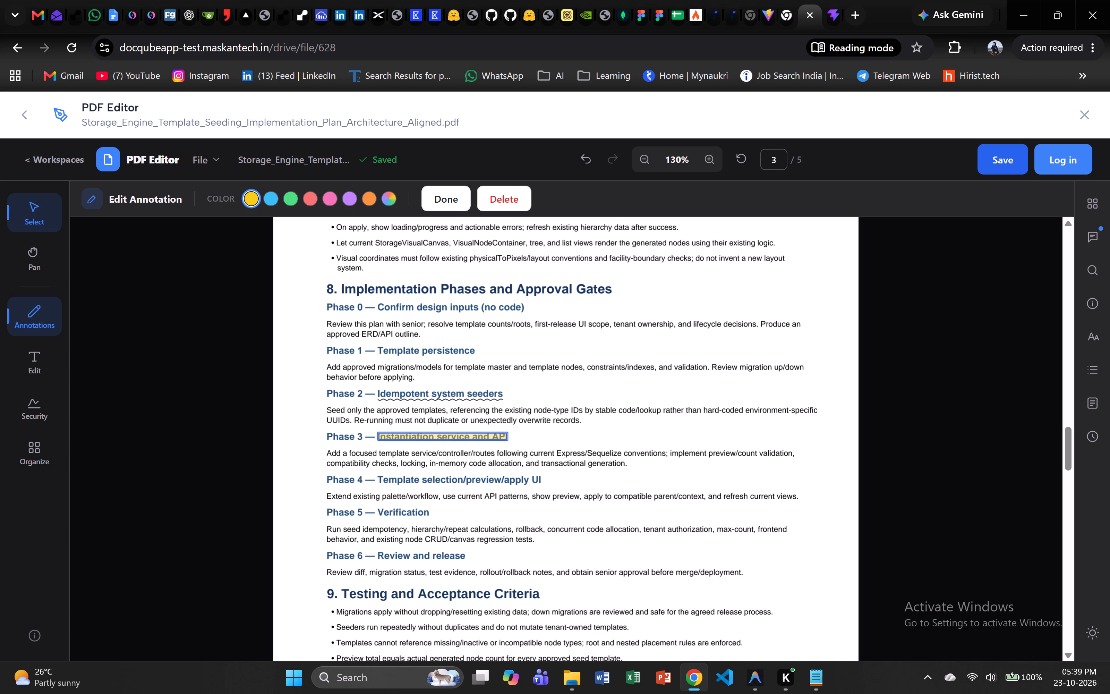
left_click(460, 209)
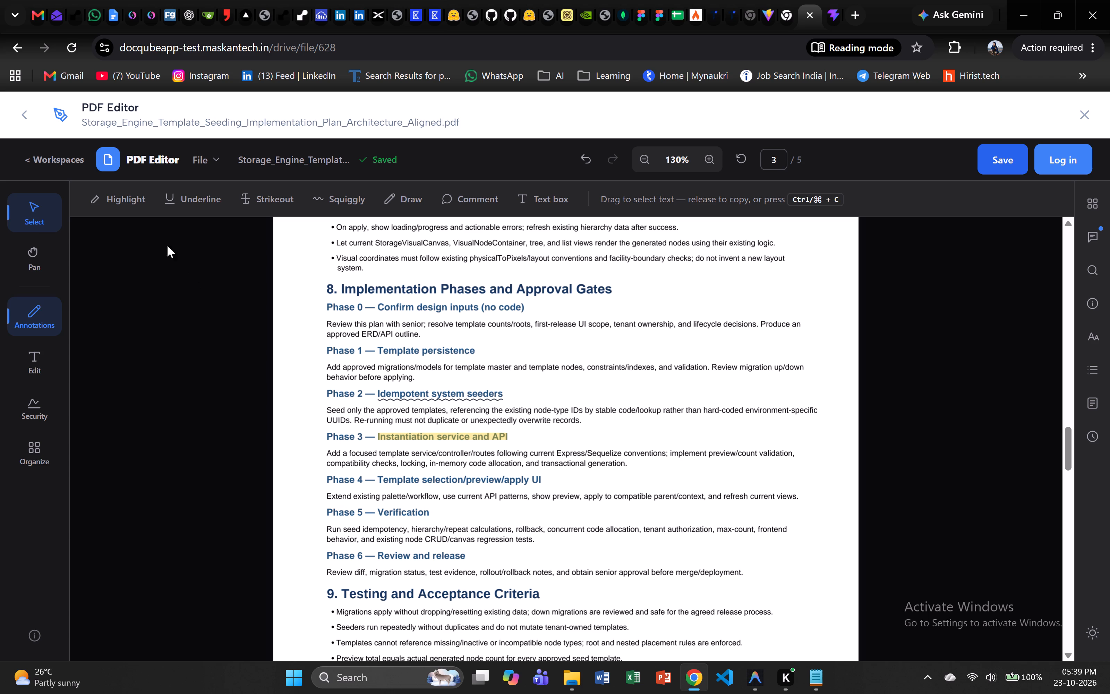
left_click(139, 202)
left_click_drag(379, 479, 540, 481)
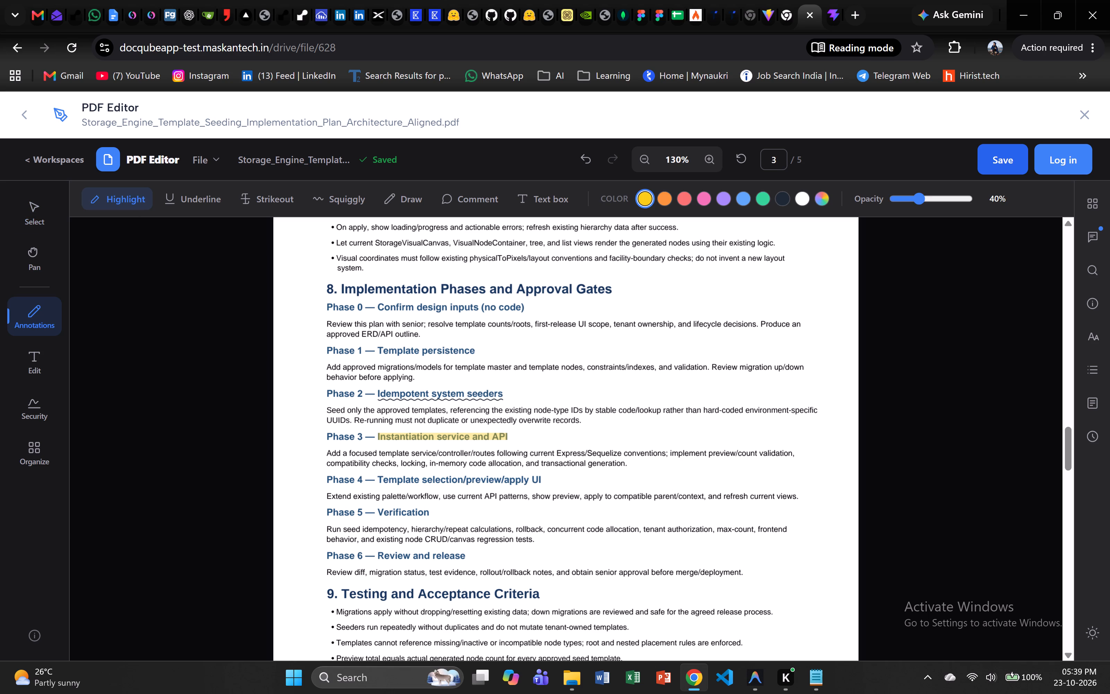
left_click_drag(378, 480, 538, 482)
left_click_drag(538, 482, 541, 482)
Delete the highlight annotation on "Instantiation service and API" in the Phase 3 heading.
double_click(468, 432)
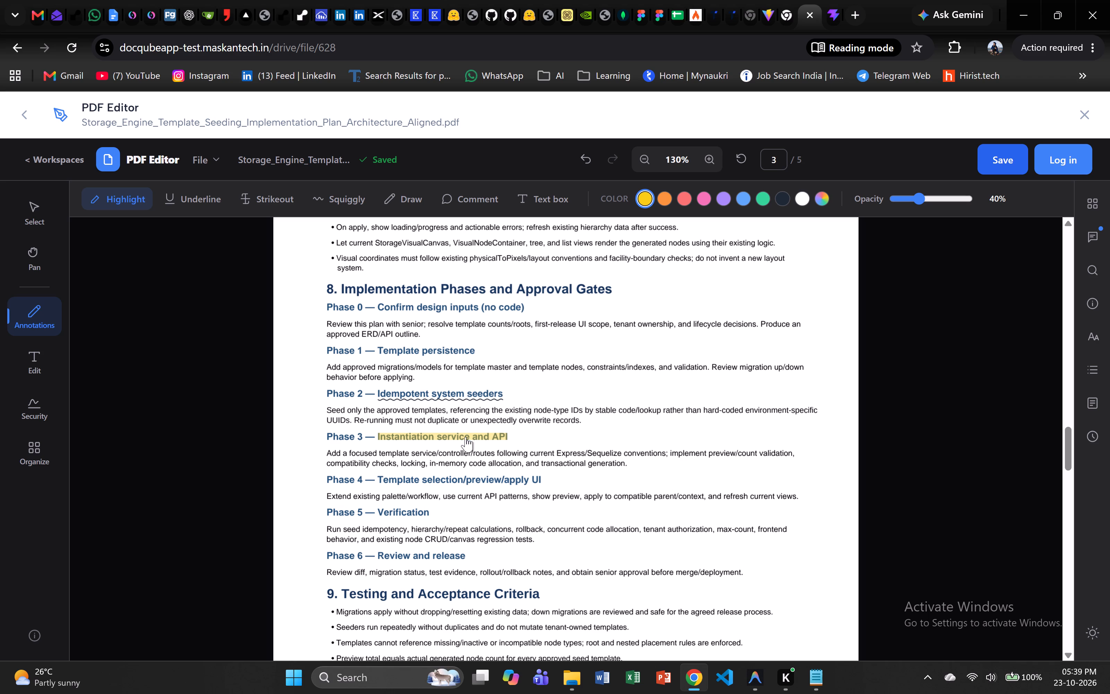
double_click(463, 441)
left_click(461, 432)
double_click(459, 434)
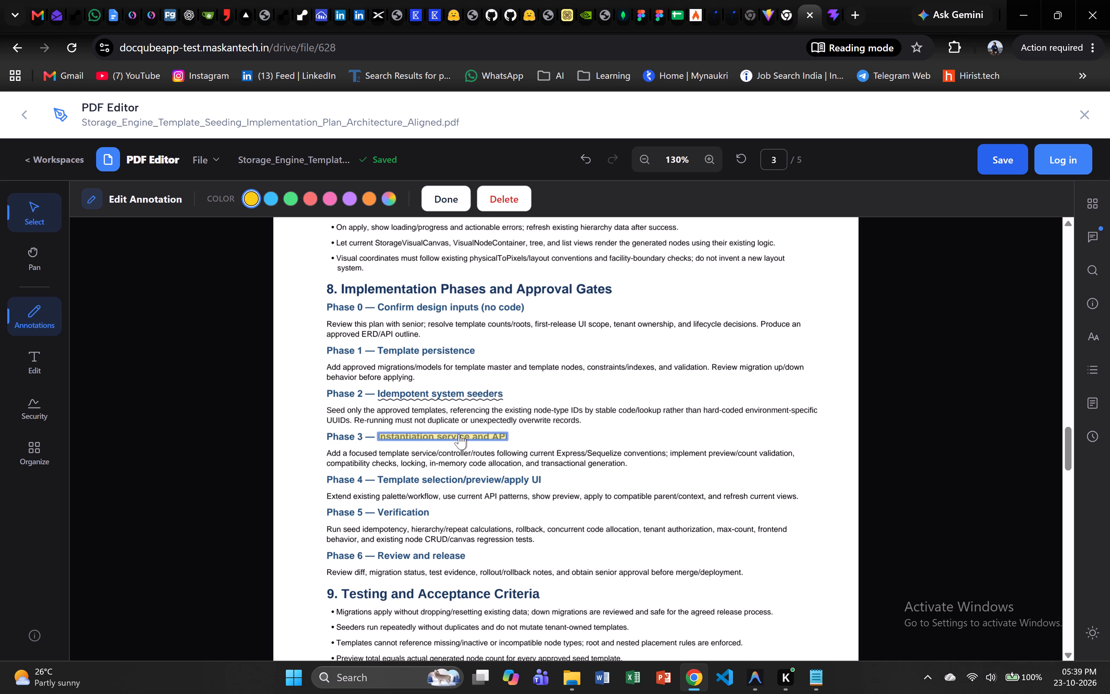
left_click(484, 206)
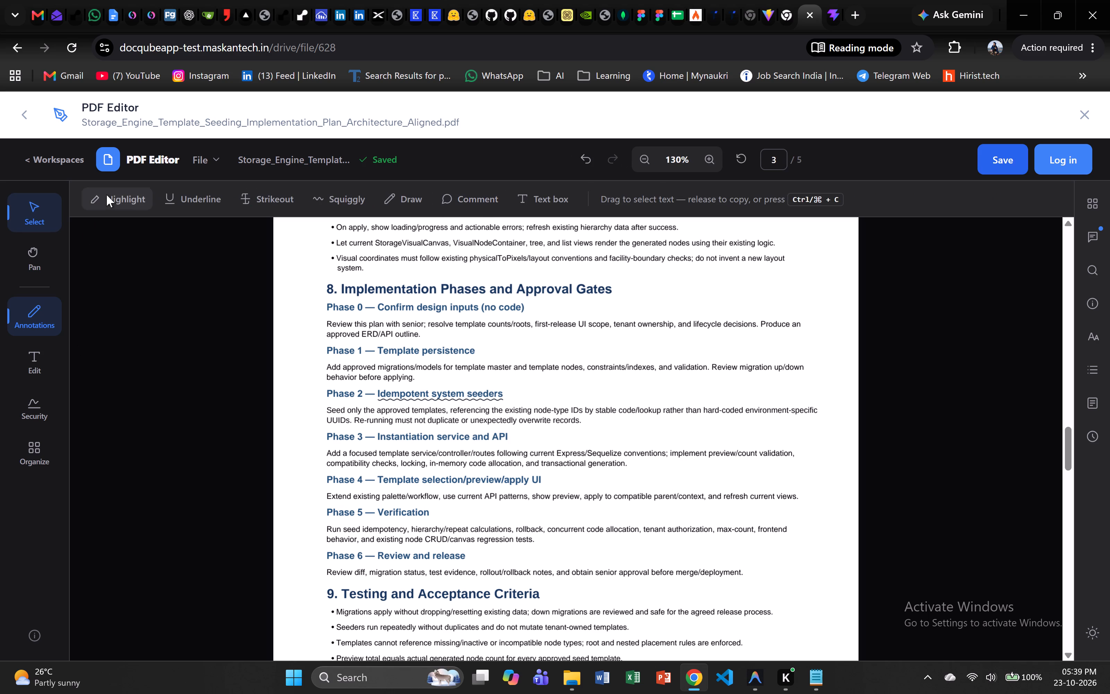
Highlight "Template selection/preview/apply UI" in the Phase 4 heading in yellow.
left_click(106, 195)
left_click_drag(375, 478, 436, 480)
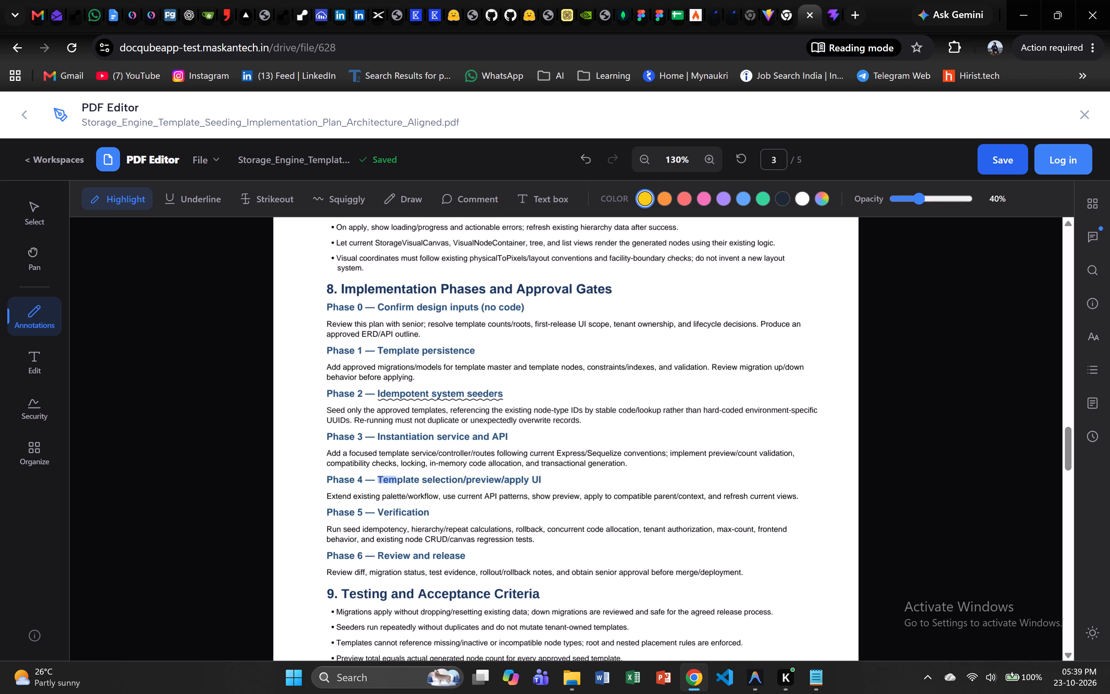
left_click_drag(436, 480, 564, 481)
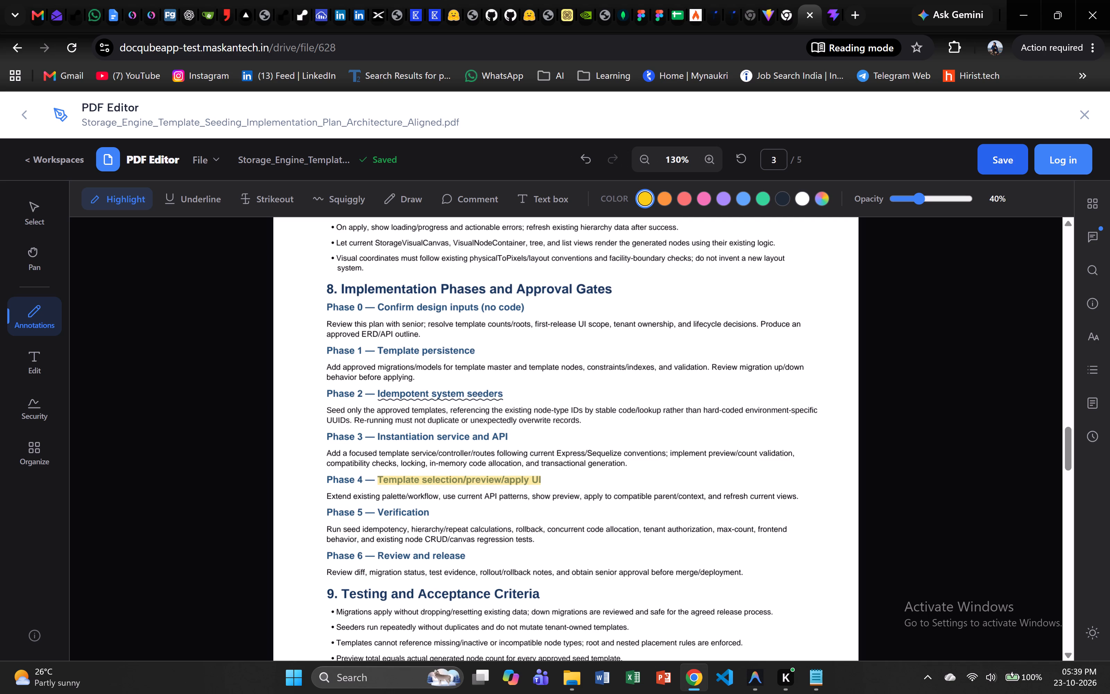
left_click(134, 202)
Select the Phase 4 heading's highlight and undo the document's annotations and text edits.
left_click(521, 486)
left_click(509, 475)
left_click(508, 481)
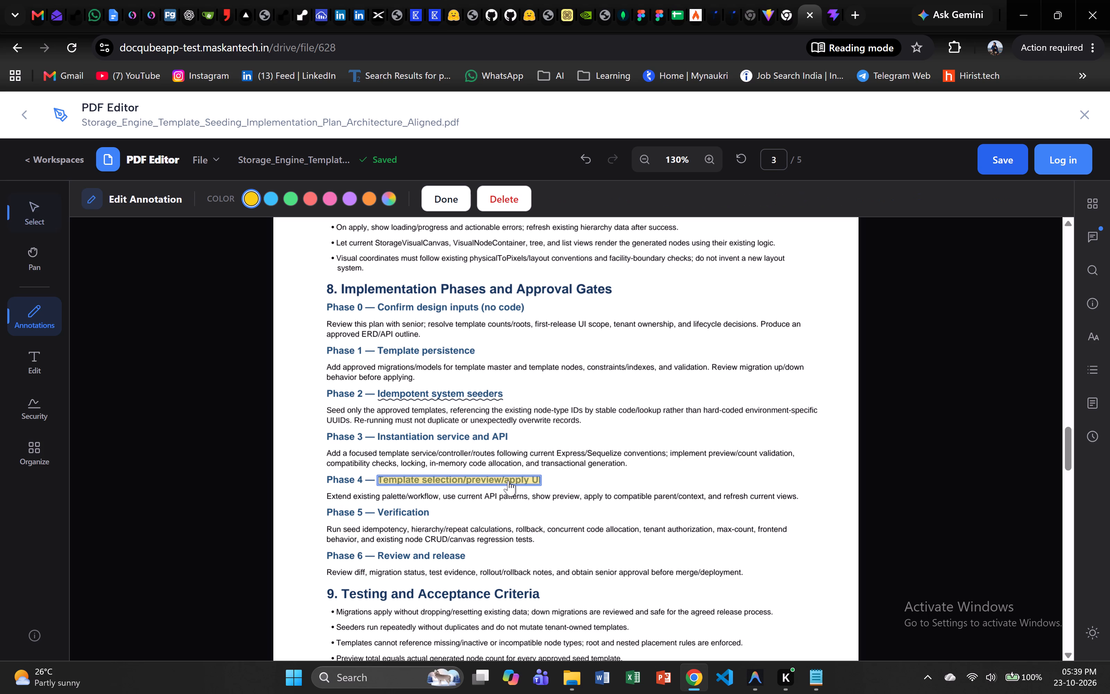
key("ctrl+z")
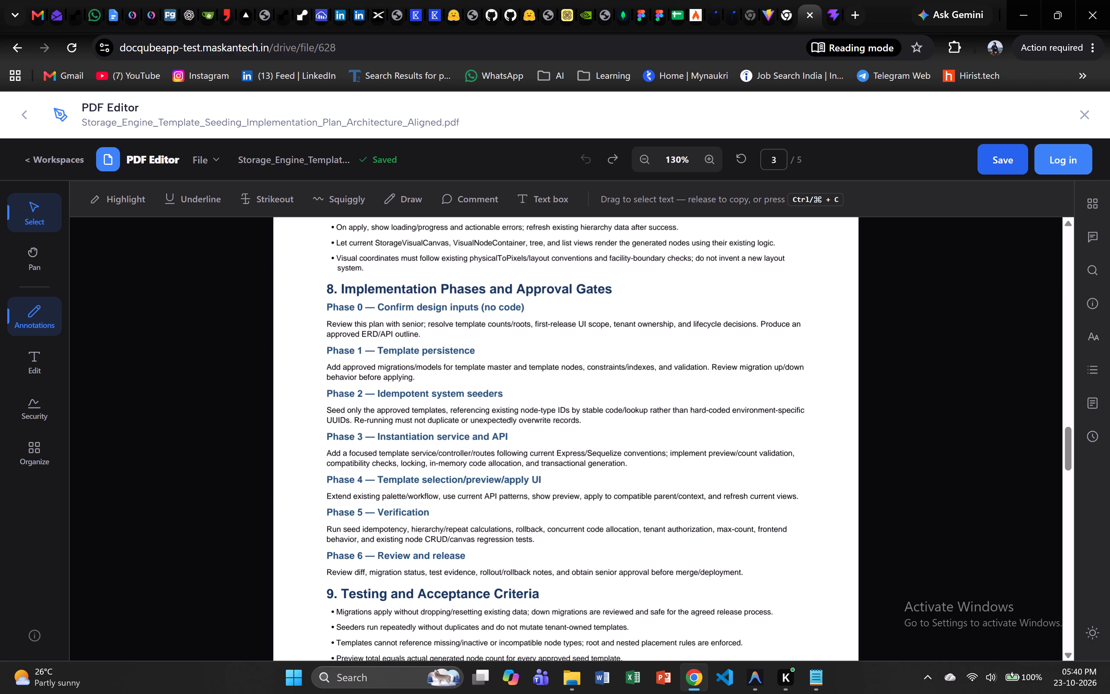
Search the web in a new tab for "shortcut key for redo", read the answer, and clear the query.
double_click(850, 13)
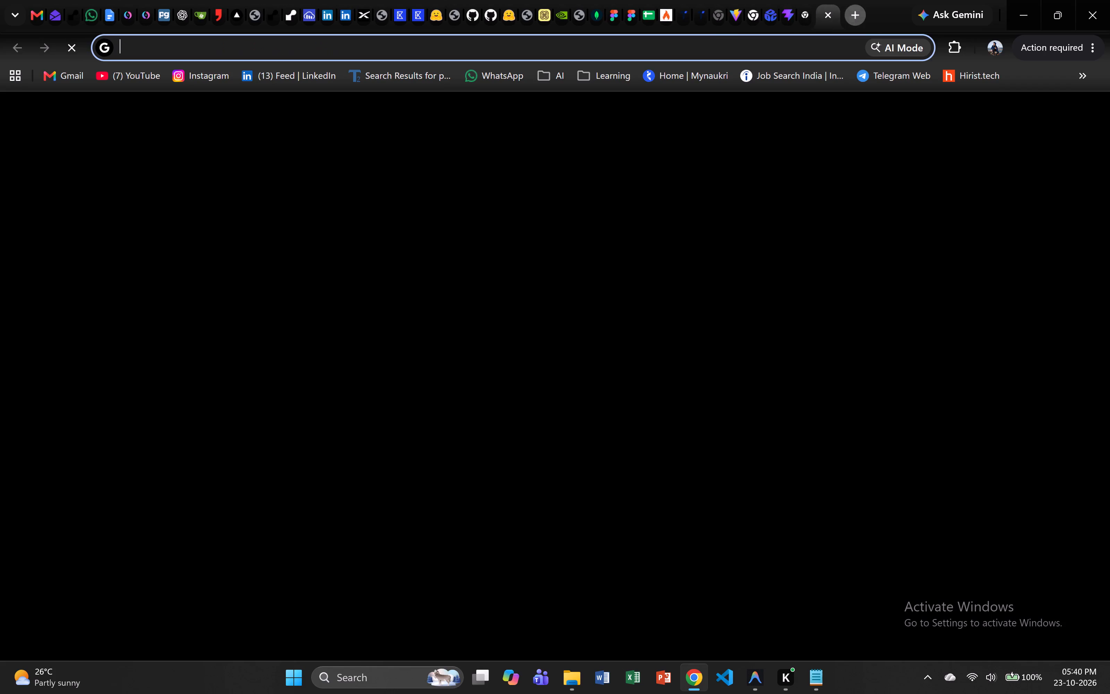
left_click(699, 45)
type("short")
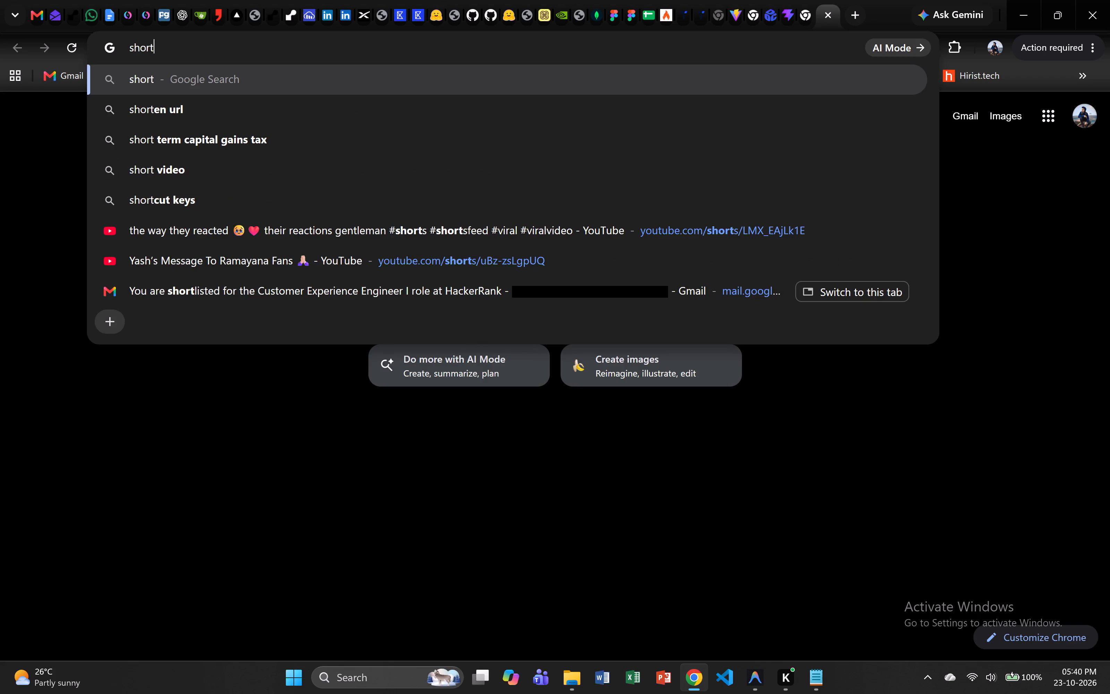
type("cut key")
key("space")
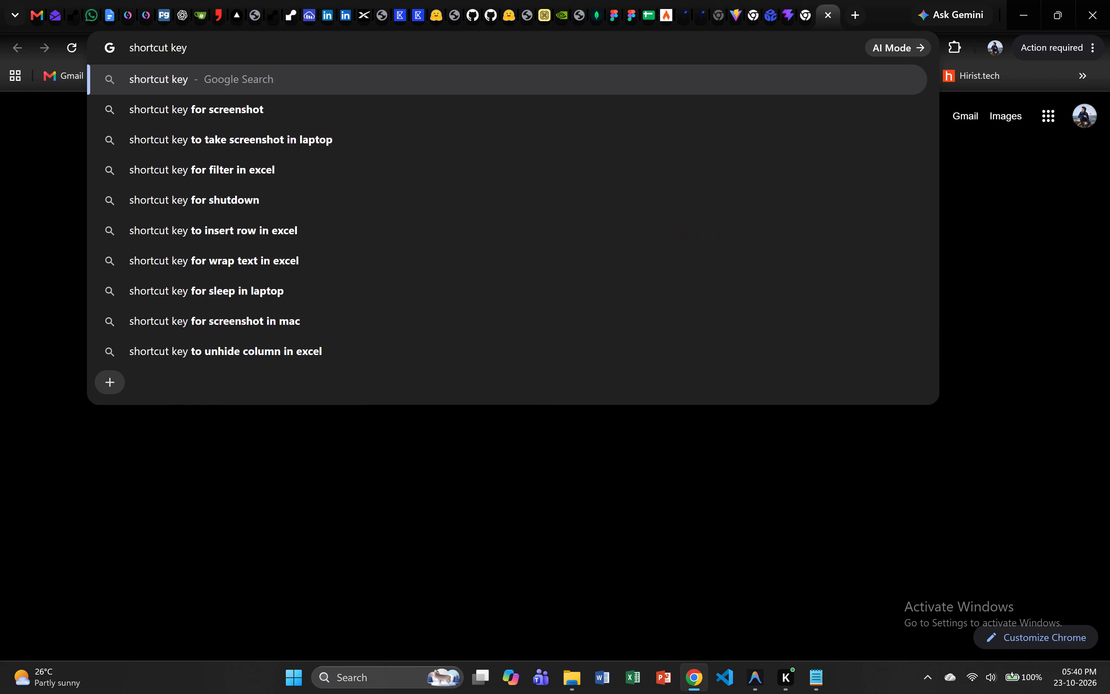
type("for e")
key("Delete")
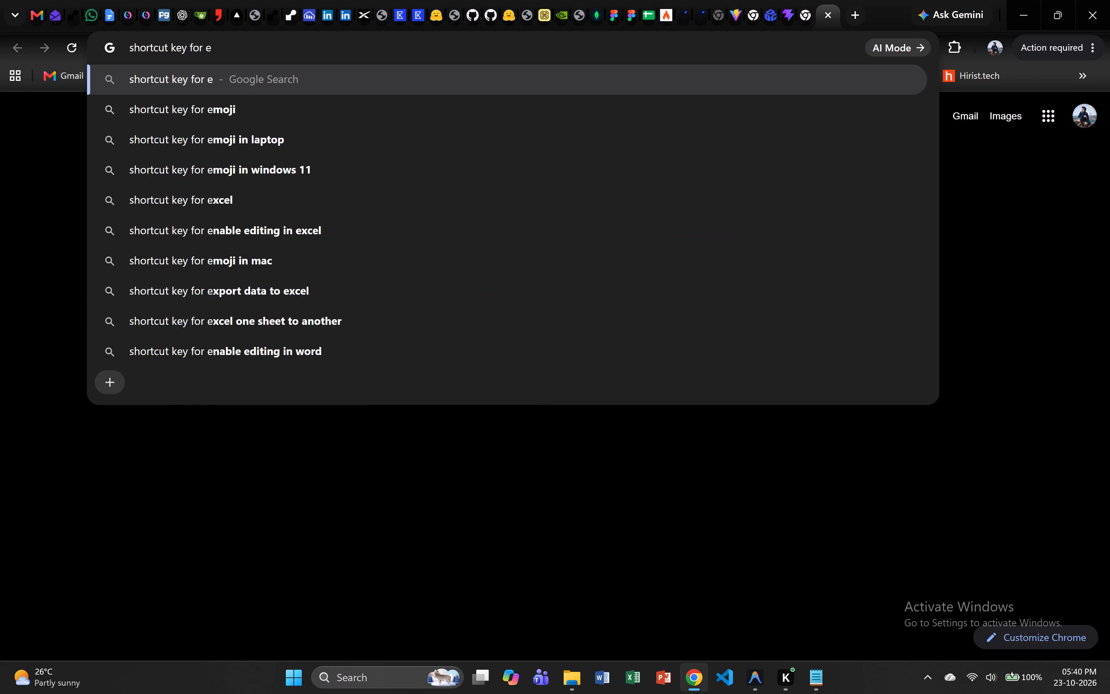
key("r")
key("Delete")
key("Delete")
key("Delete")
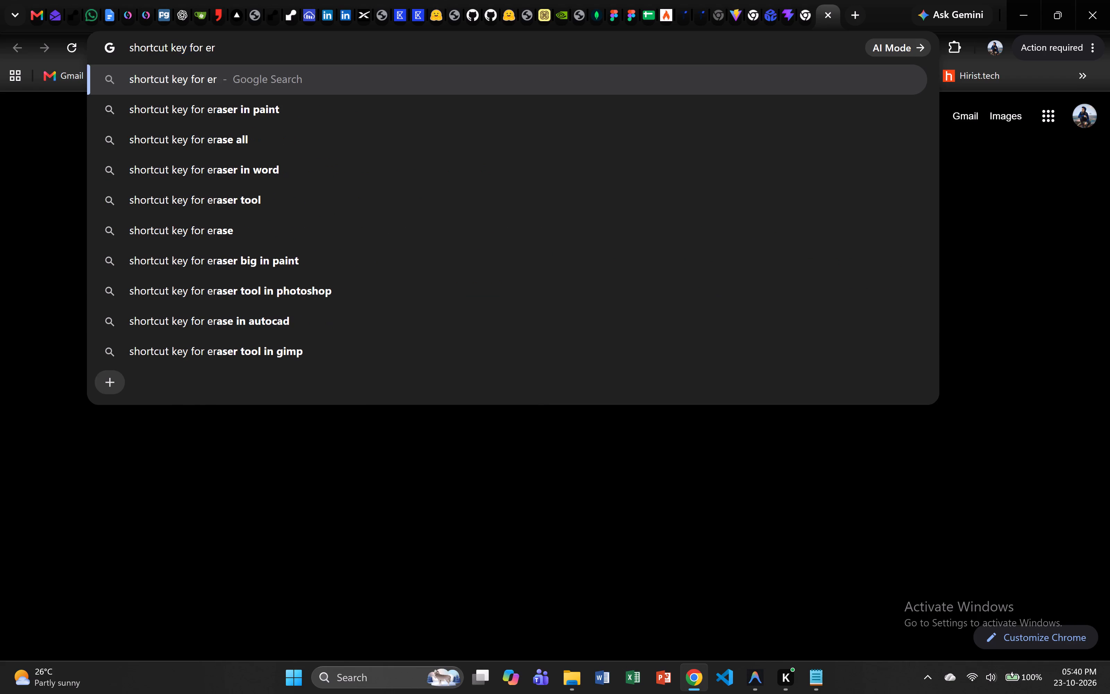
key("BackSpace")
key("BackSpace")
type("re")
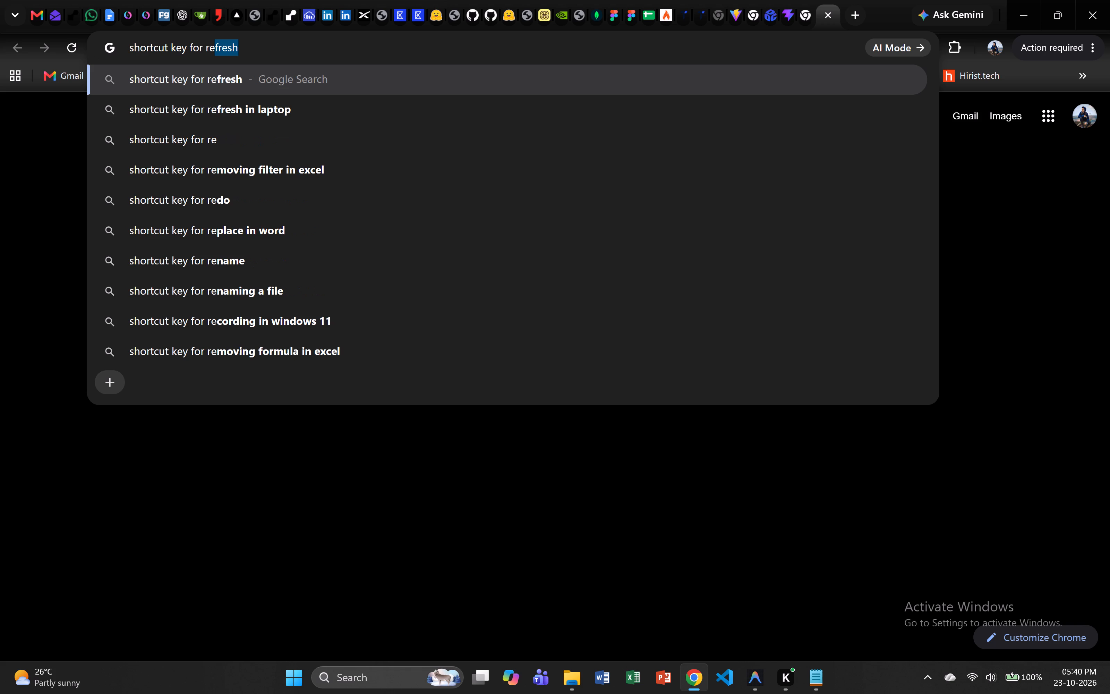
type("so")
key("BackSpace")
key("BackSpace")
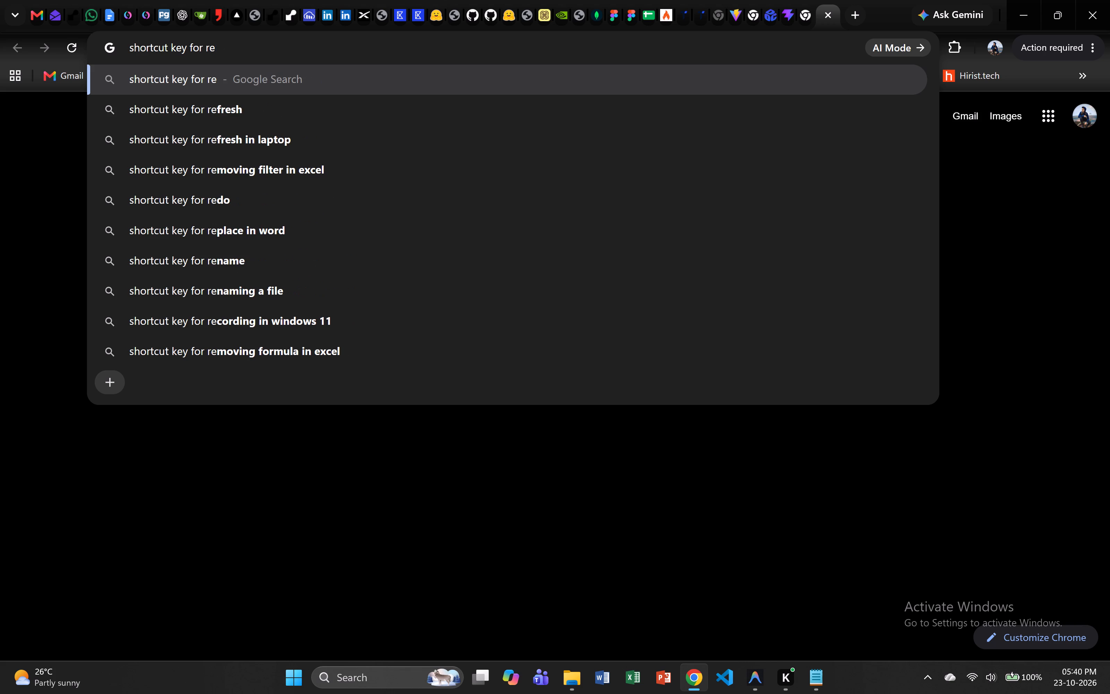
type("do")
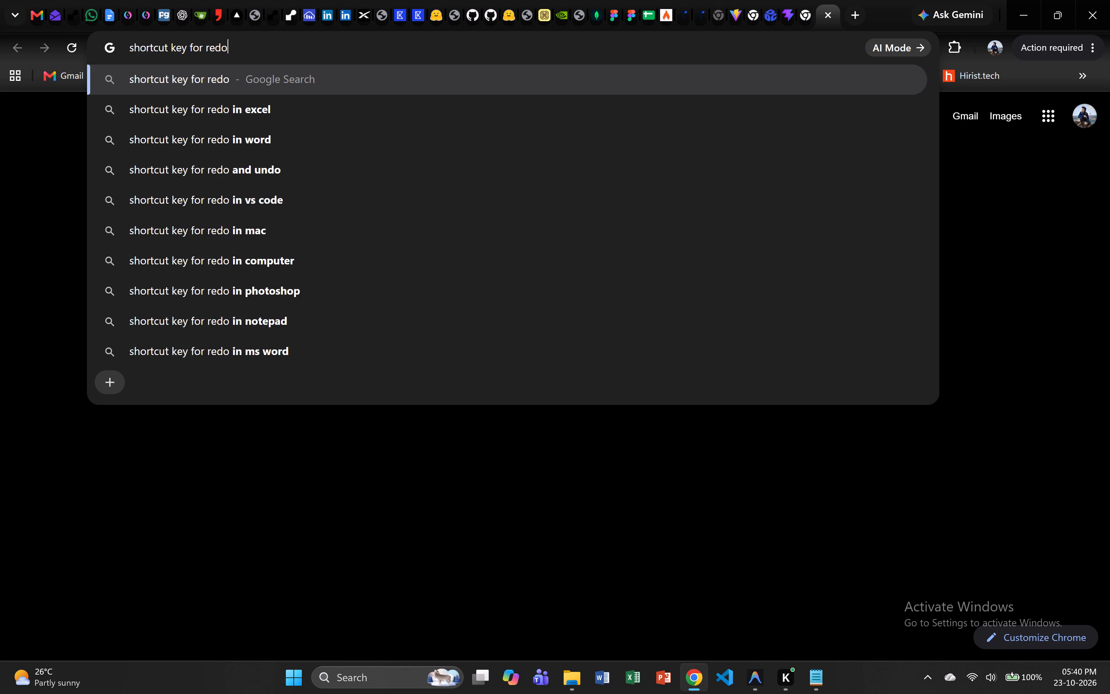
key("Return")
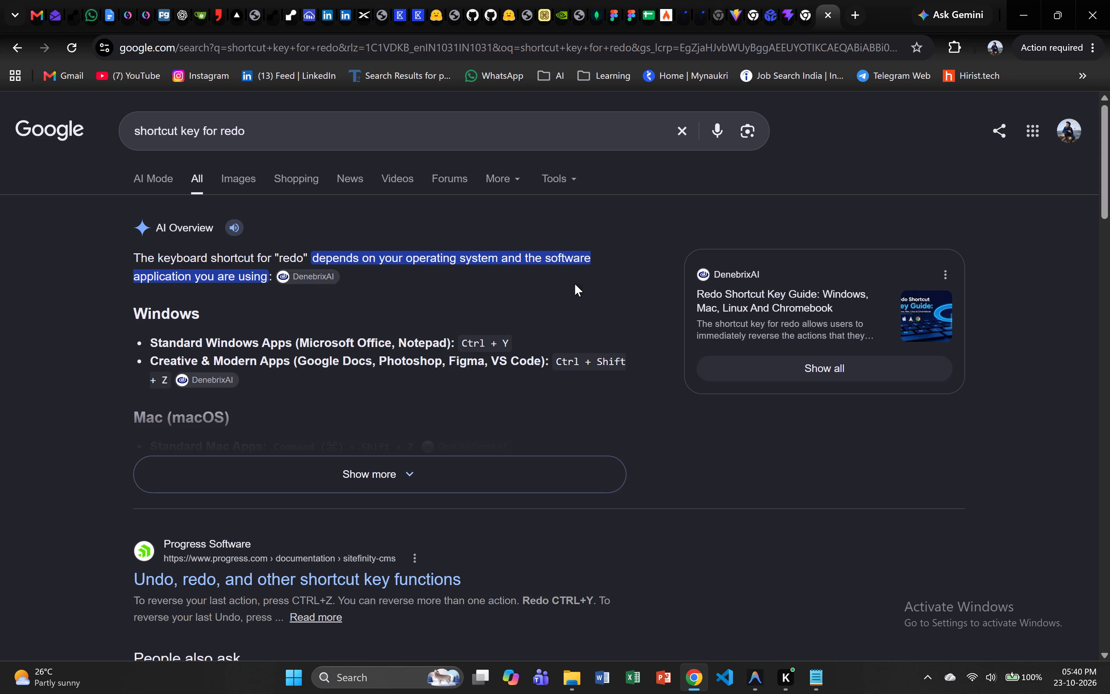
left_click(679, 137)
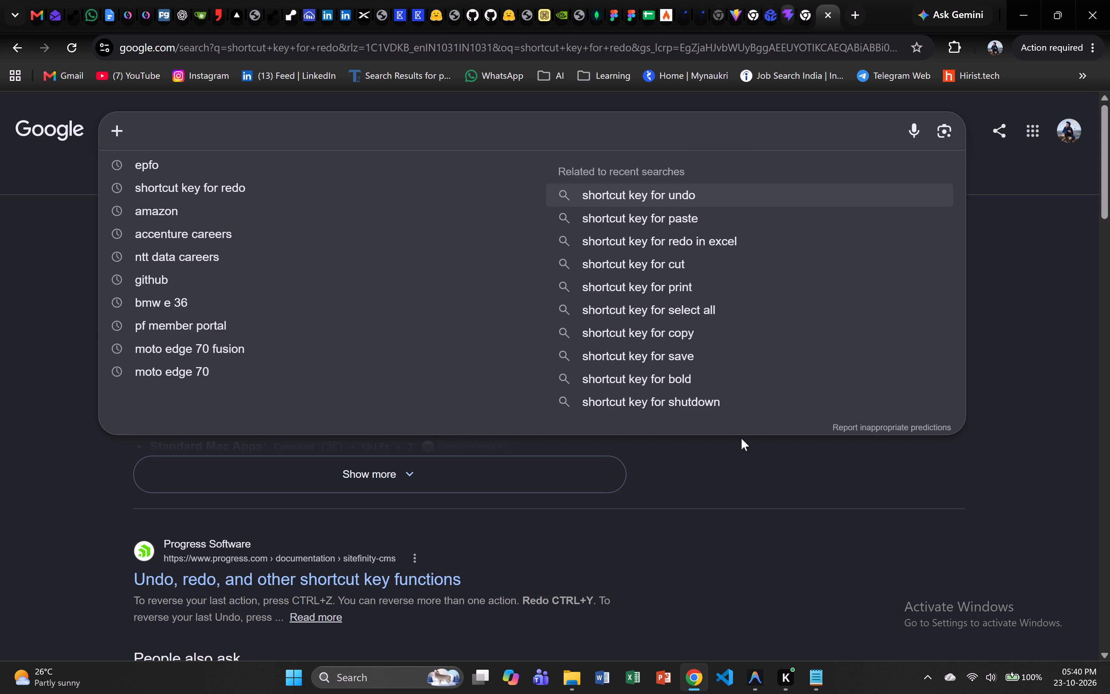
Return to the PDF editor tab, redo undone edits twice, and check page 3 for the changes.
left_click(774, 0)
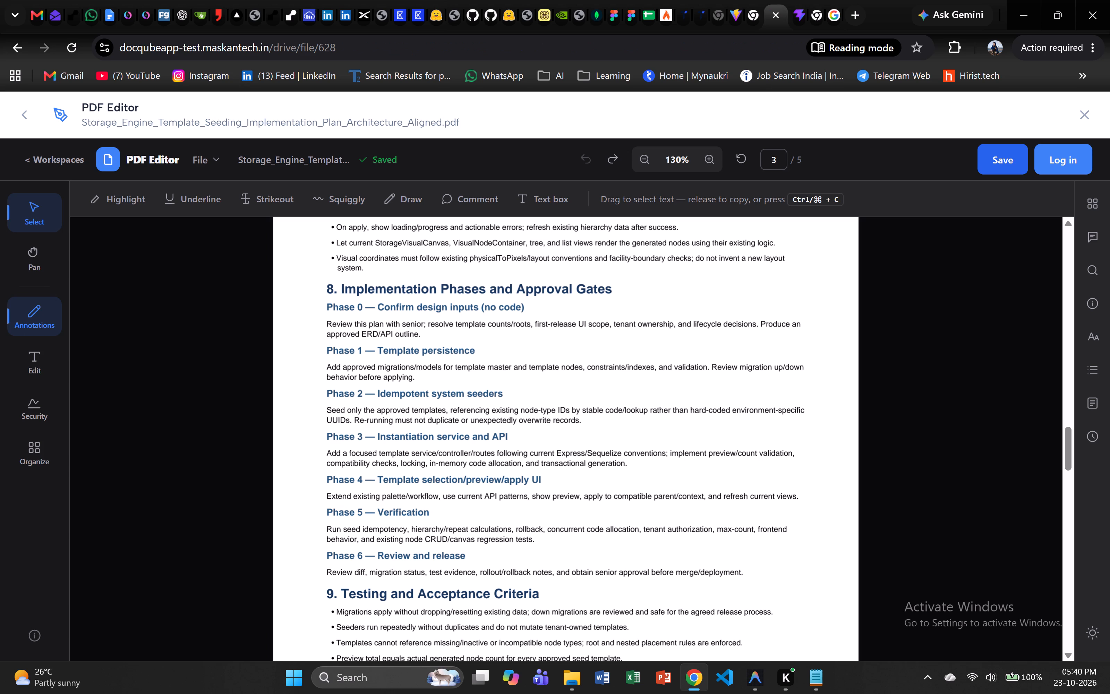
key("ctrl+y")
key("ctrl+y")
scroll(548, 361, "up", 4)
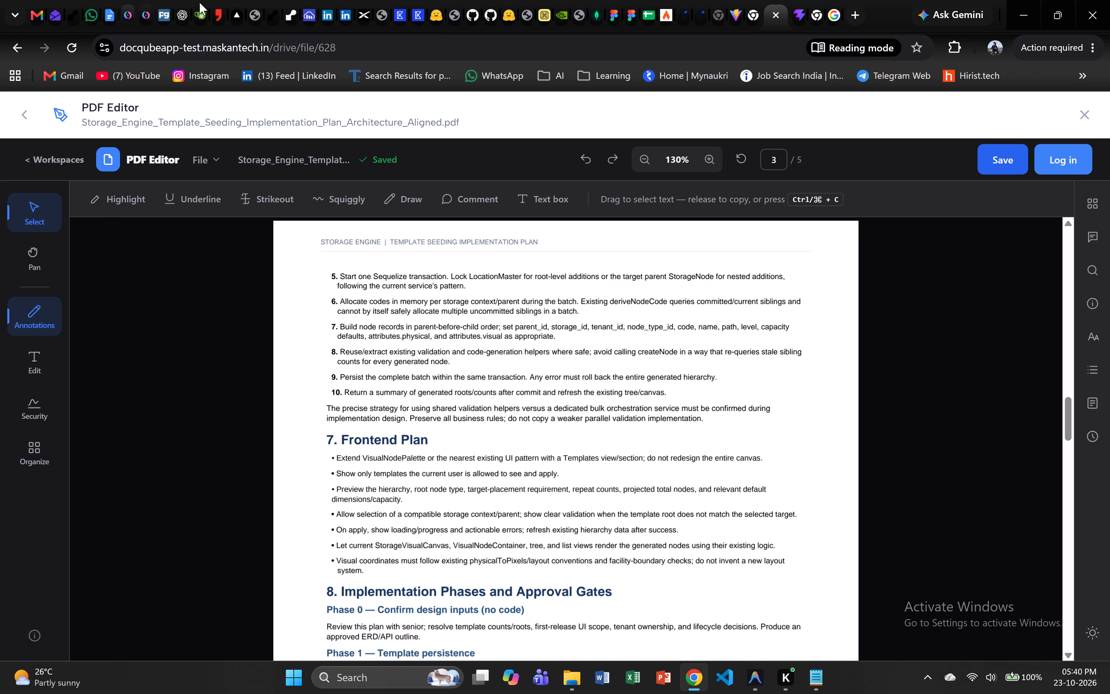
Begin the empty bullet in the Notepad bug list with "Same thing with respect to" and return to the PDF editor.
left_click(806, 675)
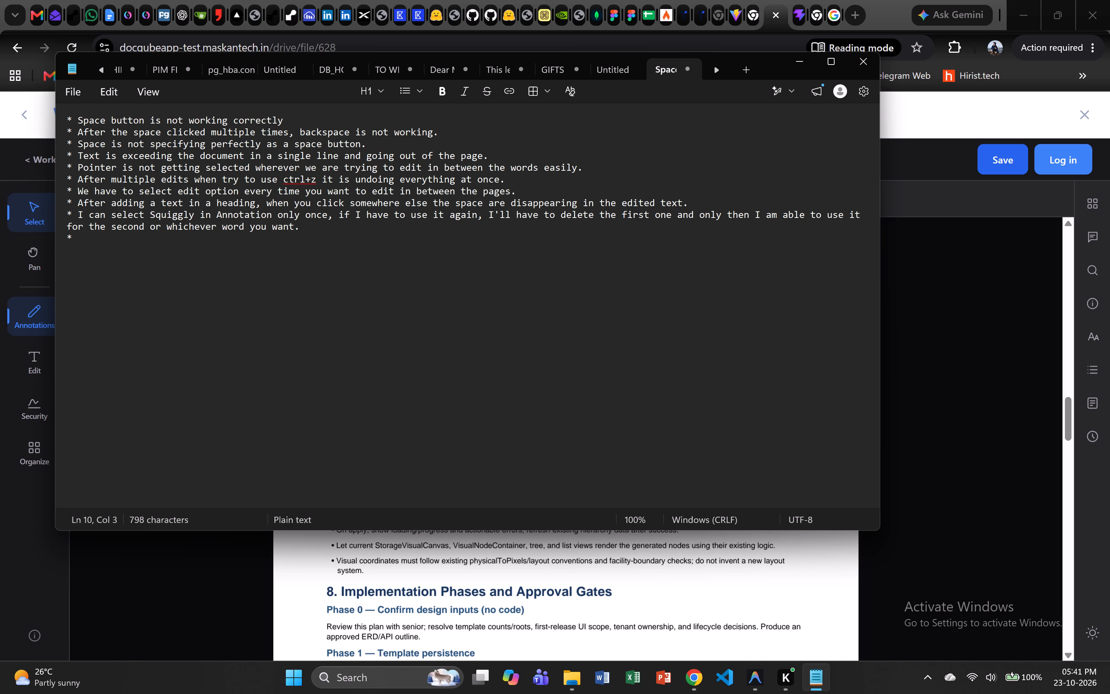
type("Same wi")
key("BackSpace")
key("BackSpace")
type("thing with res")
type("pect to")
key("space")
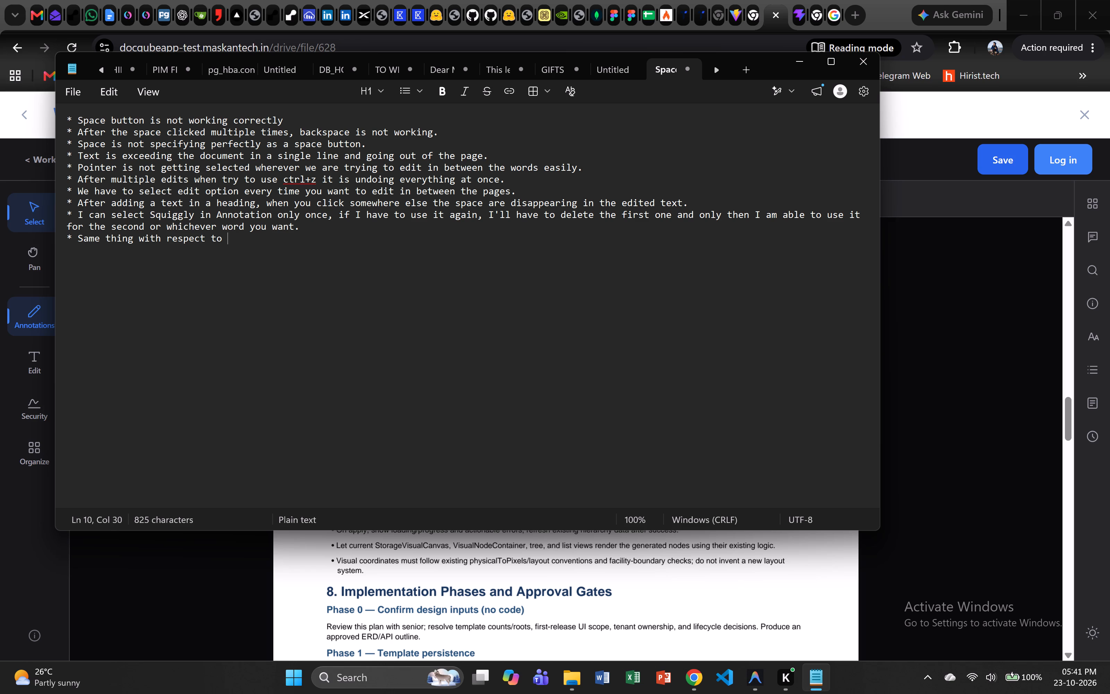
left_click(796, 62)
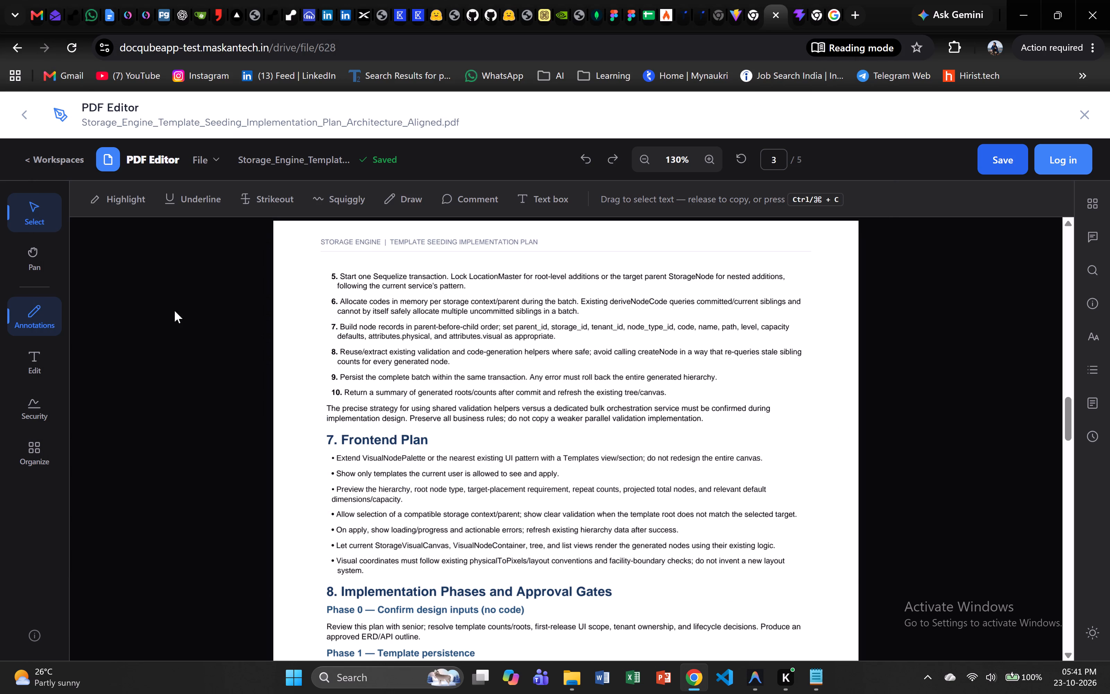
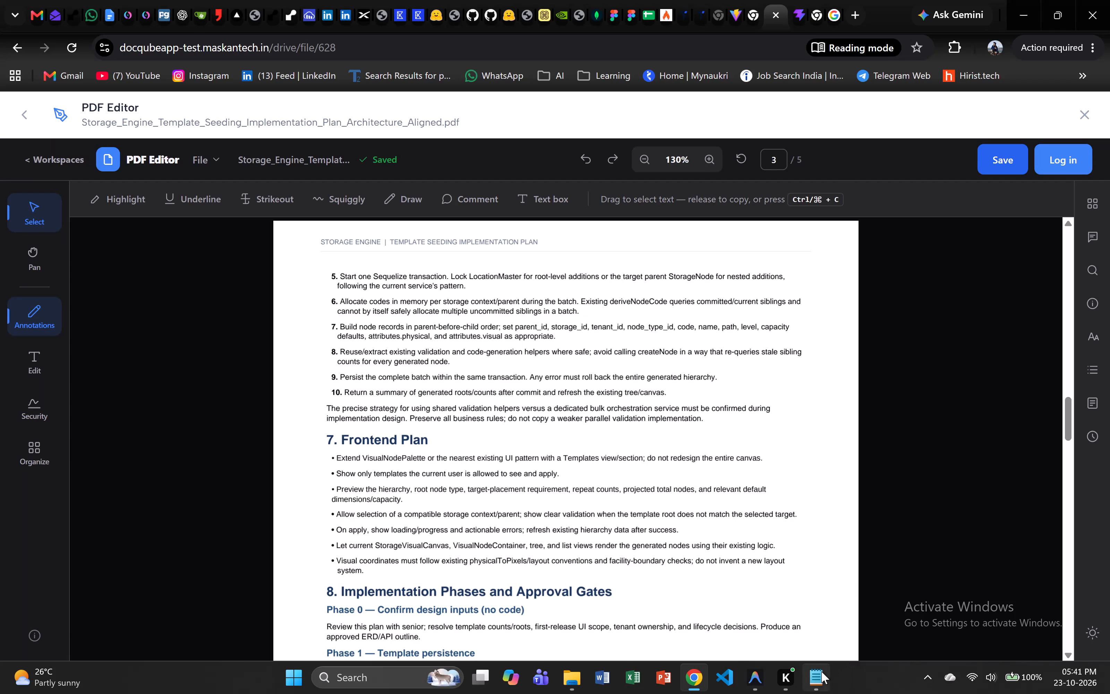
Switch to Notepad and continue the last bullet with "Highlight, I can only select once and if I have to use it again,".
left_click(821, 671)
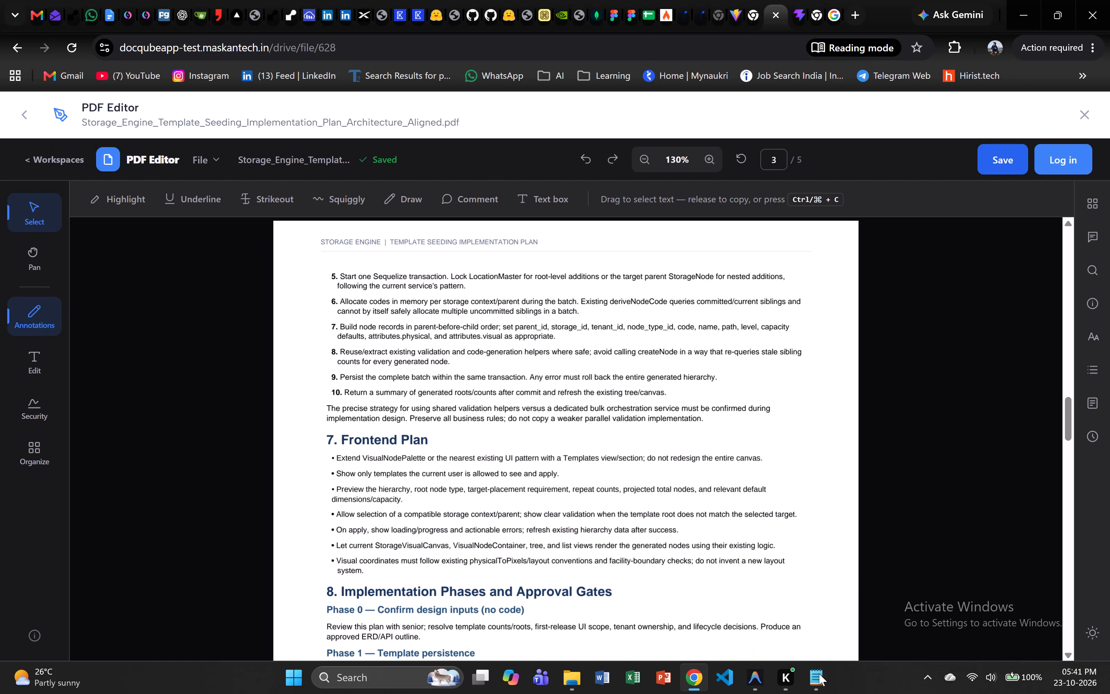
left_click(819, 674)
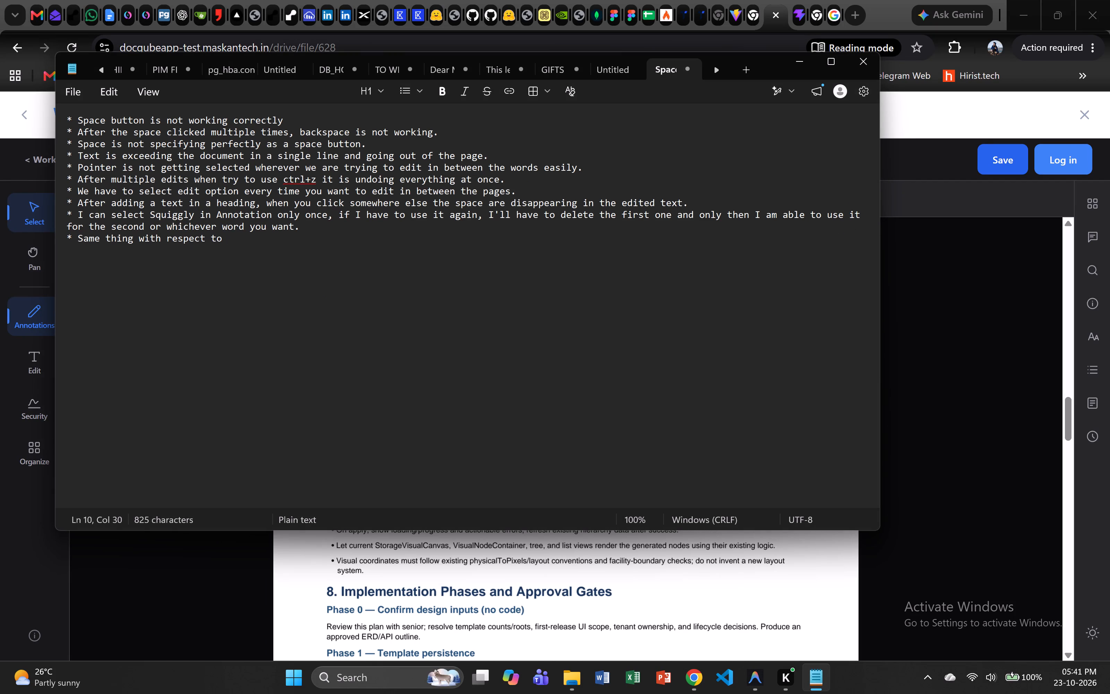
type("Highlight")
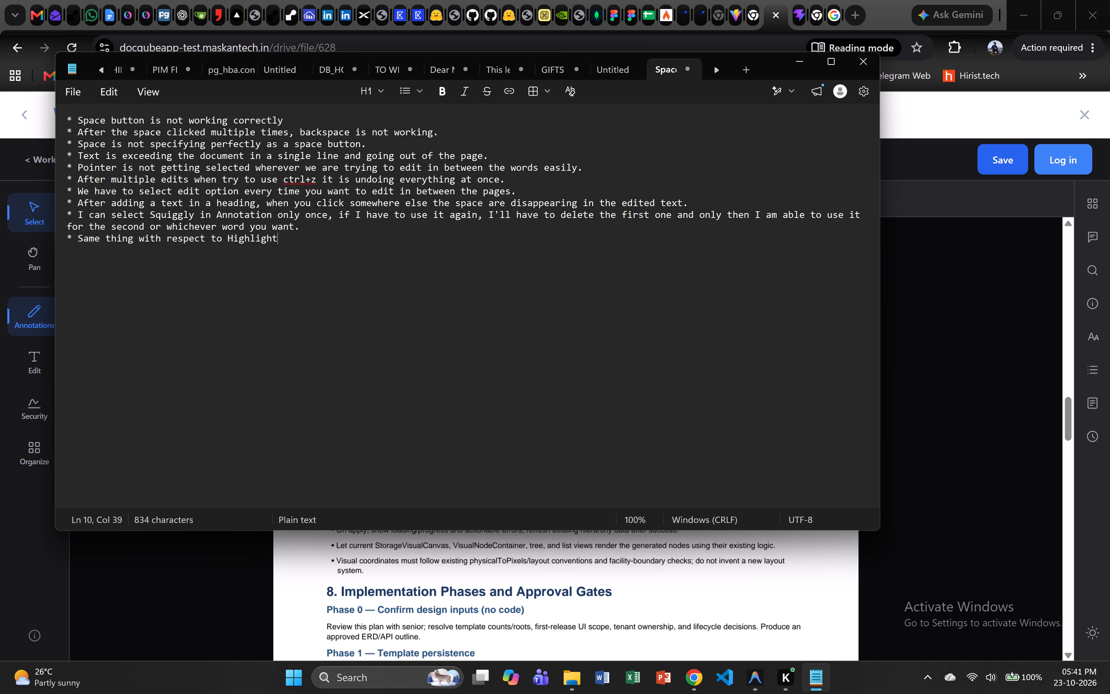
type(", I can only select once")
key("space")
type("and if I have to sel")
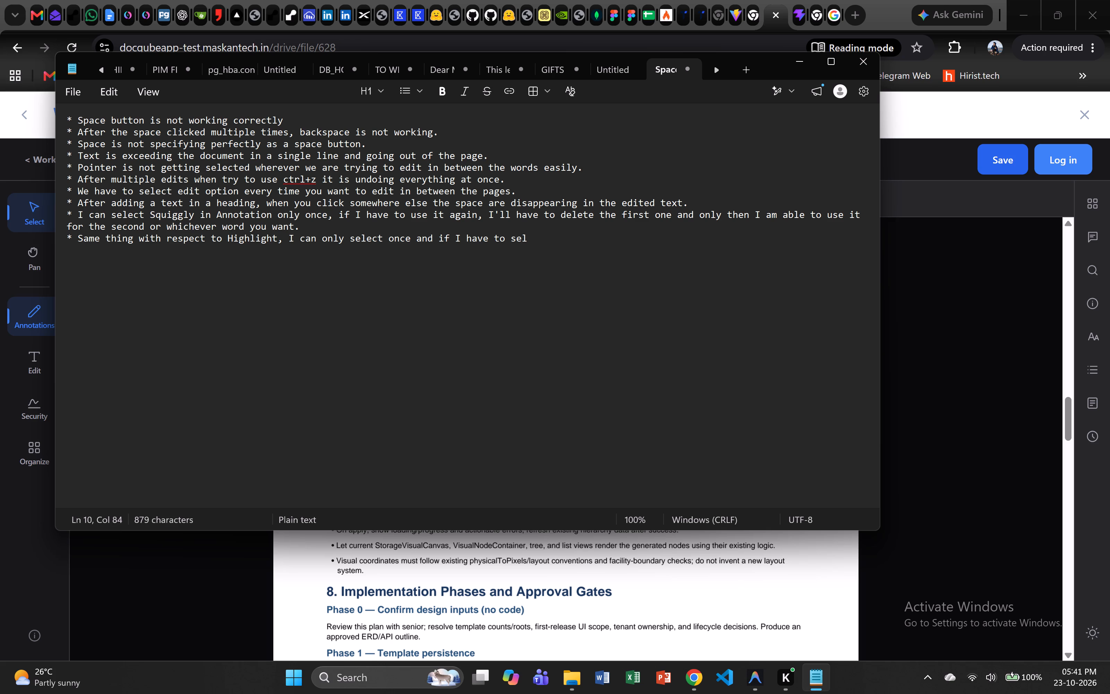
key("c")
key("BackSpace")
key("e")
key("BackSpace")
key("BackSpace")
key("BackSpace")
key("BackSpace")
type("use it again")
type(",")
key("space")
Complete the bullet with "I'll have to delete the first highlighted text and only then I can highlight the next word.".
type("I'll have to delete the")
key("space")
type("first high")
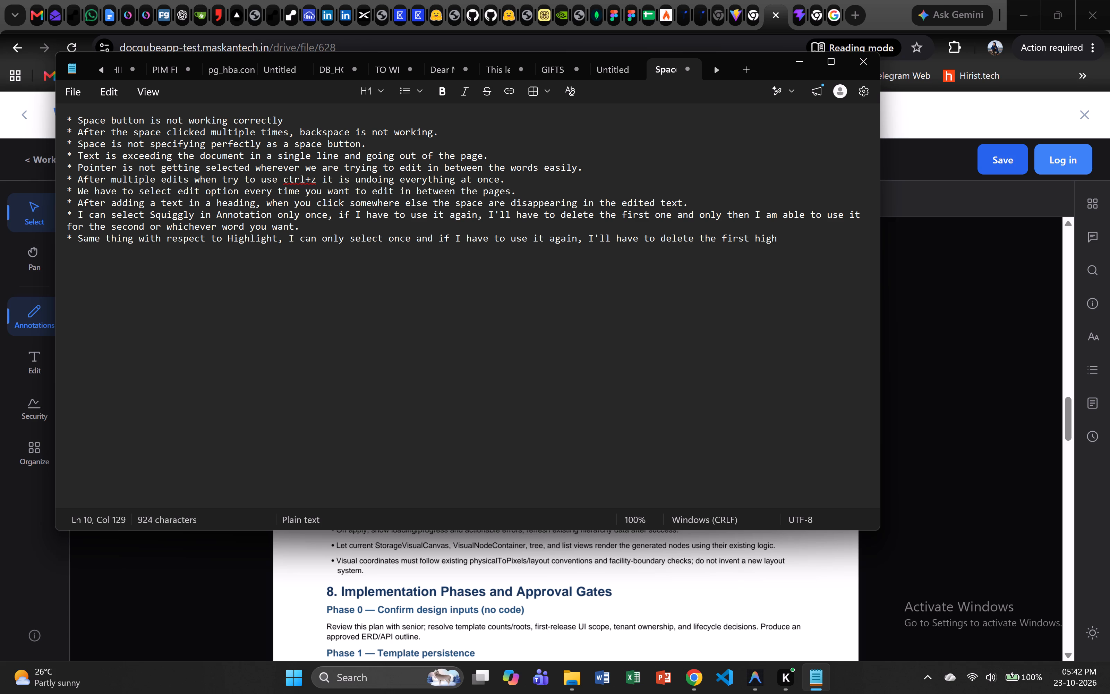
type("lighte")
key("space")
key("BackSpace")
type("d text a")
type("nd only then I can")
key("space")
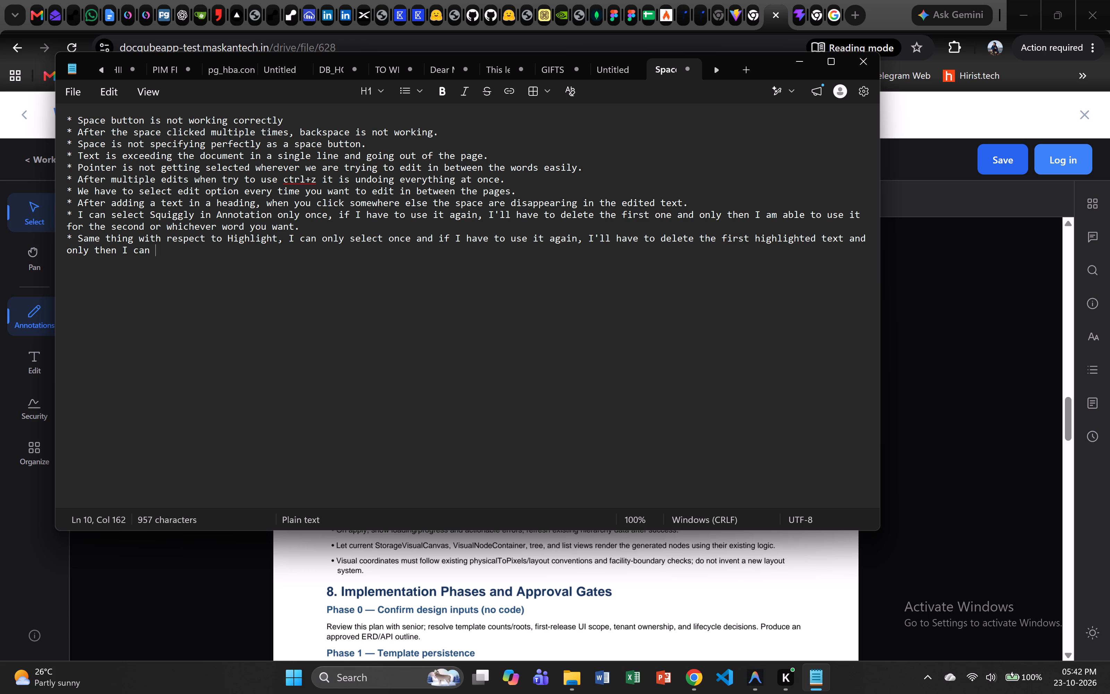
type("hight")
key("BackSpace")
key("k")
key("BackSpace")
type("lih")
key("BackSpace")
type("ght the")
key("space")
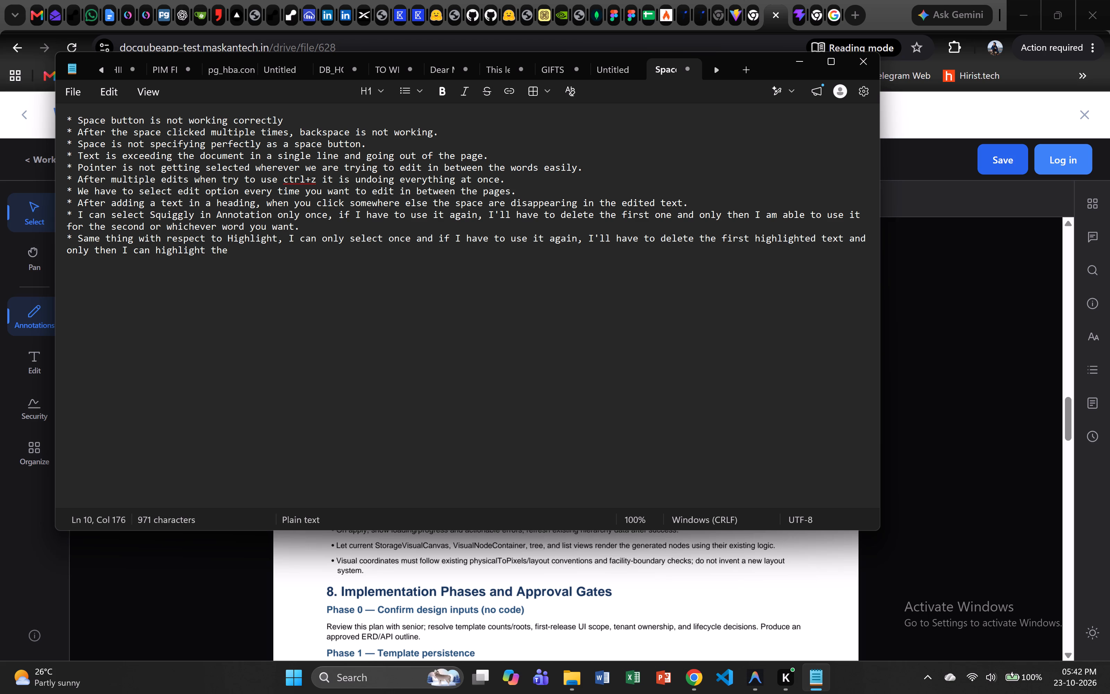
type("next")
key("space")
type("word")
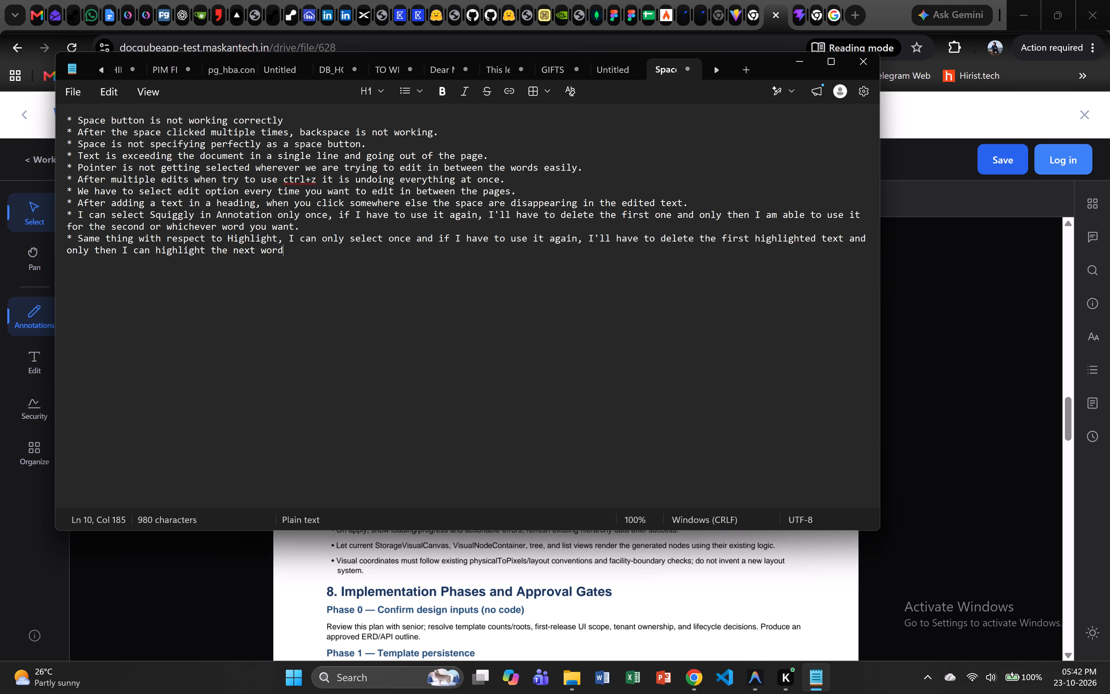
key("period")
Start a new empty asterisk bullet in the bug list and return to the PDF editor.
key("Return")
key("shift+asterisk")
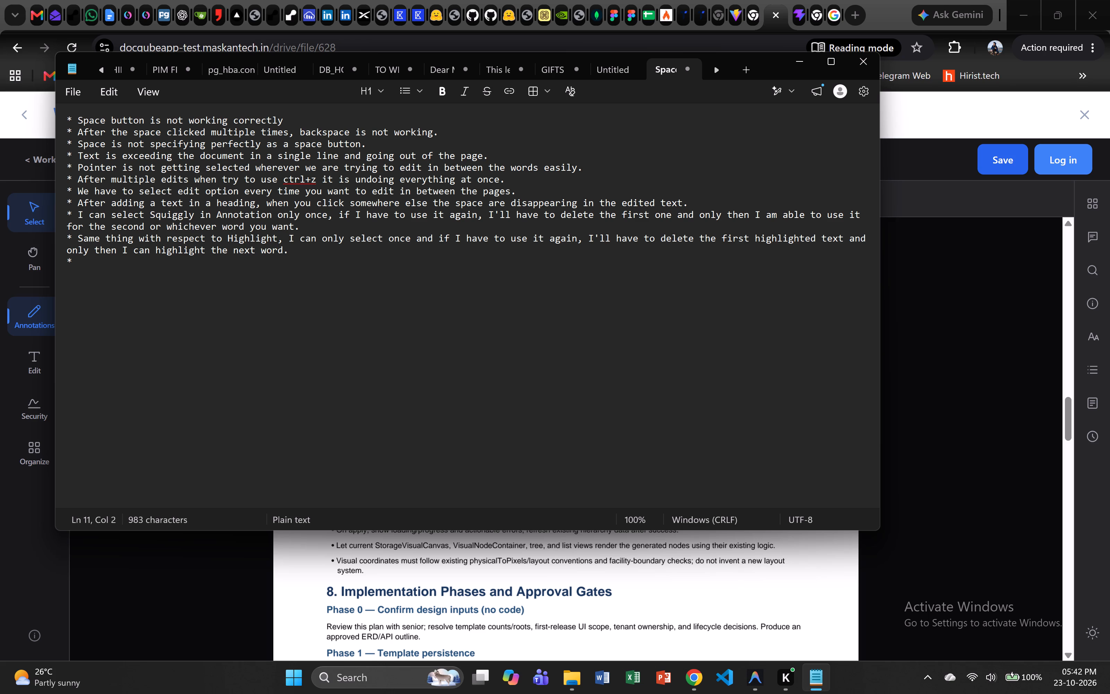
left_click(798, 67)
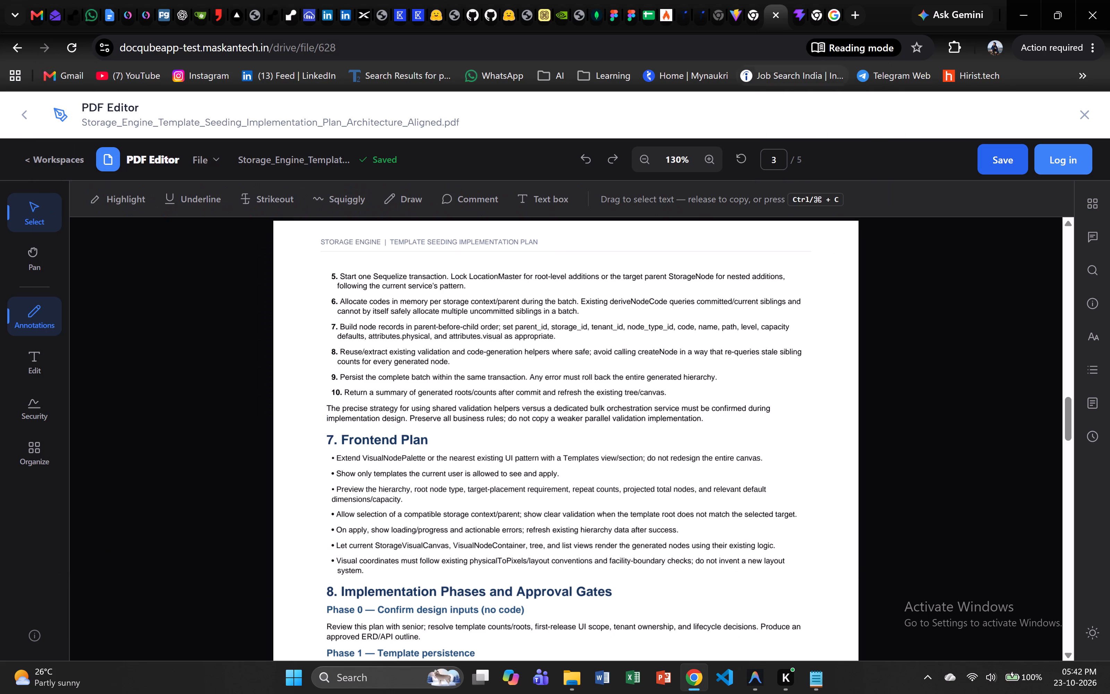
Underline only "Frontend Plan" in the section 7 heading, undoing the first underline that runs into the bullet below.
left_click(171, 201)
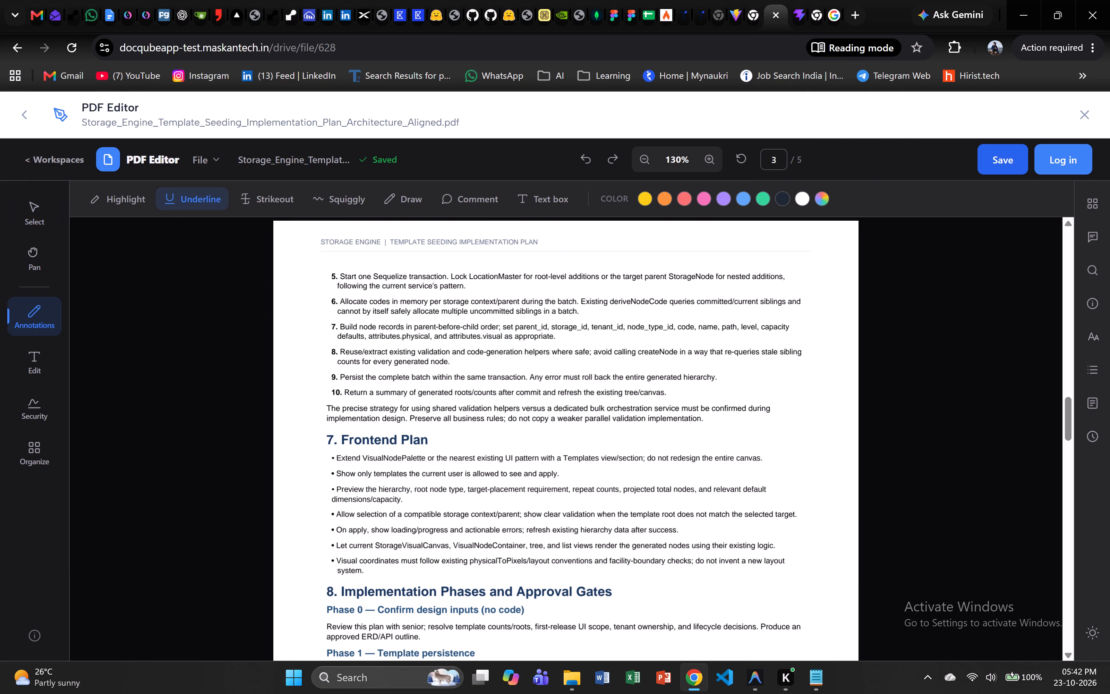
left_click_drag(340, 439, 492, 457)
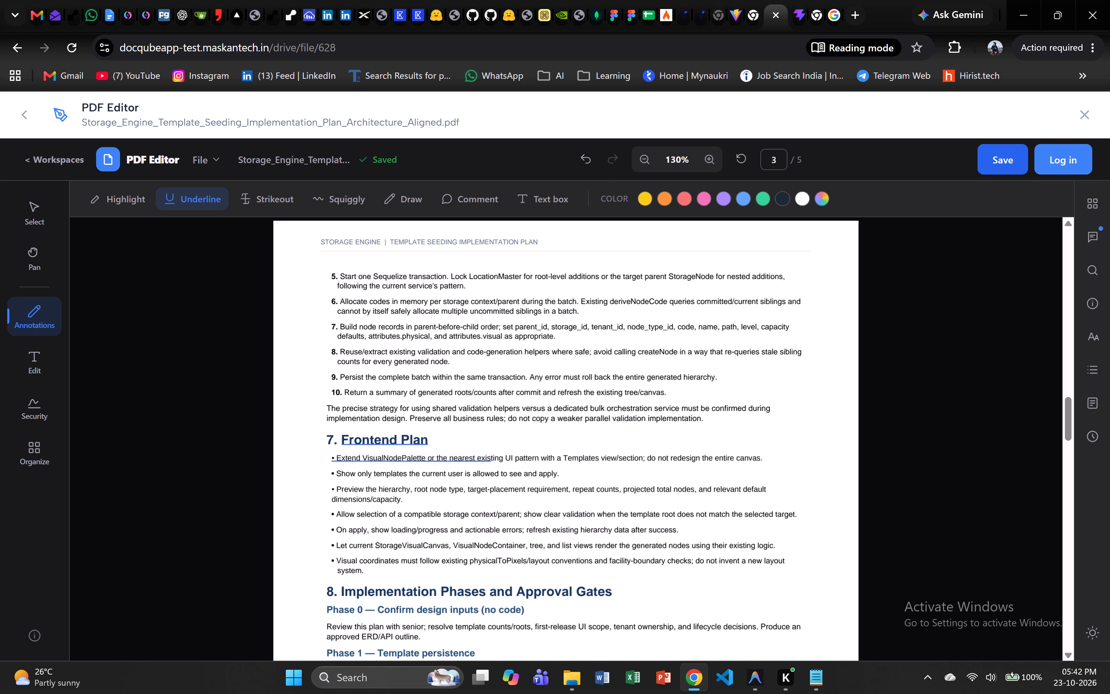
key("ctrl+z")
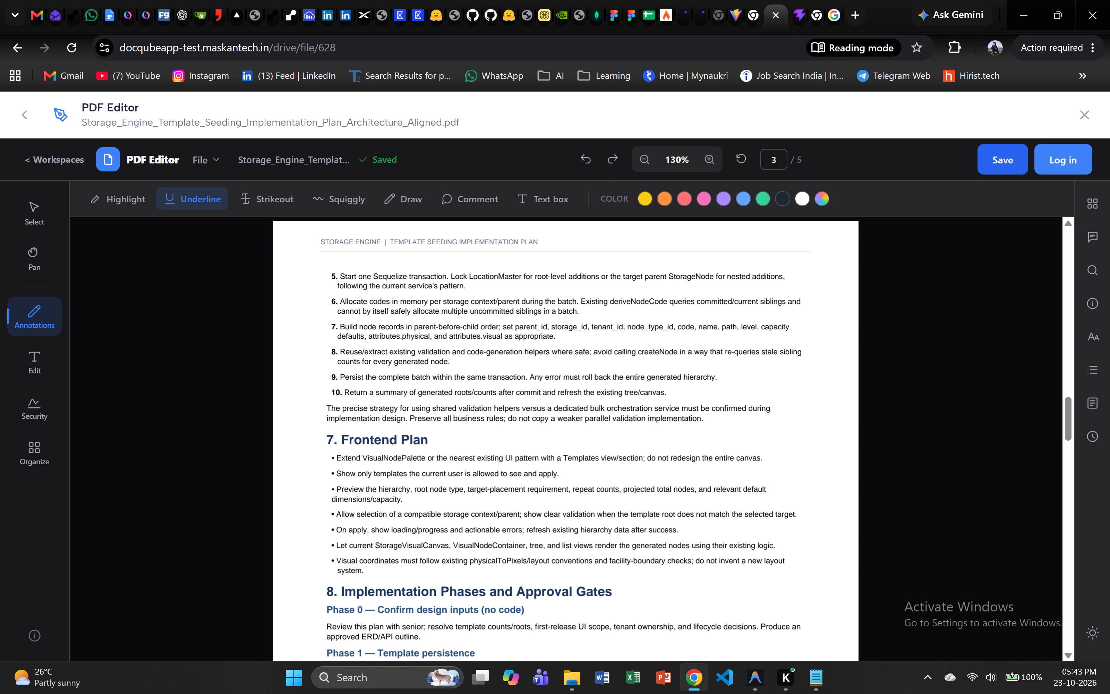
left_click_drag(341, 440, 415, 440)
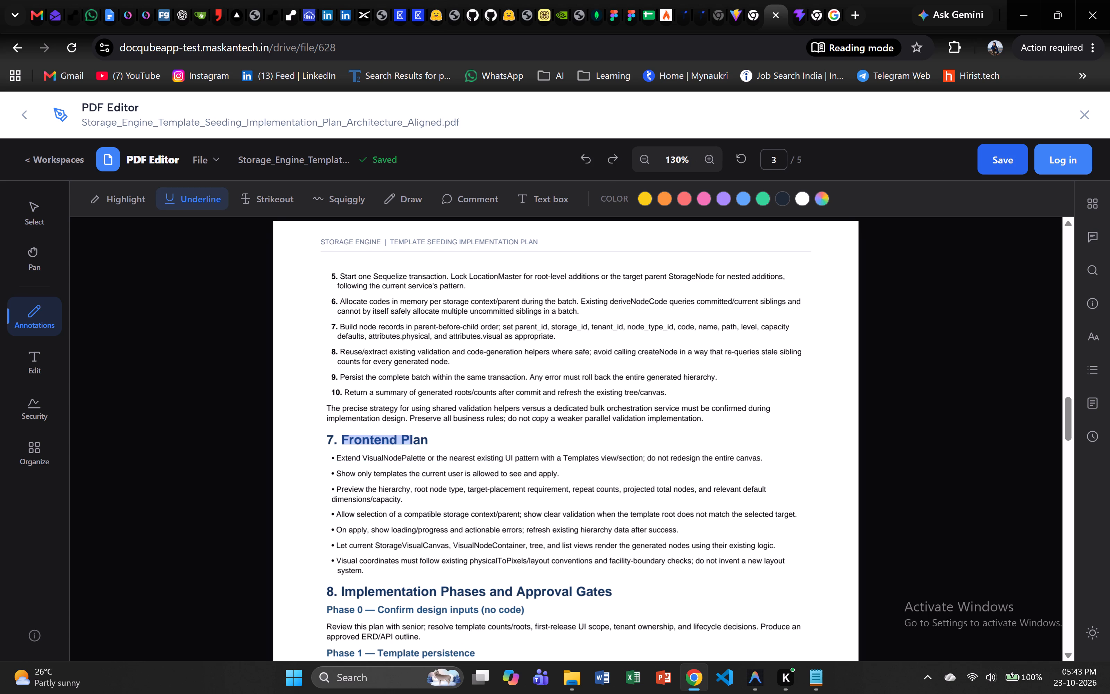
left_click_drag(415, 440, 429, 438)
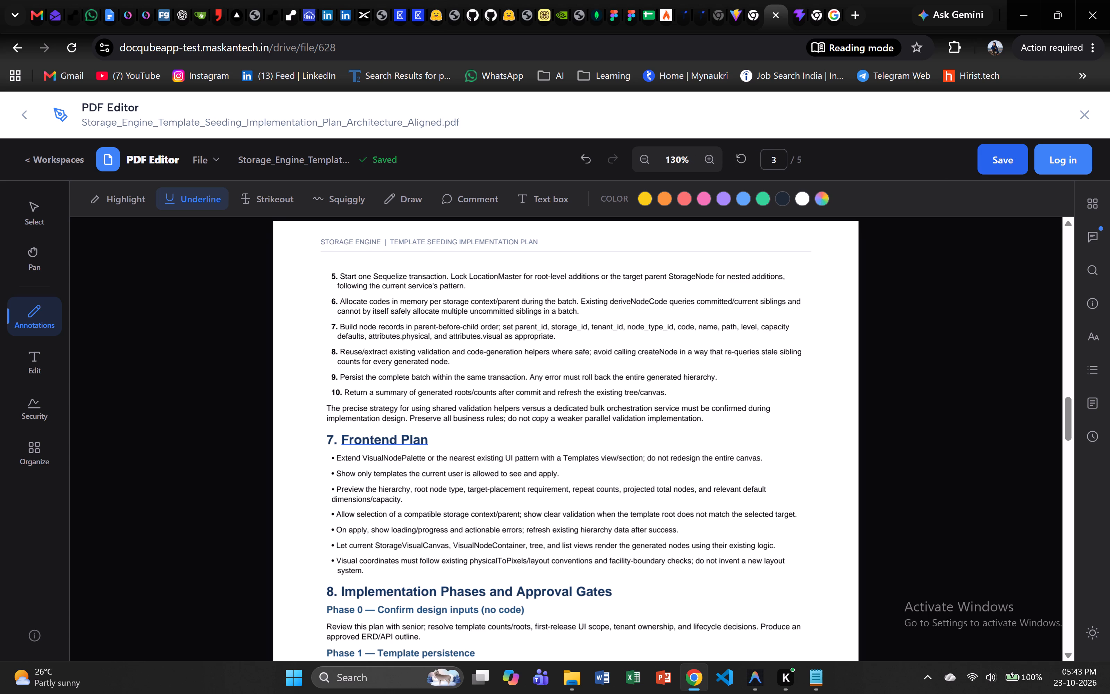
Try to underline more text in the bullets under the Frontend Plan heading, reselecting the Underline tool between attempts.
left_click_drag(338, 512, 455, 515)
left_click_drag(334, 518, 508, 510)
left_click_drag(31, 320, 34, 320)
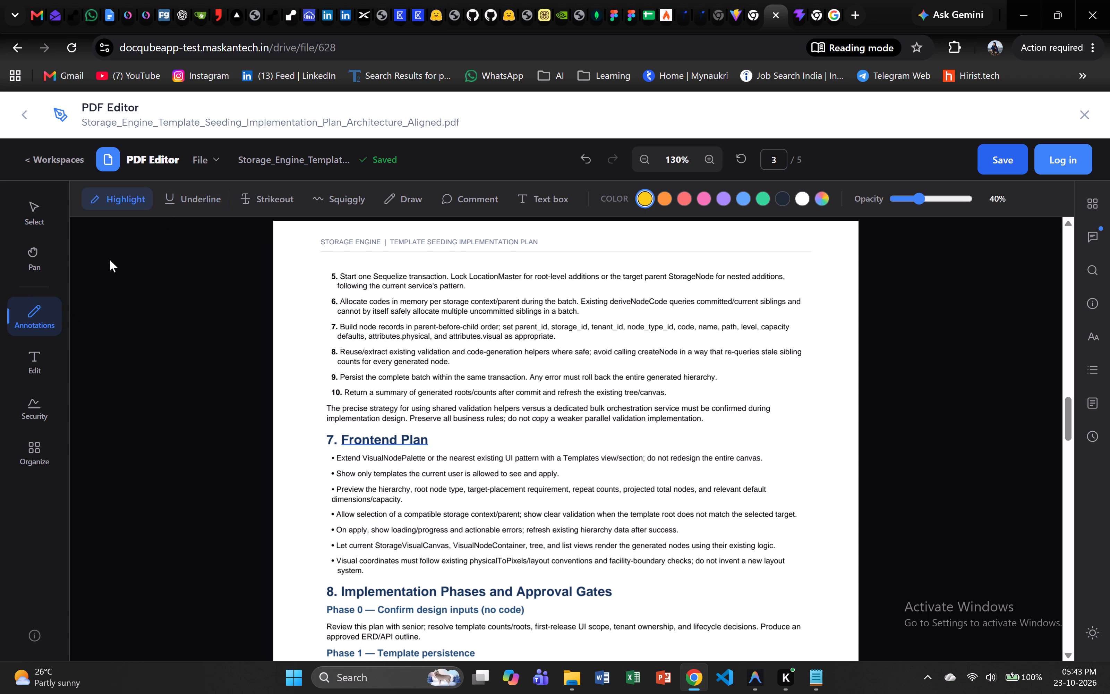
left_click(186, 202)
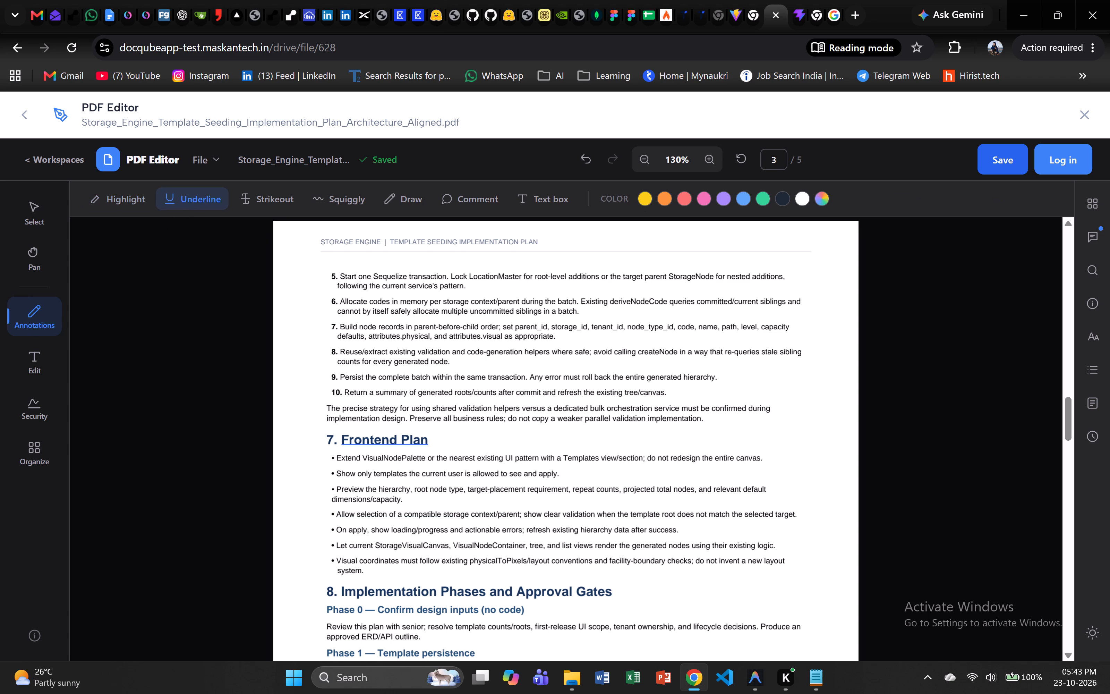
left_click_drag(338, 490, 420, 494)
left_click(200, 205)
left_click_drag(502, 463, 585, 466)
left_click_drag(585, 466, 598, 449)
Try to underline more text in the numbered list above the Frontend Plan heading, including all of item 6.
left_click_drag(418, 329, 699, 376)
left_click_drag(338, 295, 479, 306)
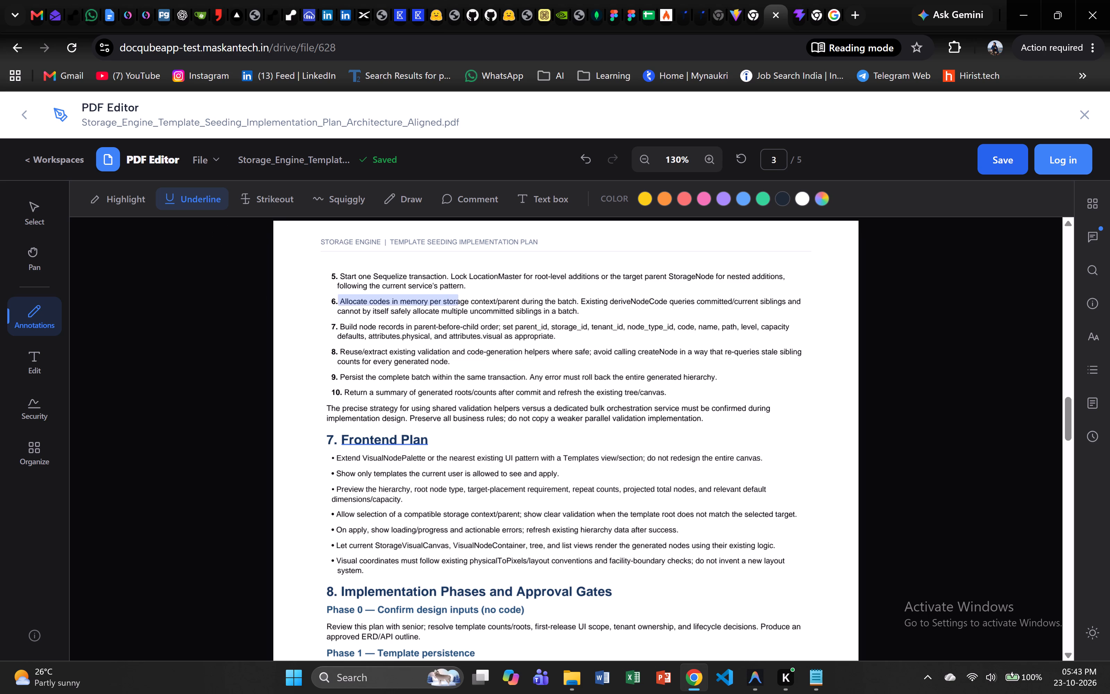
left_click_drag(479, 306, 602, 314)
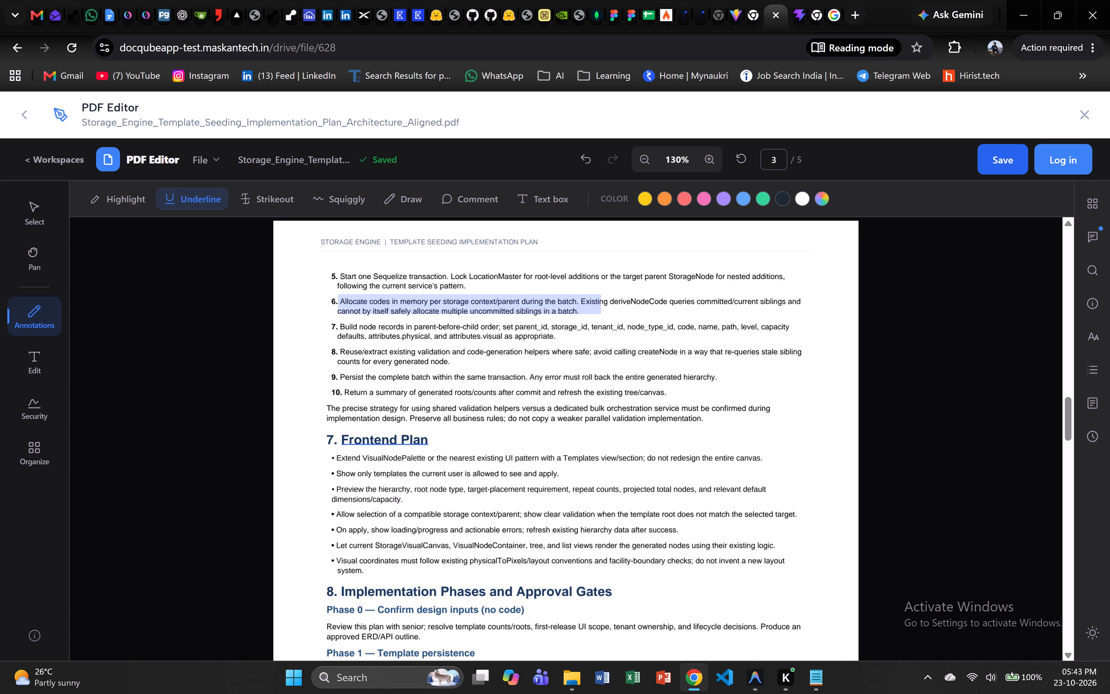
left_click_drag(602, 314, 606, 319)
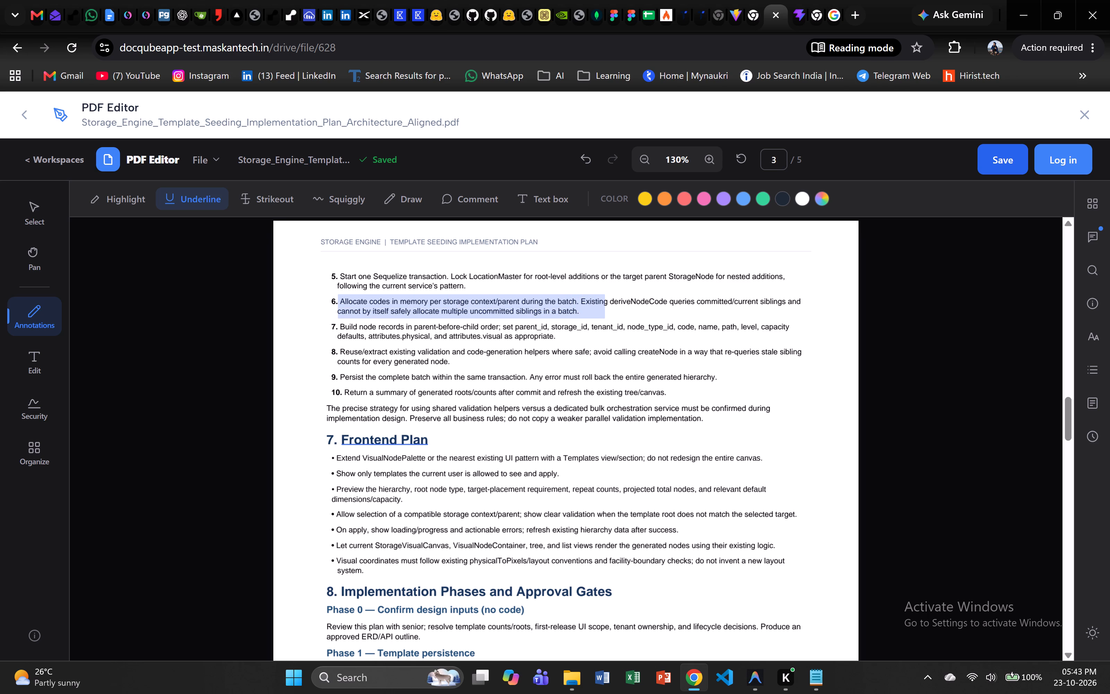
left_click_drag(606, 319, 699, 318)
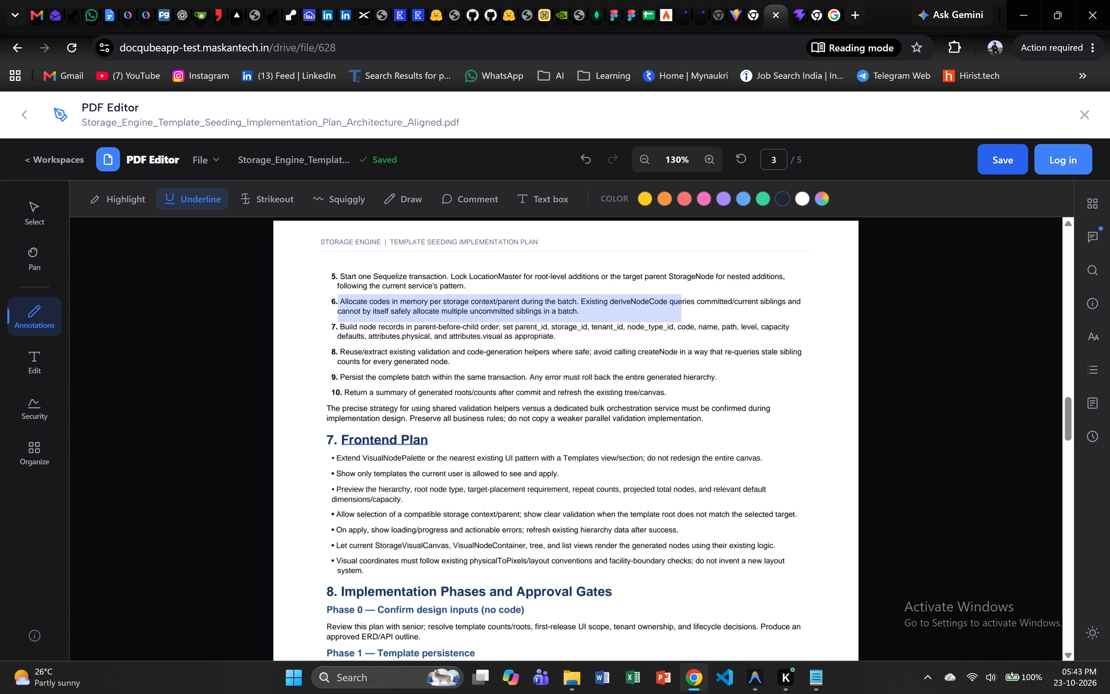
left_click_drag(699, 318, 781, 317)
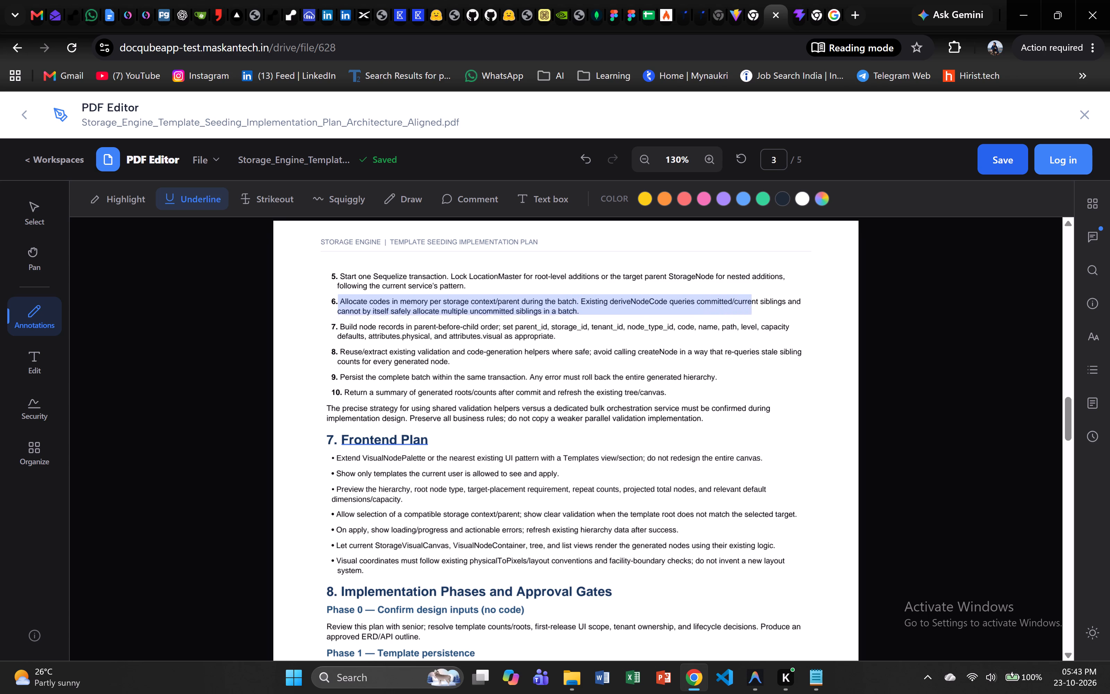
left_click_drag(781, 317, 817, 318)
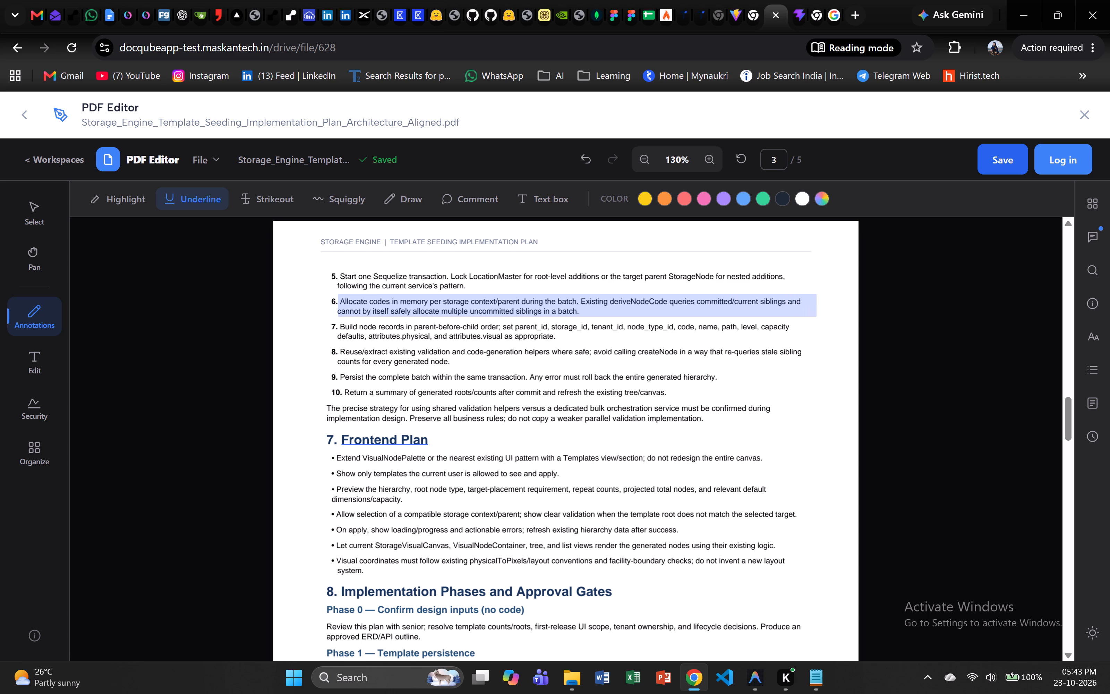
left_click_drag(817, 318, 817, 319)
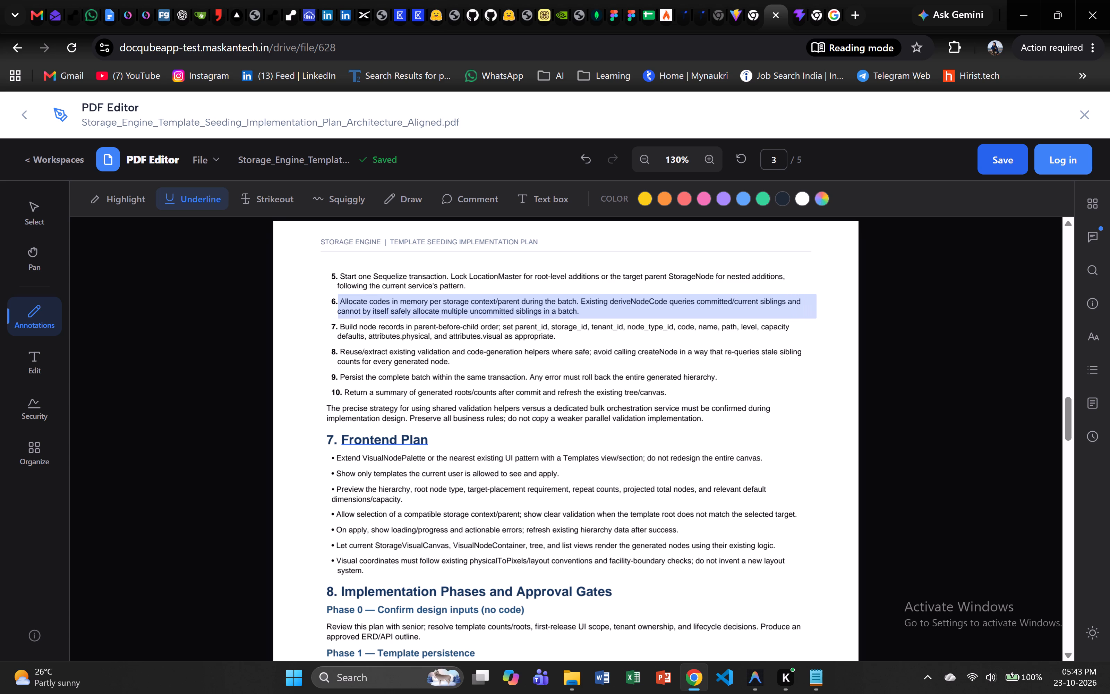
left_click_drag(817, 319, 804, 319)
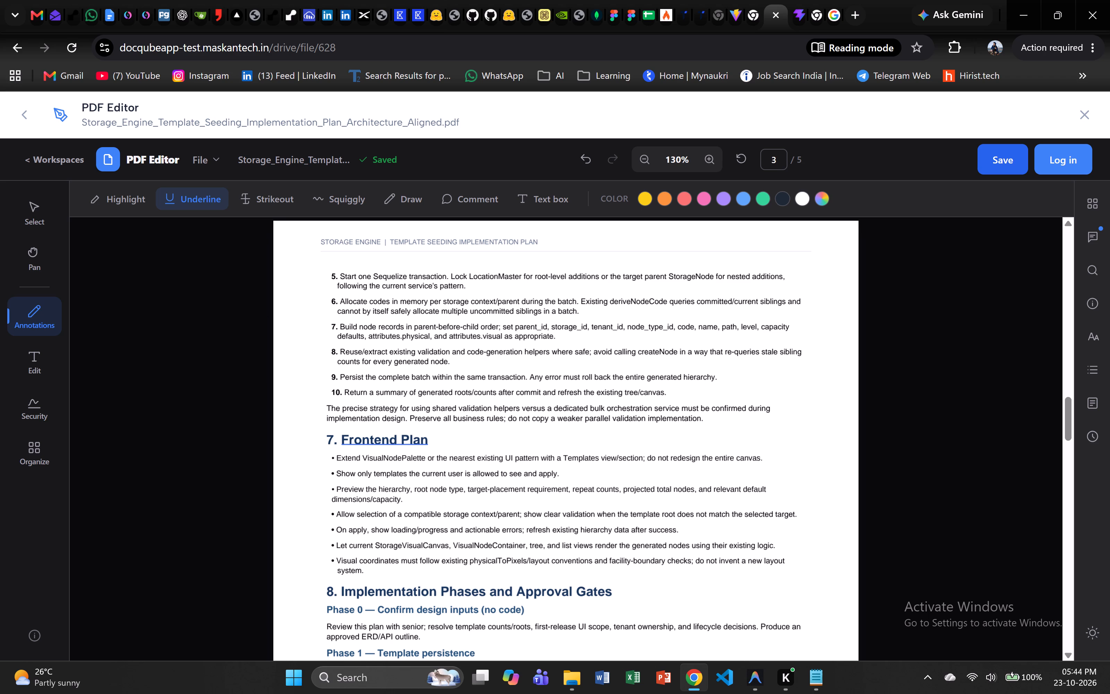
Delete the underline annotation on "Frontend Plan" in the section 7 heading.
left_click(379, 443)
left_click(529, 210)
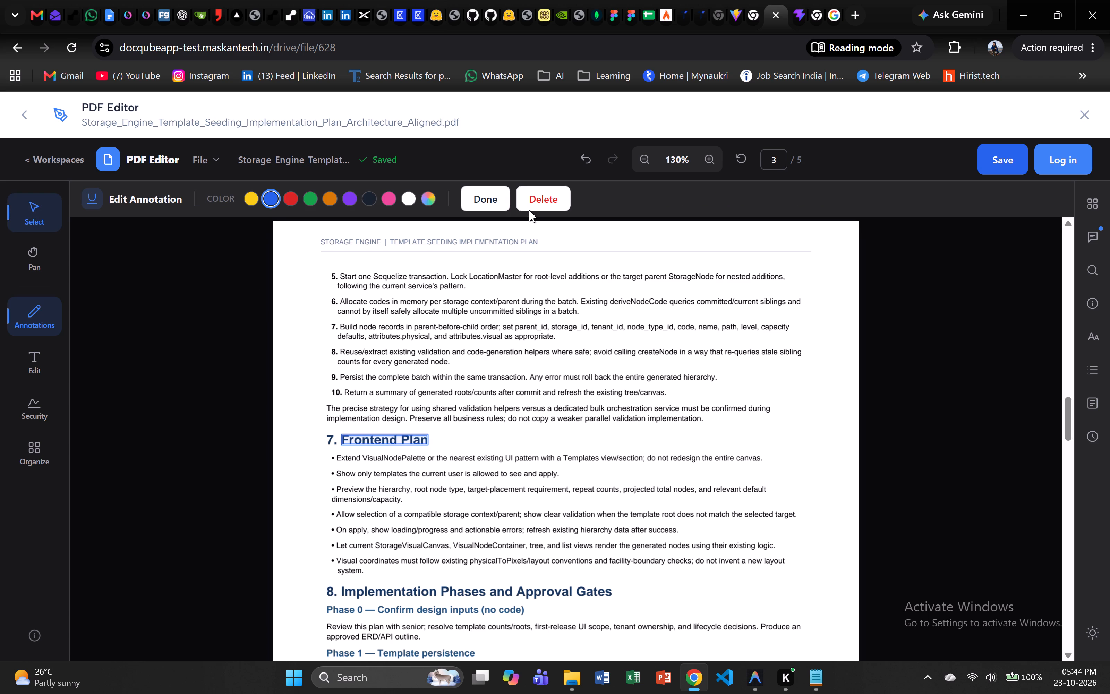
double_click(531, 207)
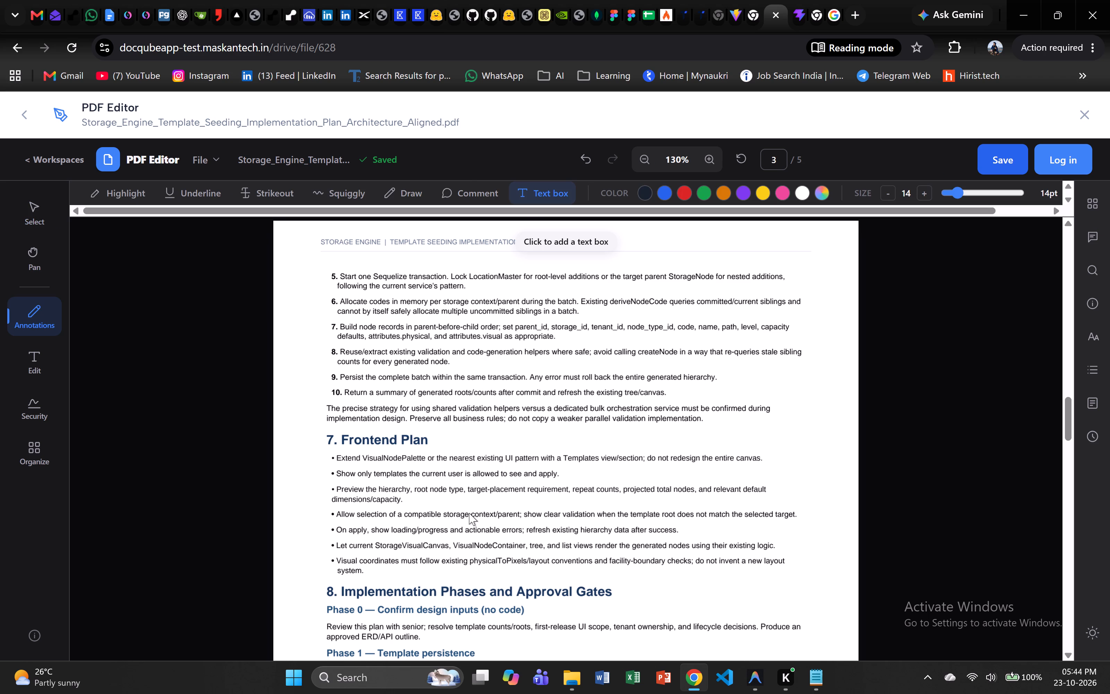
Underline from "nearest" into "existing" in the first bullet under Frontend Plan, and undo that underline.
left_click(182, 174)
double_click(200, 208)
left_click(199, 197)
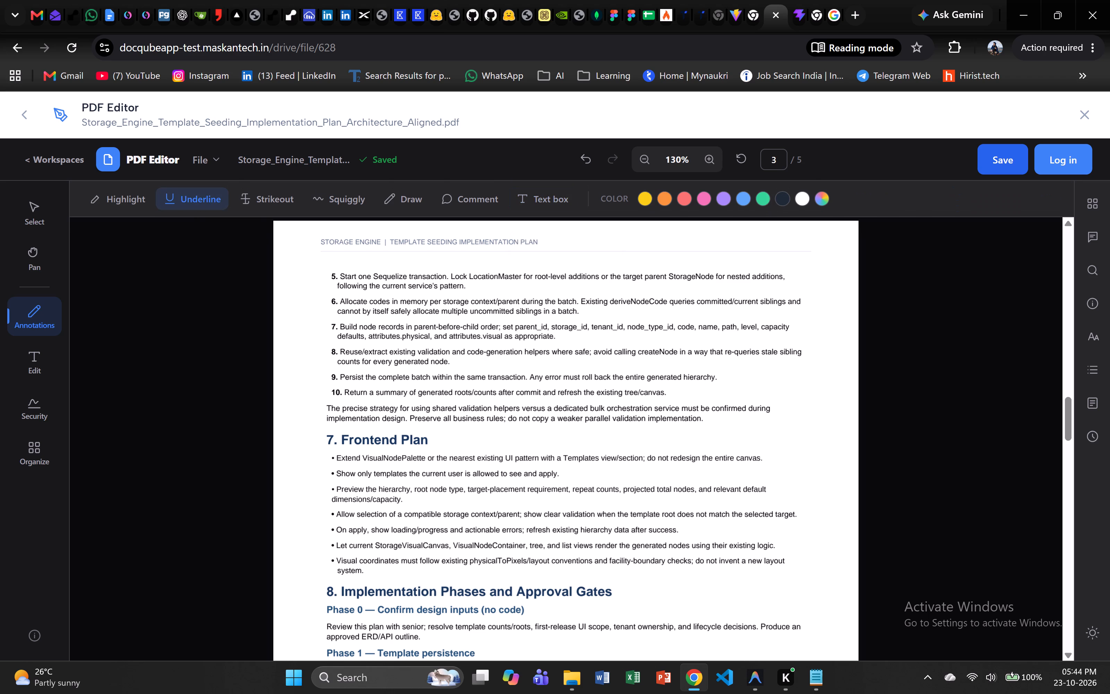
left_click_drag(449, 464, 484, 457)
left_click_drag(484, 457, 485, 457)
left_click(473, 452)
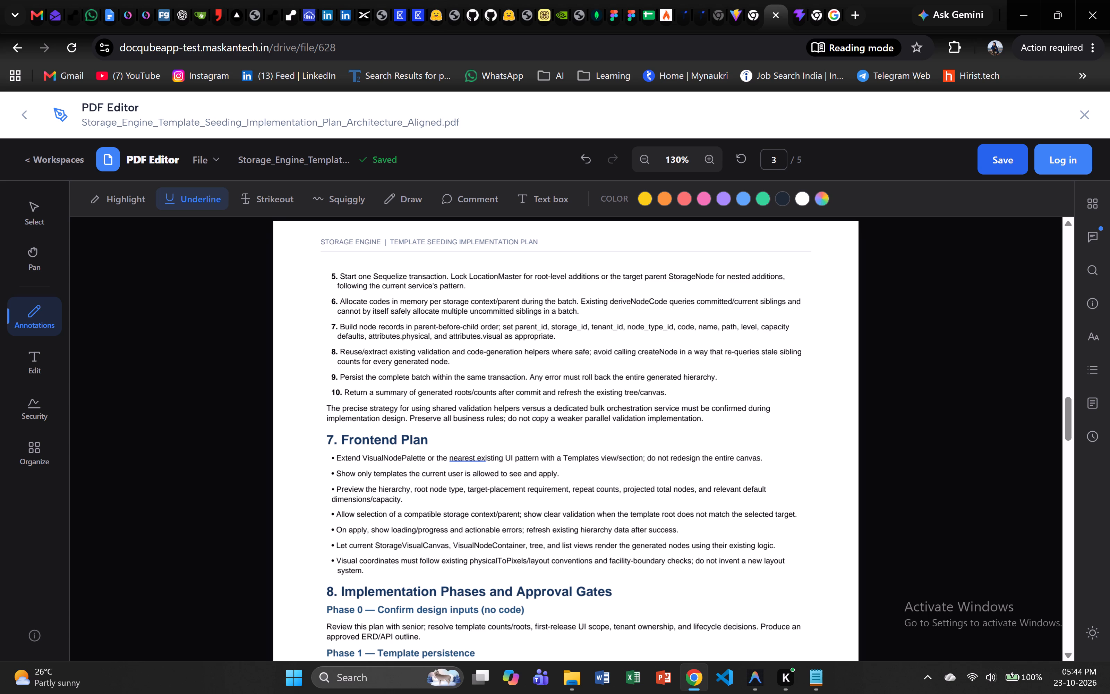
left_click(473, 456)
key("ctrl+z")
Switch to Notepad and complete the empty bullet with "Same thing with respect to Underline.".
left_click(807, 682)
right_click(807, 682)
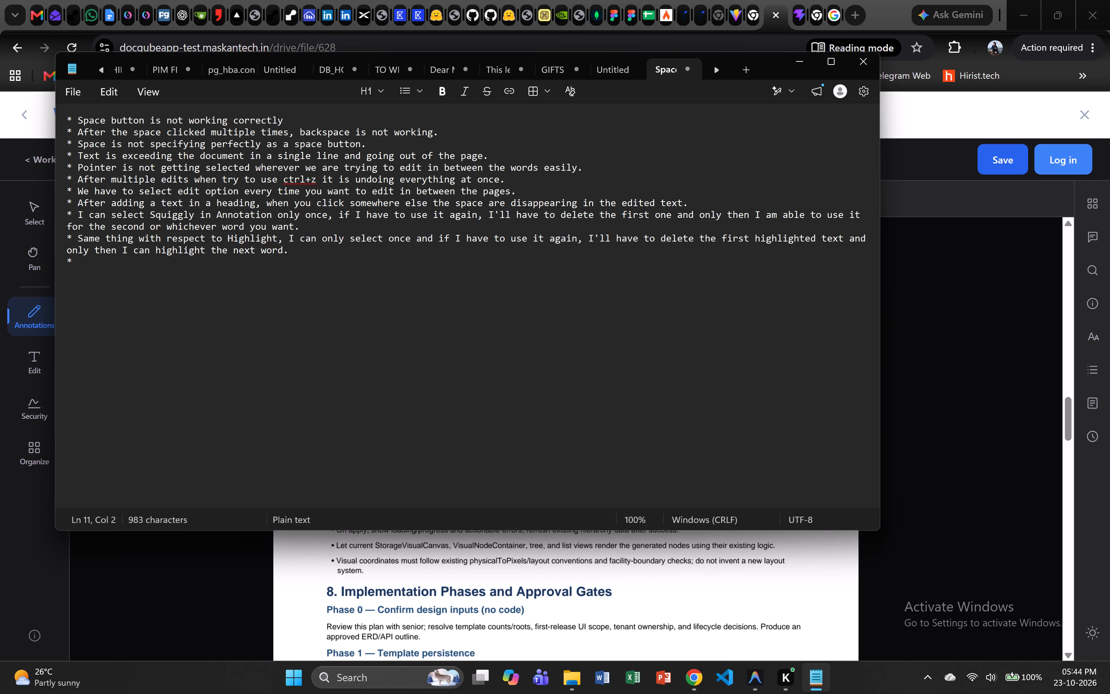
key("space")
type("Same thing wi")
type("th re")
type("spect to")
key("space")
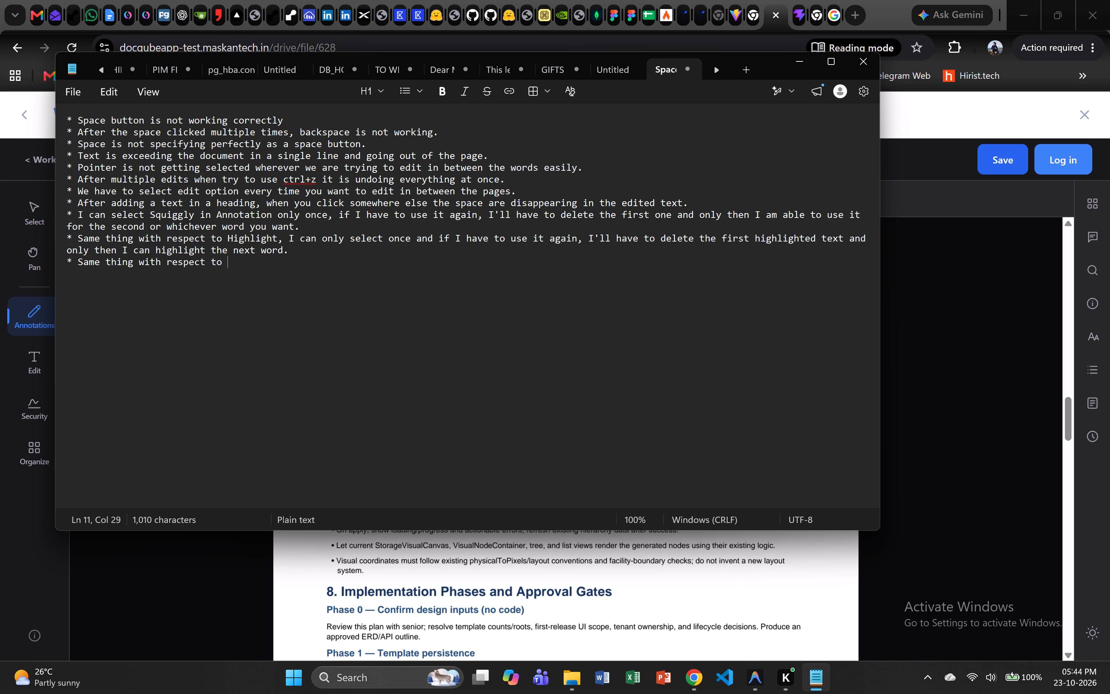
type("Underline")
key("period")
Start a new empty asterisk bullet in the bug list and return to the PDF editor.
key("shift+Return")
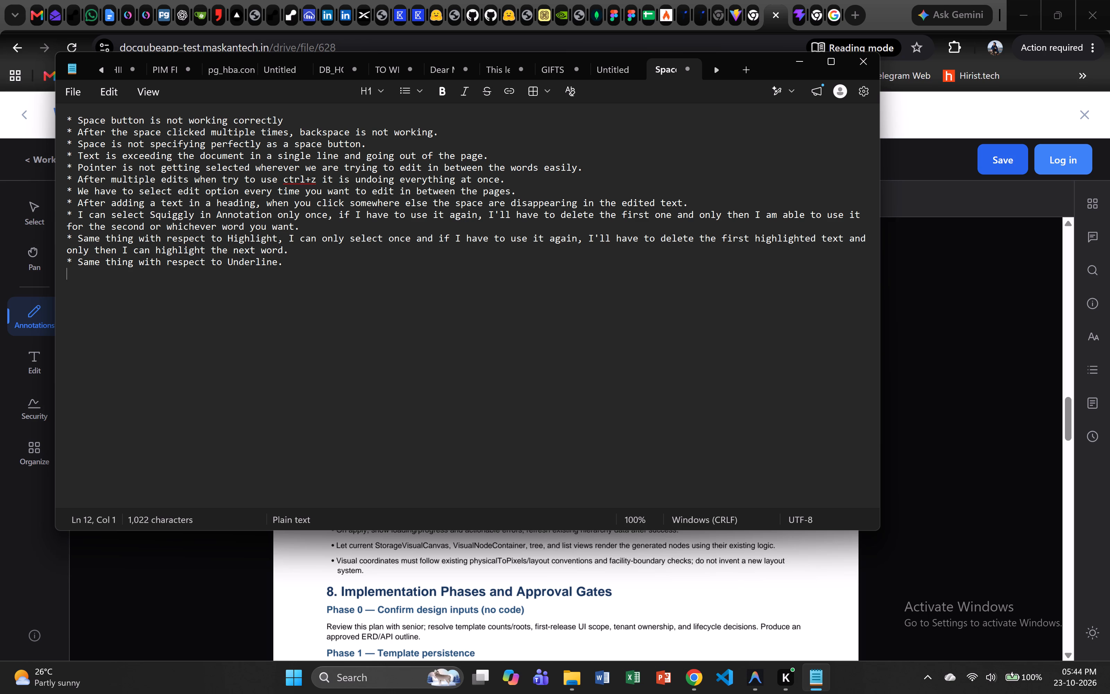
type("* s")
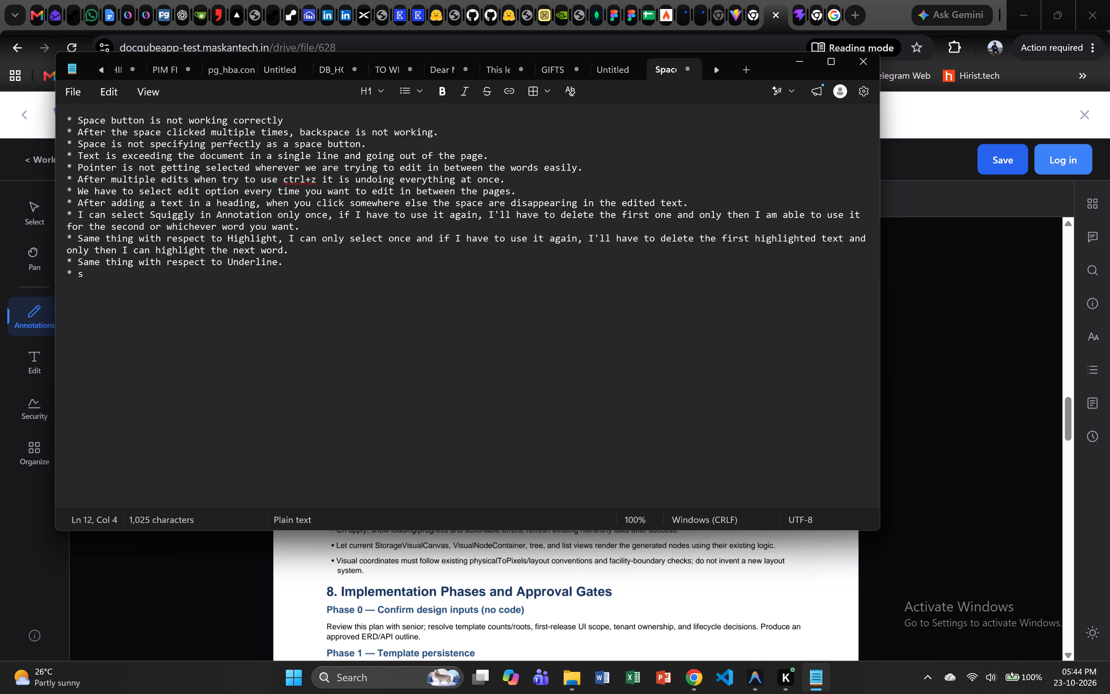
key("BackSpace")
left_click(794, 61)
Strike out "Frontend Plan" in the section 7 heading with the Strikeout tool.
left_click(261, 198)
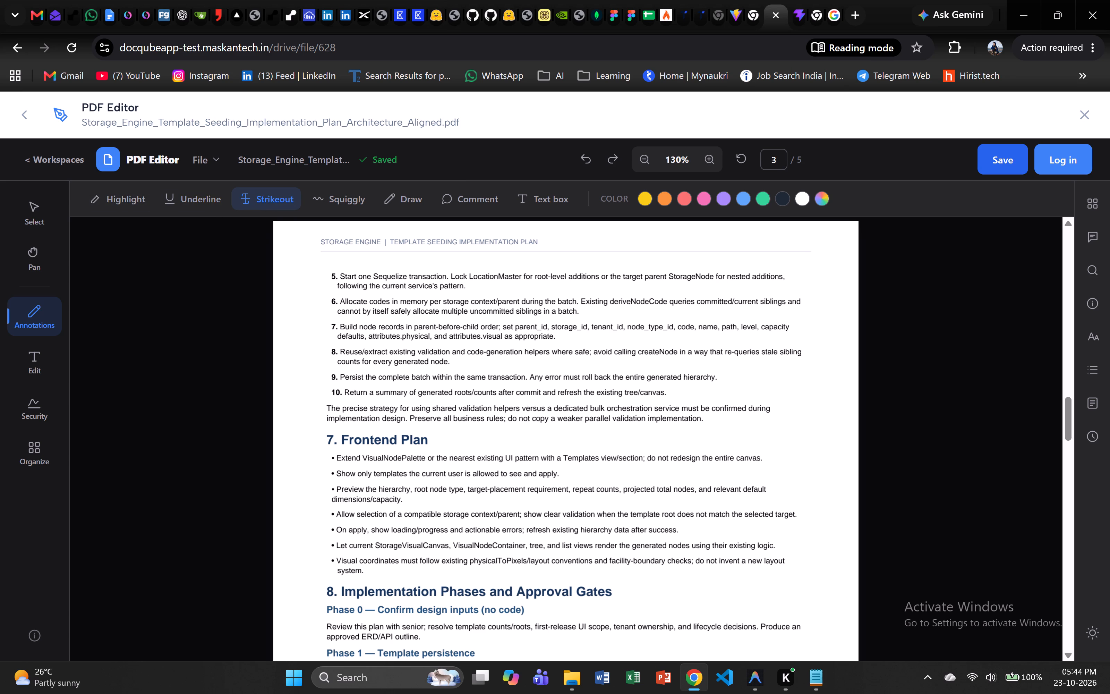
left_click_drag(343, 440, 490, 440)
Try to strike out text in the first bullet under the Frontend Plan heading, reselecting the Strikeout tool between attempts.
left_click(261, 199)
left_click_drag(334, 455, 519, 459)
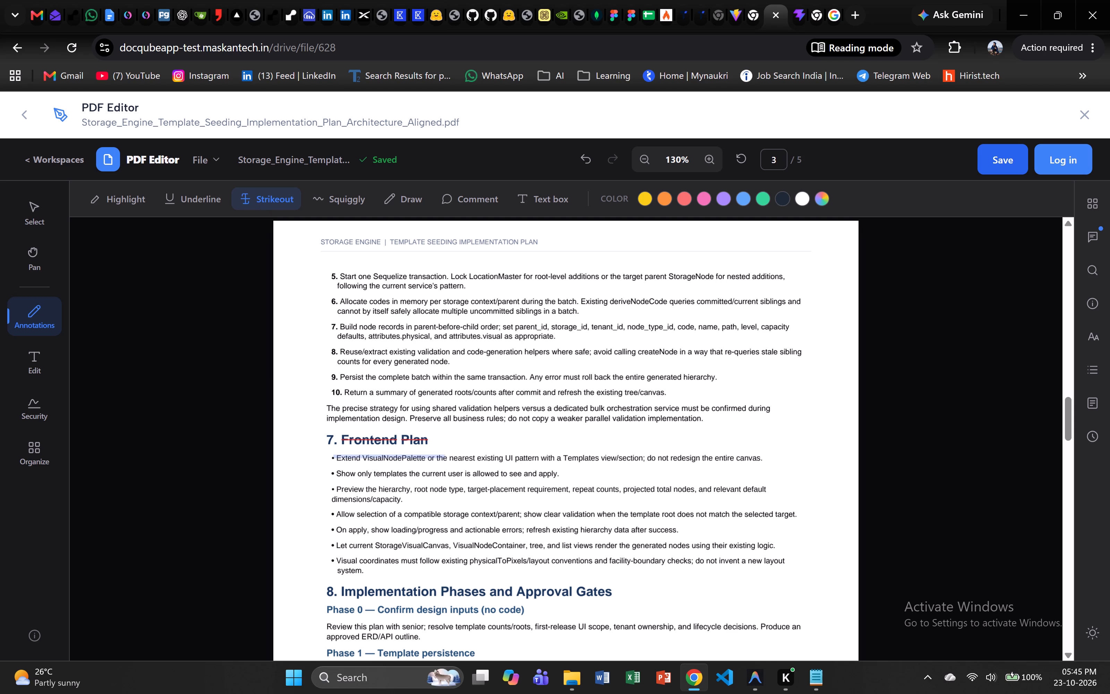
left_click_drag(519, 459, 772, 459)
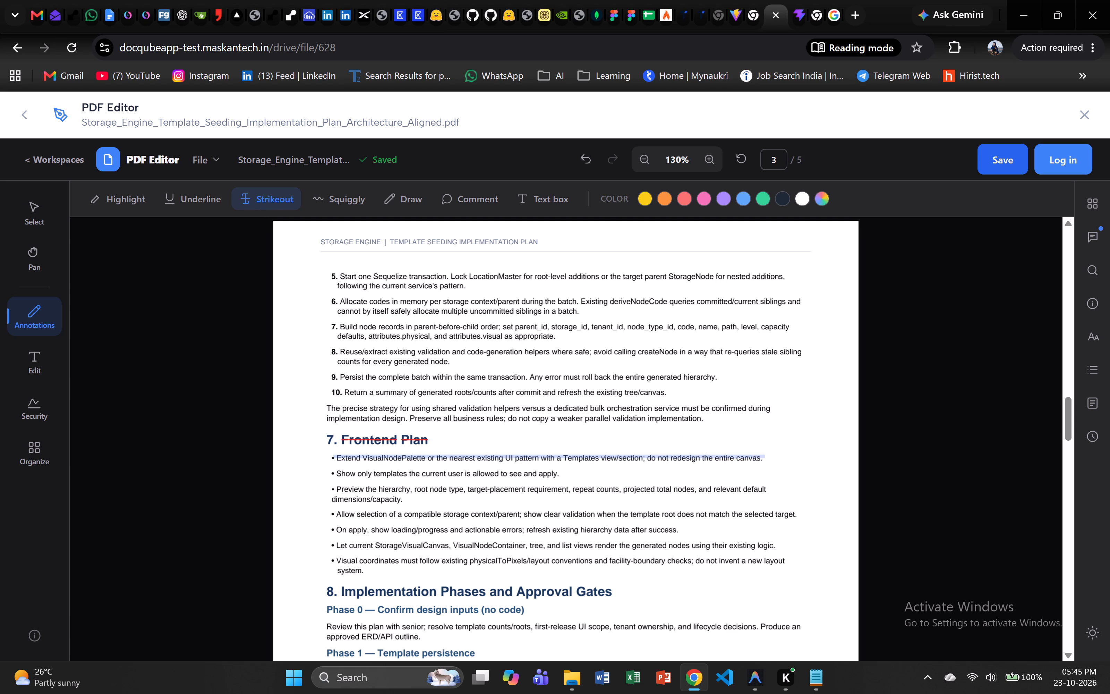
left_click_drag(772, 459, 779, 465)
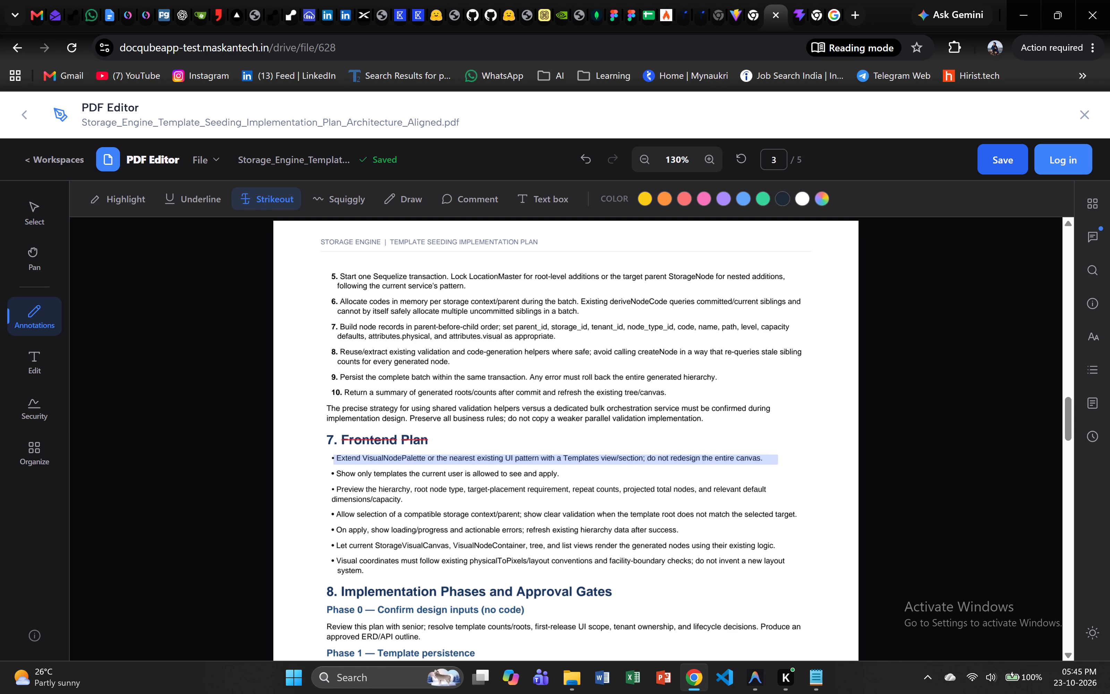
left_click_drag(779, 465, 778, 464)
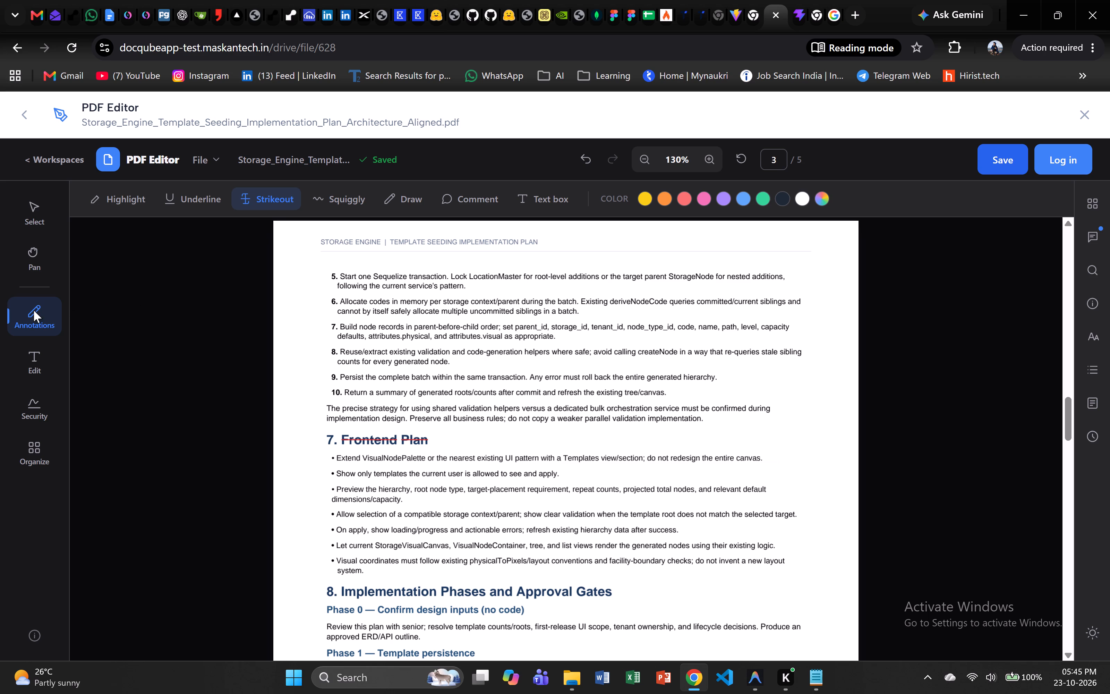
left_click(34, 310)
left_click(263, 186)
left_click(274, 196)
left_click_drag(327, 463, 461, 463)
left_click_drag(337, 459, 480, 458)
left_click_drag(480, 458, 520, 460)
Delete the strikeout annotation on "Frontend Plan" in the section 7 heading.
left_click(396, 442)
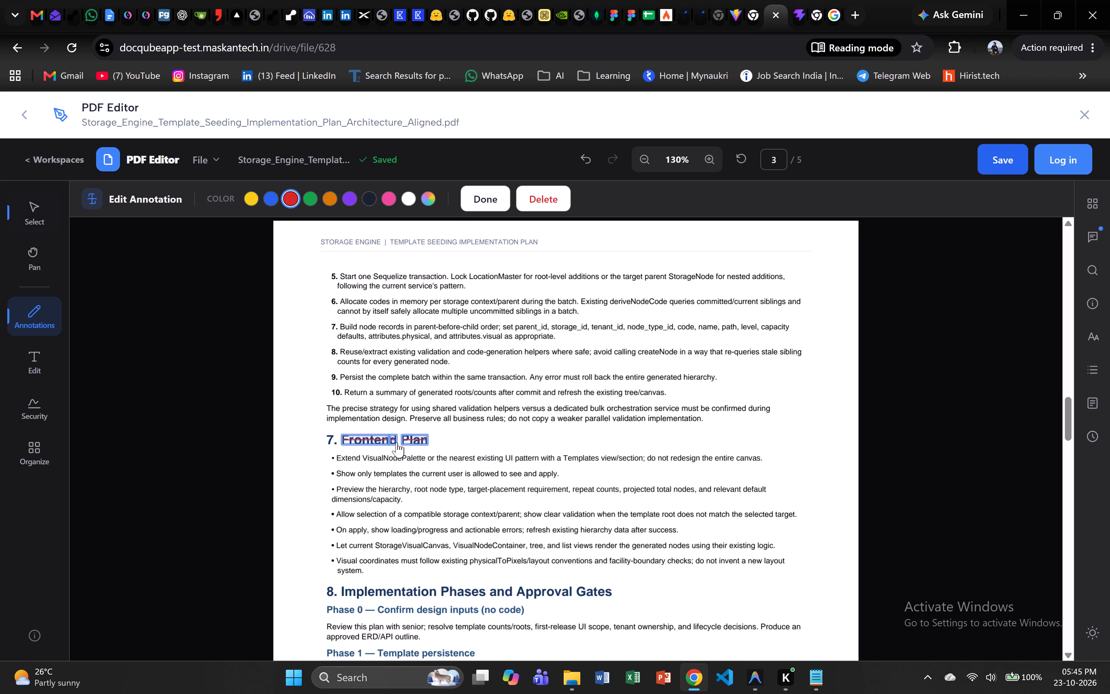
left_click(530, 206)
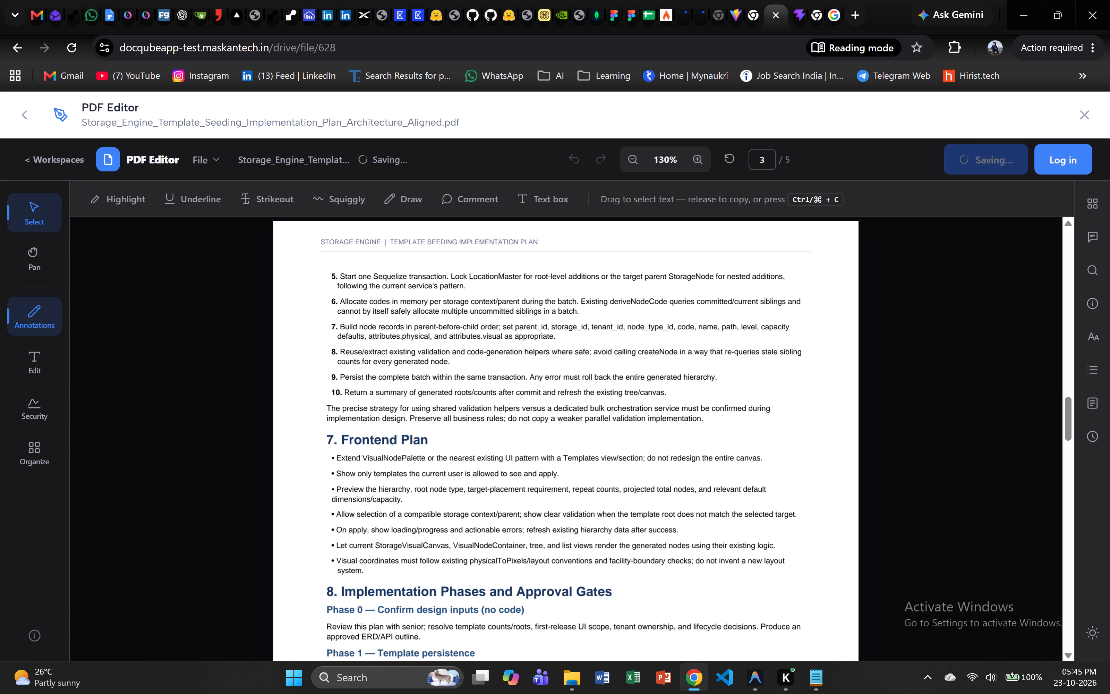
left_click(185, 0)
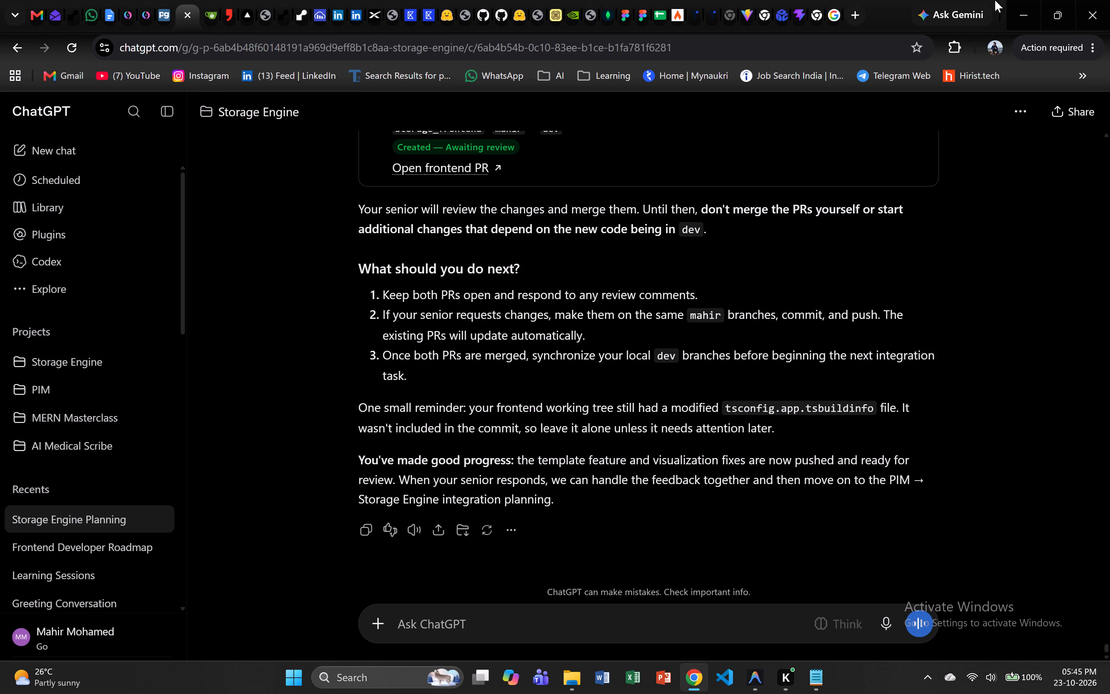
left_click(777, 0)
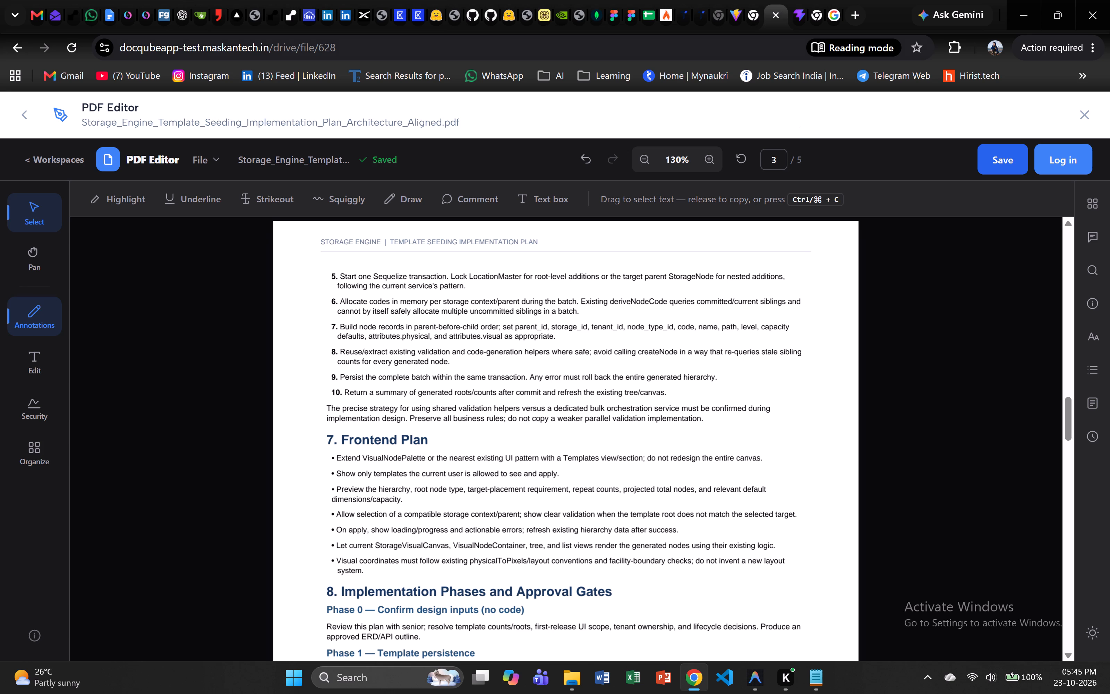
Switch to Notepad, complete the empty bullet with "Same thing with respect to Strike out." and start a new line.
left_click(810, 682)
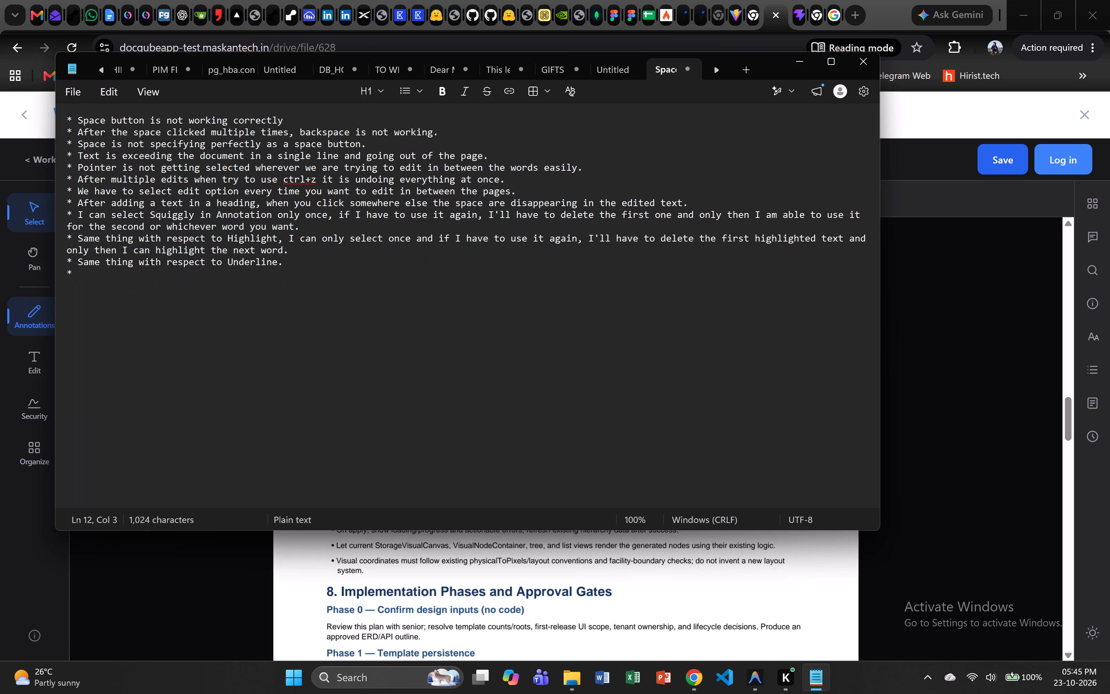
type("Same thing")
key("space")
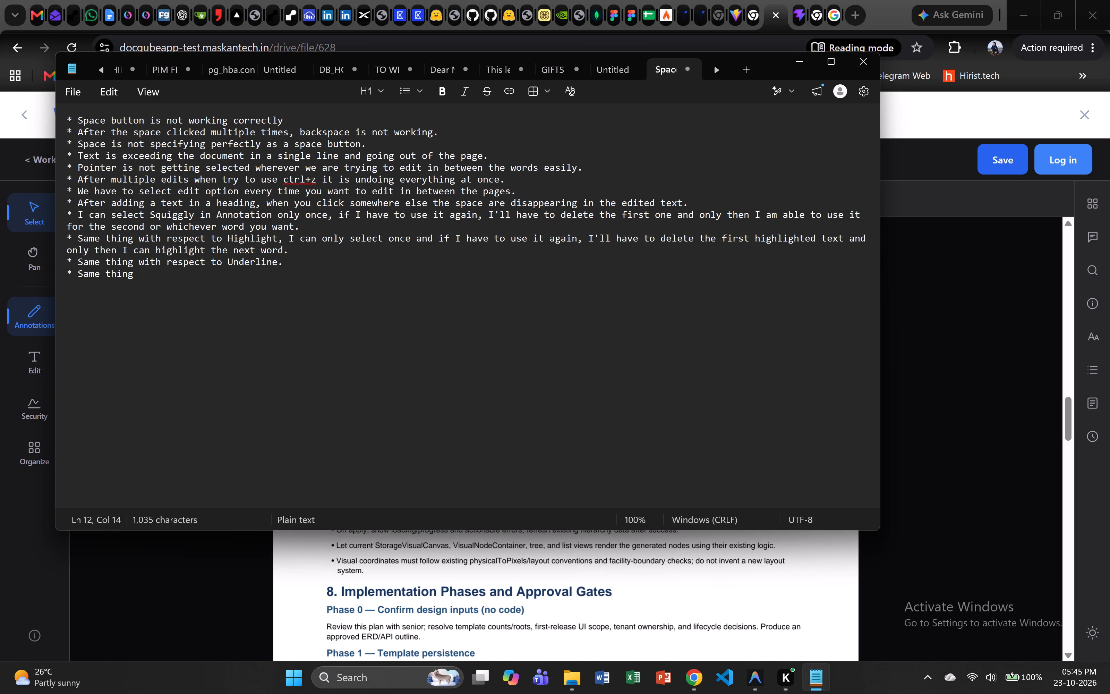
type("with respect to")
key("space")
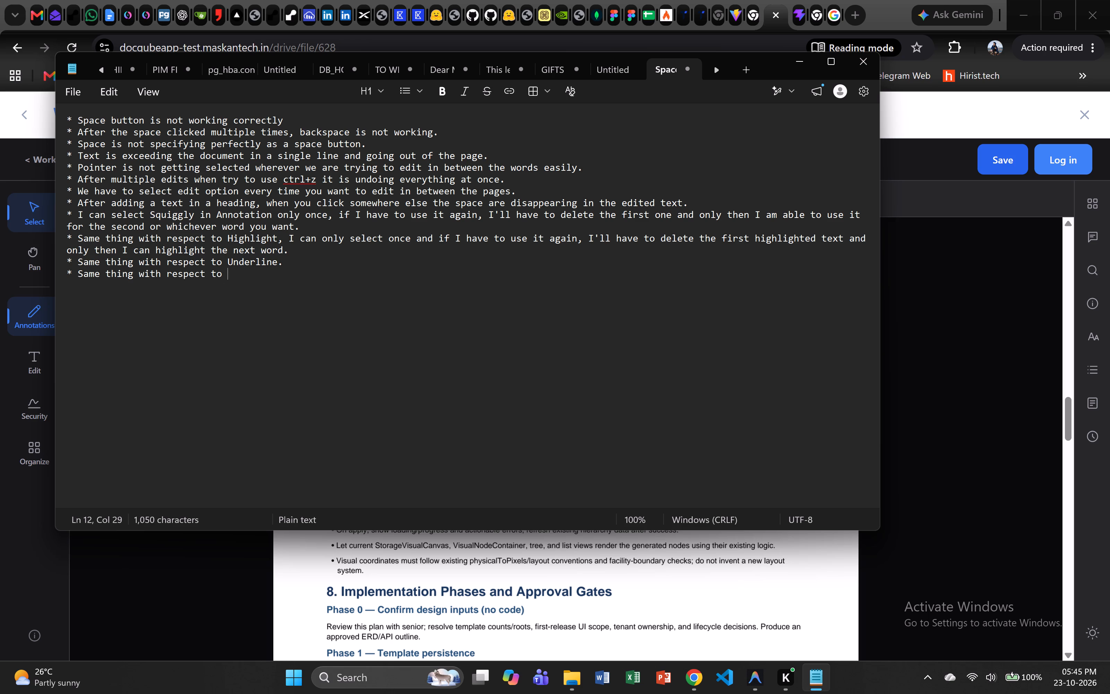
type("Strikeout")
key("Left")
key("Left")
key("Left")
key("Left")
key("Right")
key("space")
key("Right")
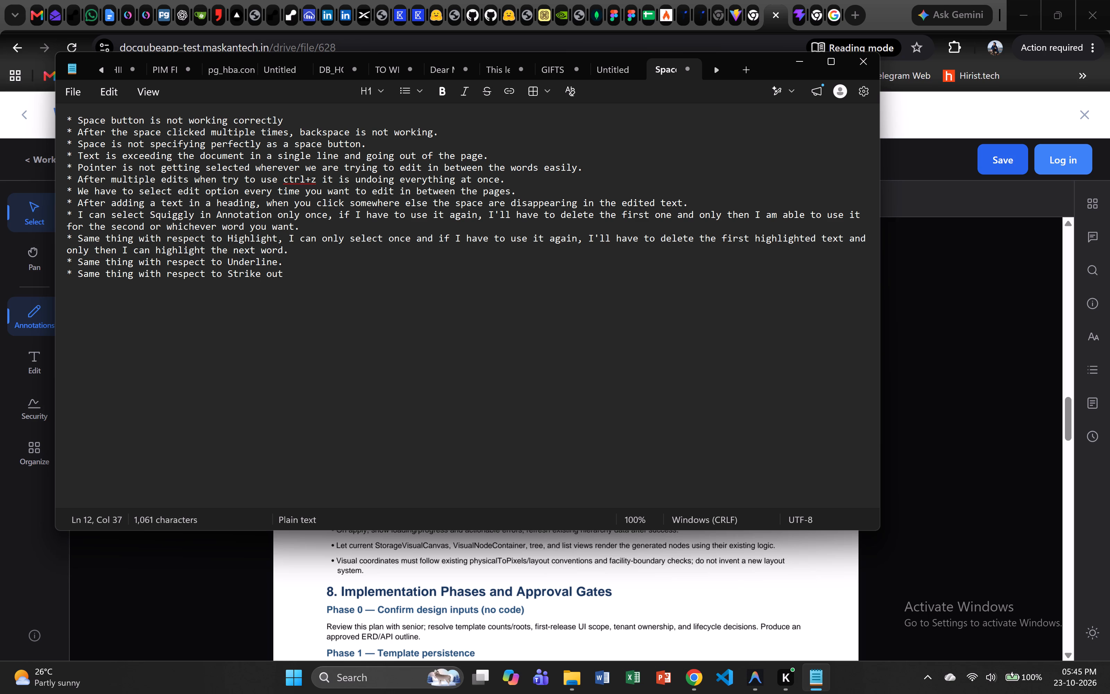
key("Right")
key("Right")
key("period")
key("Return")
Return to the PDF editor, draw a green freehand line from item 10 into the paragraph below with the Draw tool, and undo it.
left_click(804, 59)
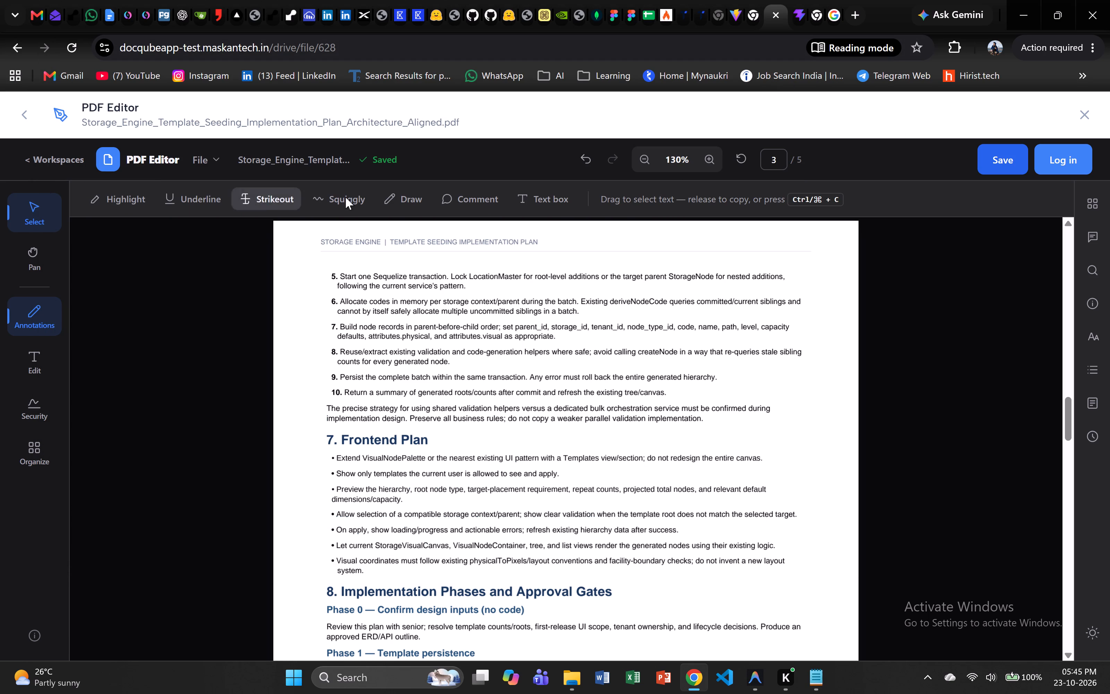
left_click(393, 202)
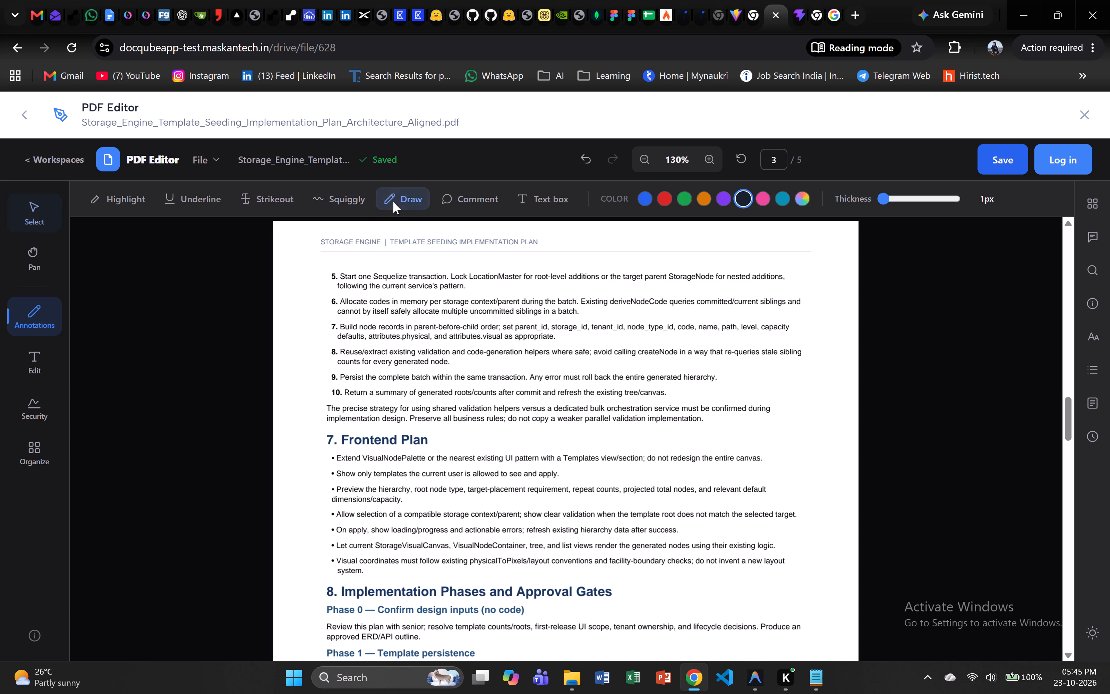
left_click(688, 200)
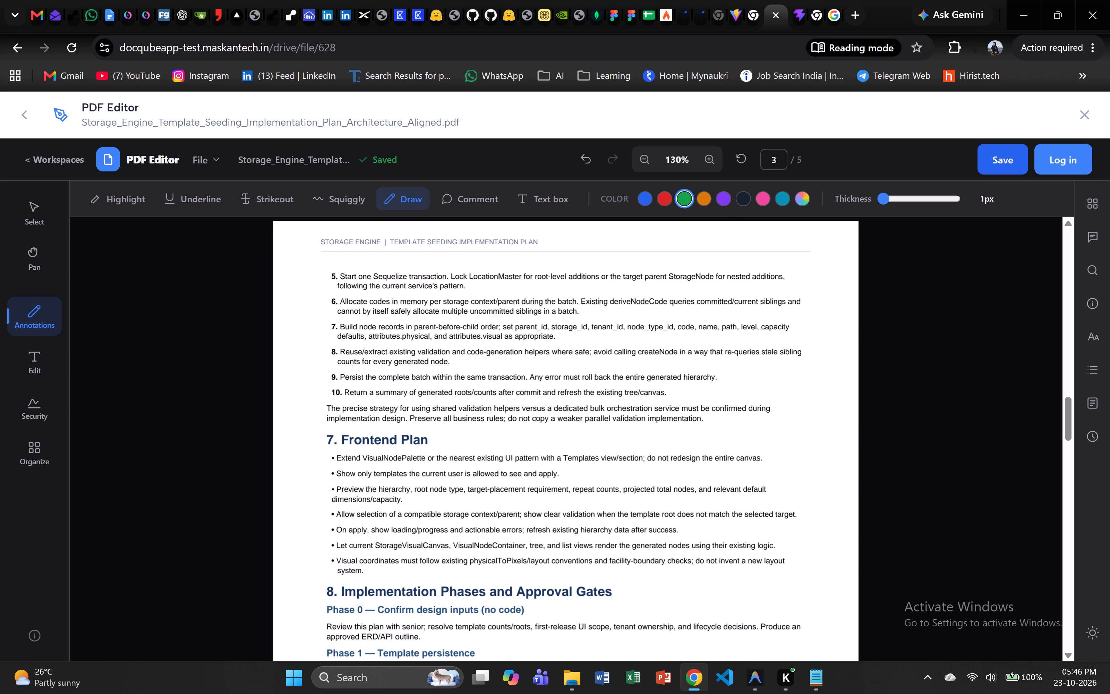
left_click_drag(337, 398, 378, 393)
left_click_drag(378, 393, 683, 411)
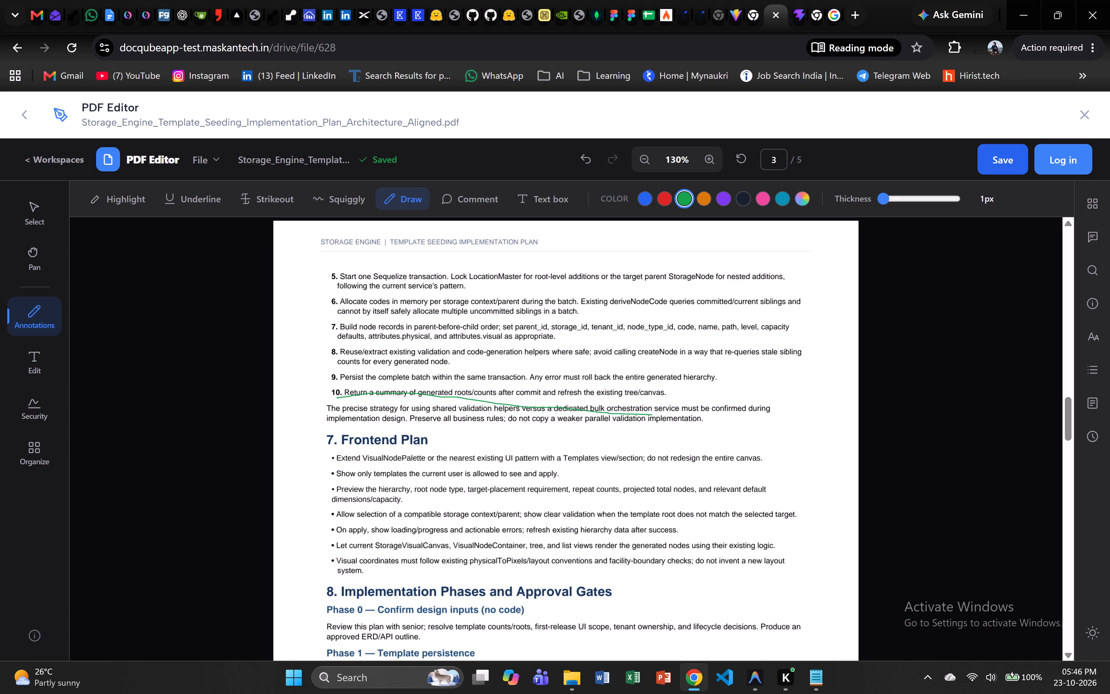
left_click_drag(683, 411, 691, 409)
key("ctrl+z")
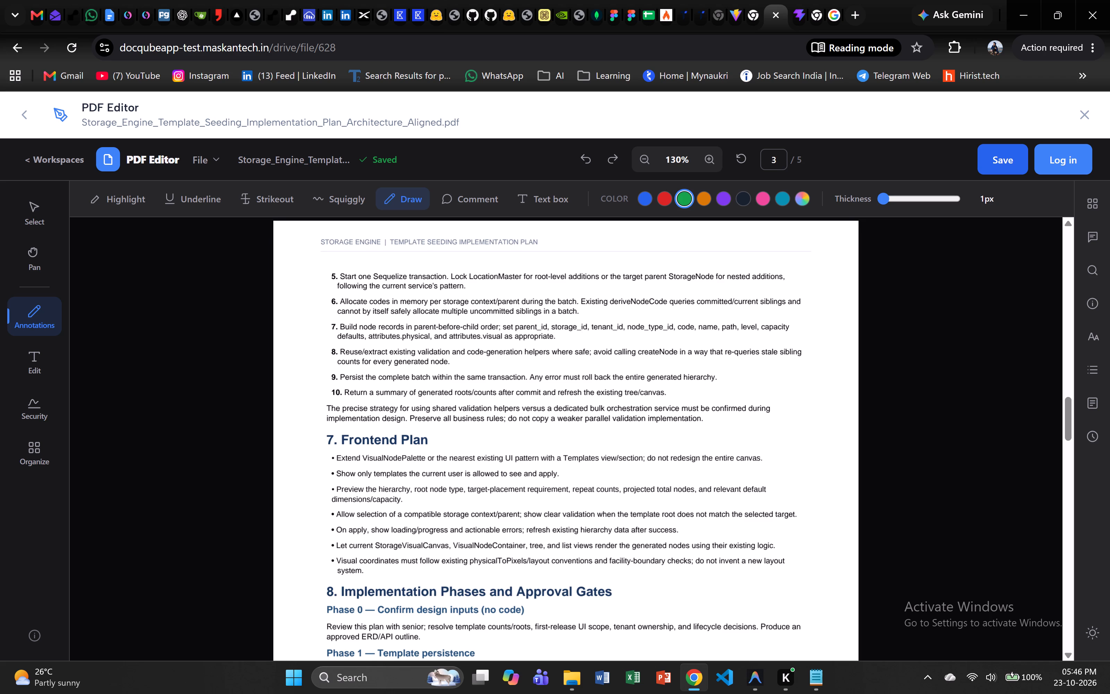
Draw a green freehand line across the "7. Frontend Plan" heading.
left_click_drag(320, 444, 455, 435)
Reselect the Draw annotation tool and set its colour to red.
left_click(39, 309)
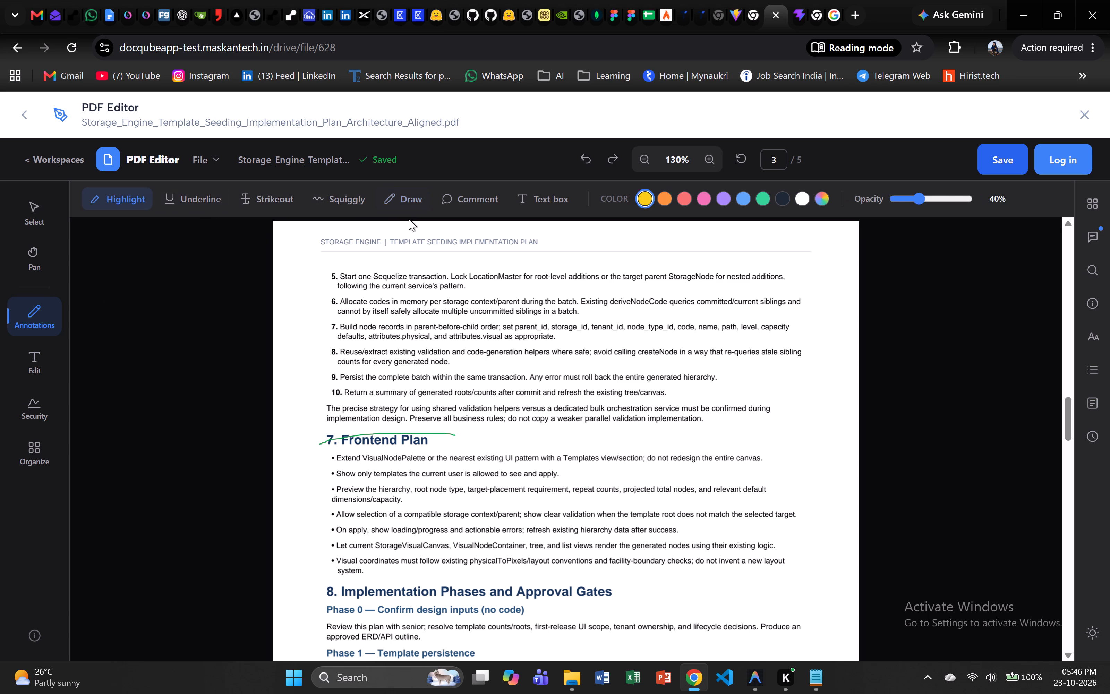
left_click(402, 204)
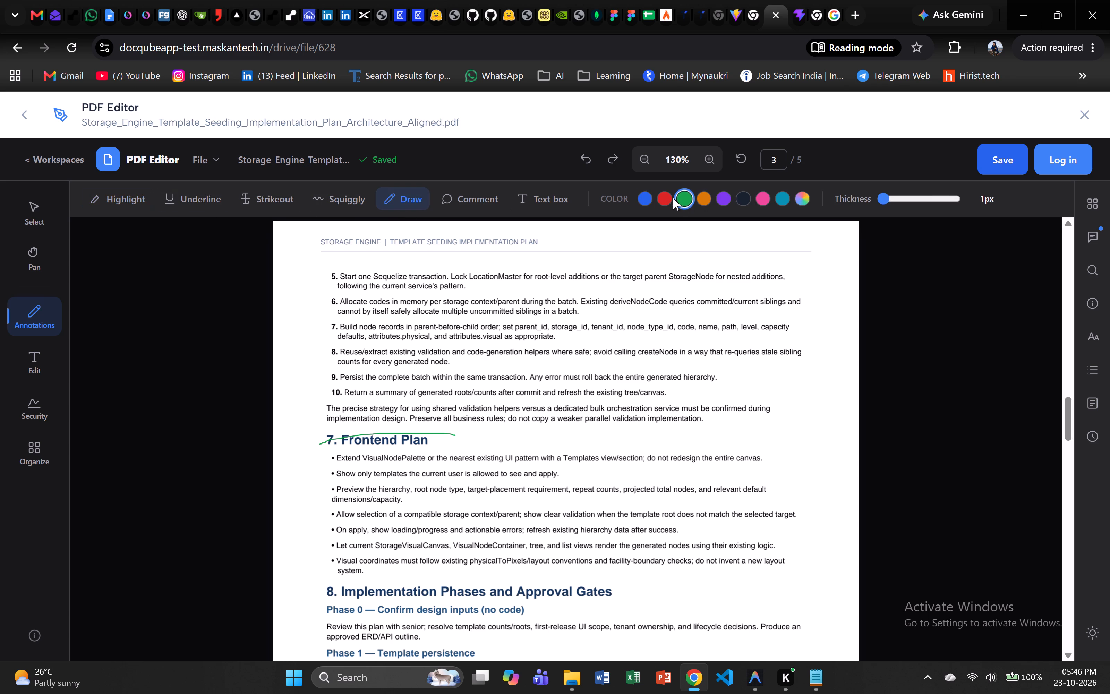
left_click(673, 198)
left_click(665, 198)
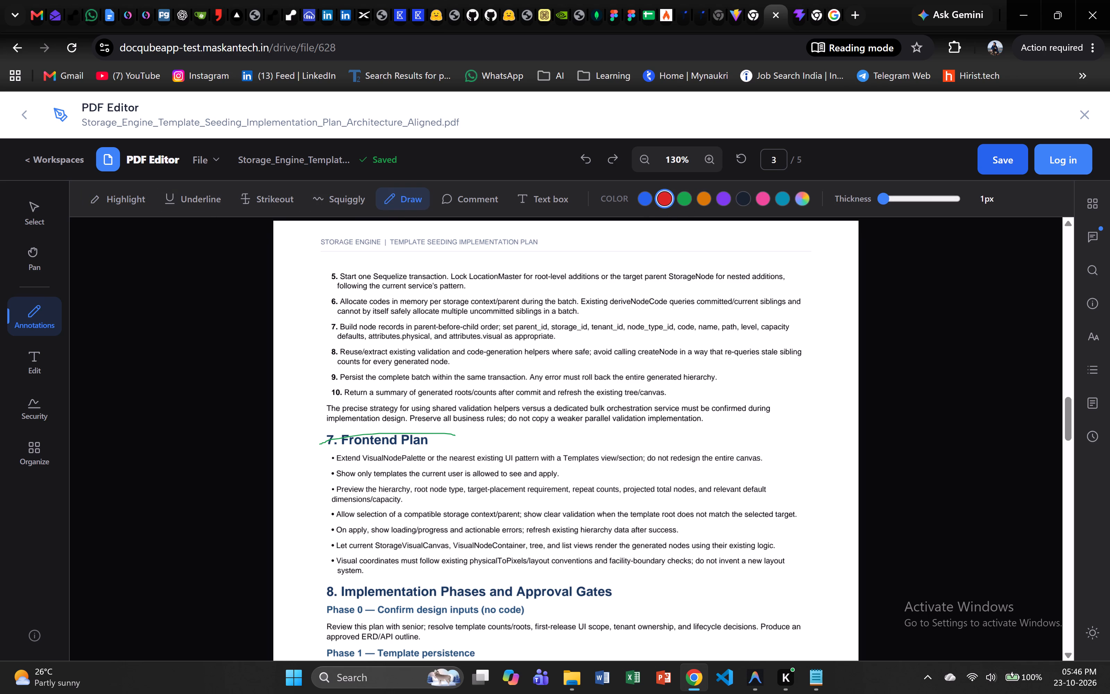
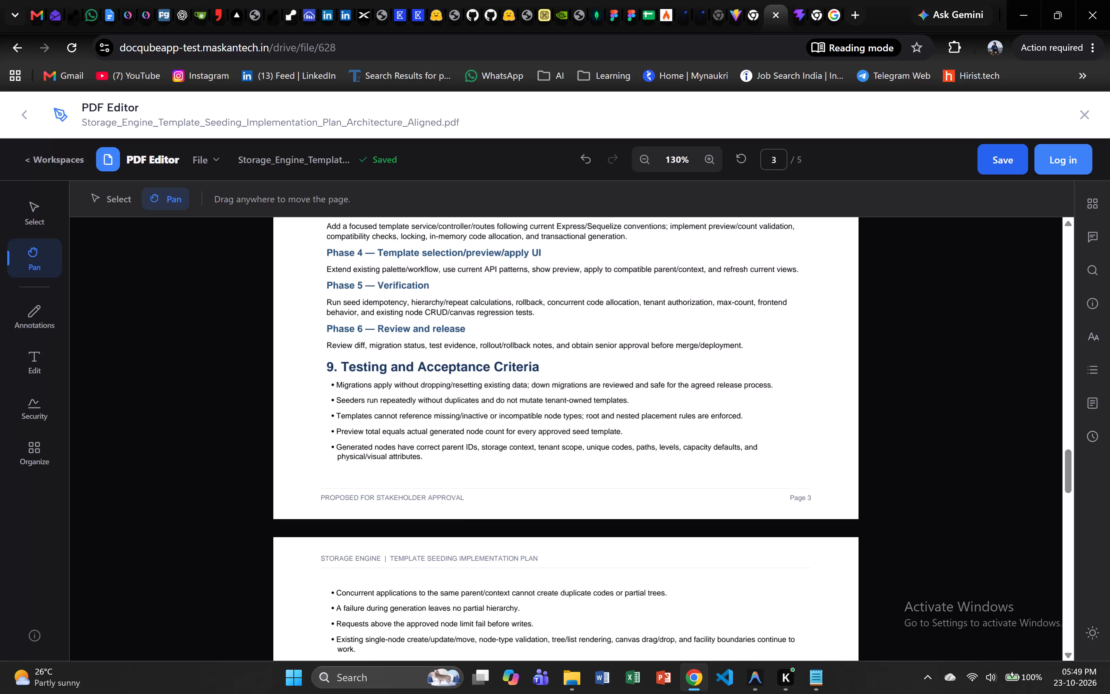
With the Select tool, select page 4 text from the "A failure during generation" bullet through the section 10 heading, and clear the selection.
scroll(743, 459, "down", 3)
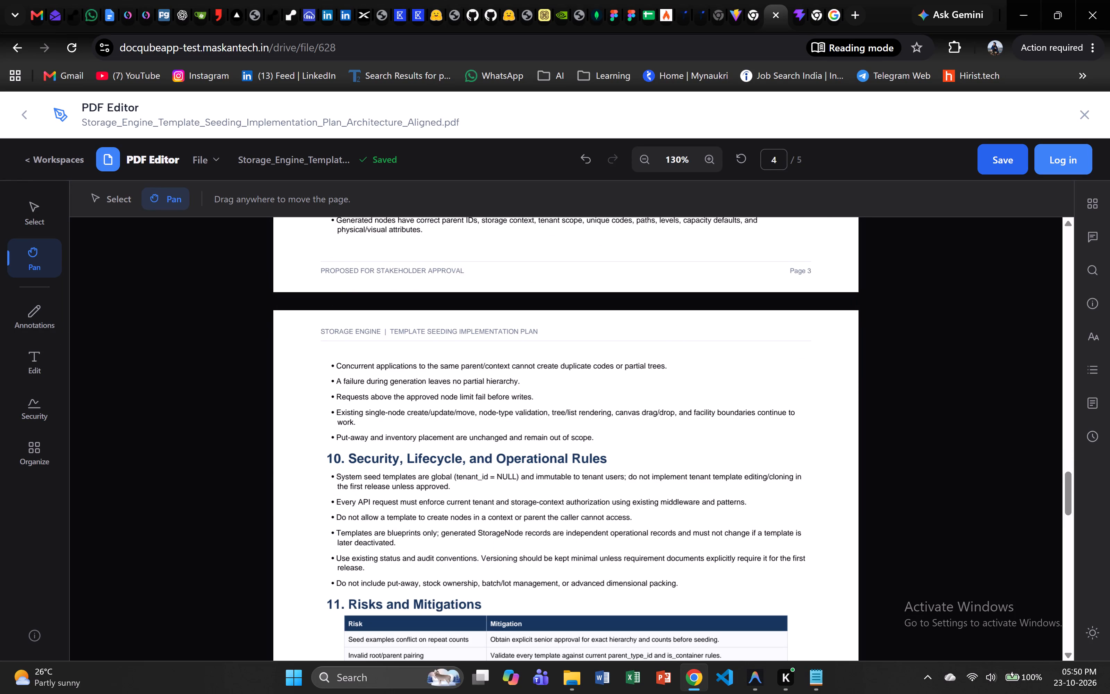
left_click(39, 212)
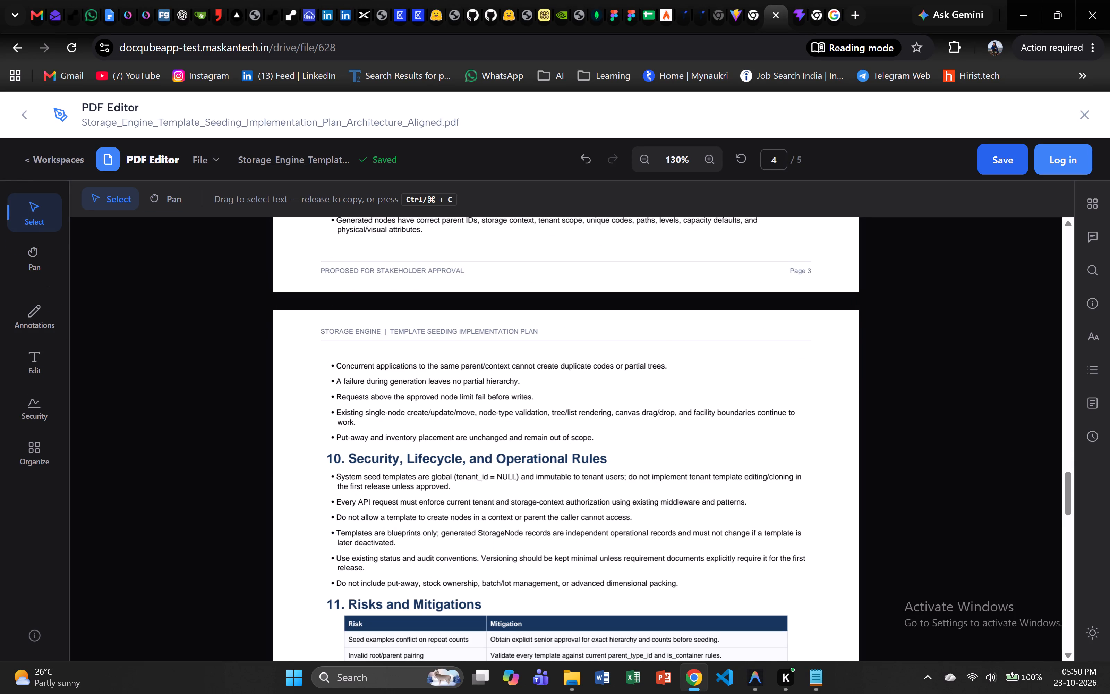
left_click(413, 363)
left_click(438, 367)
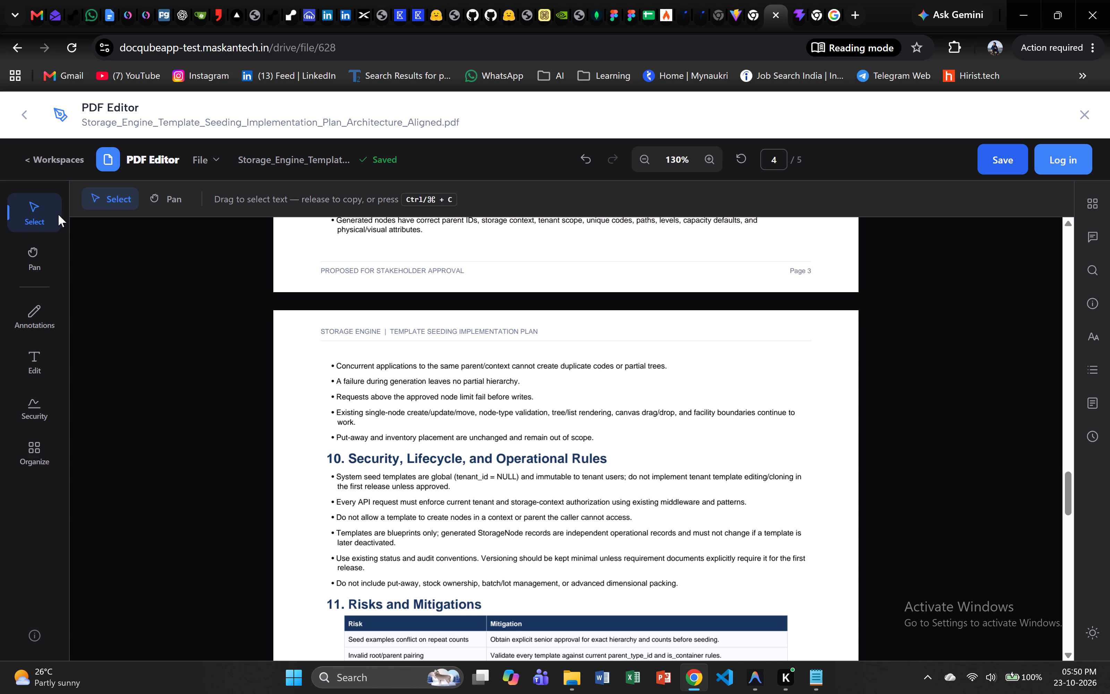
left_click(57, 214)
left_click_drag(328, 387, 512, 463)
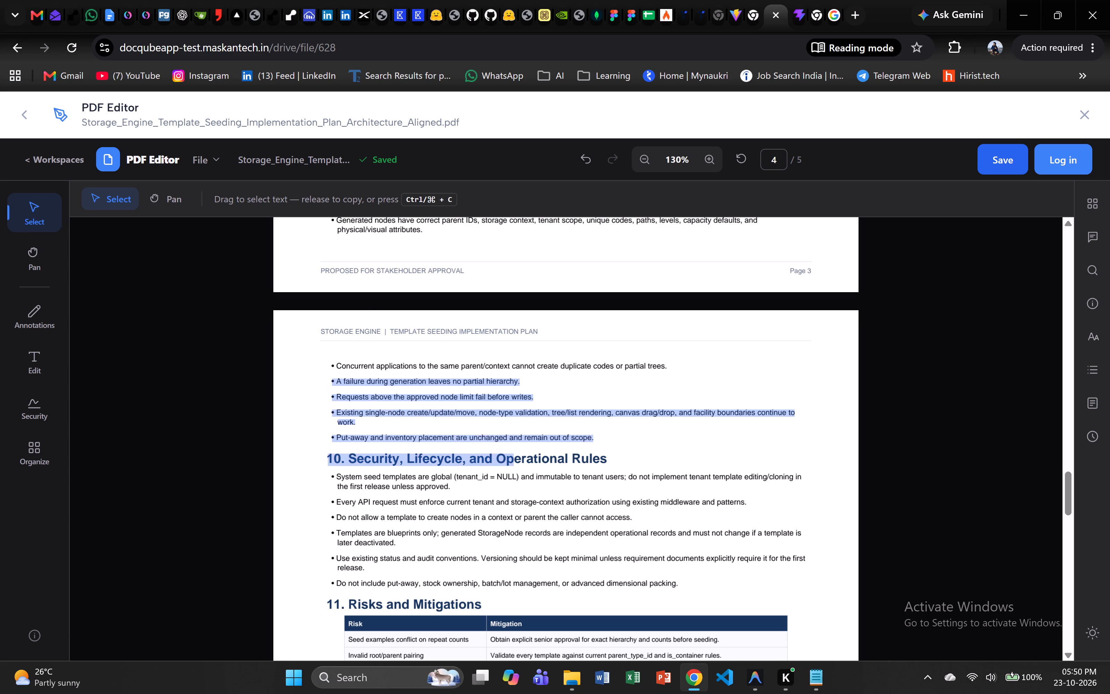
left_click_drag(512, 463, 610, 462)
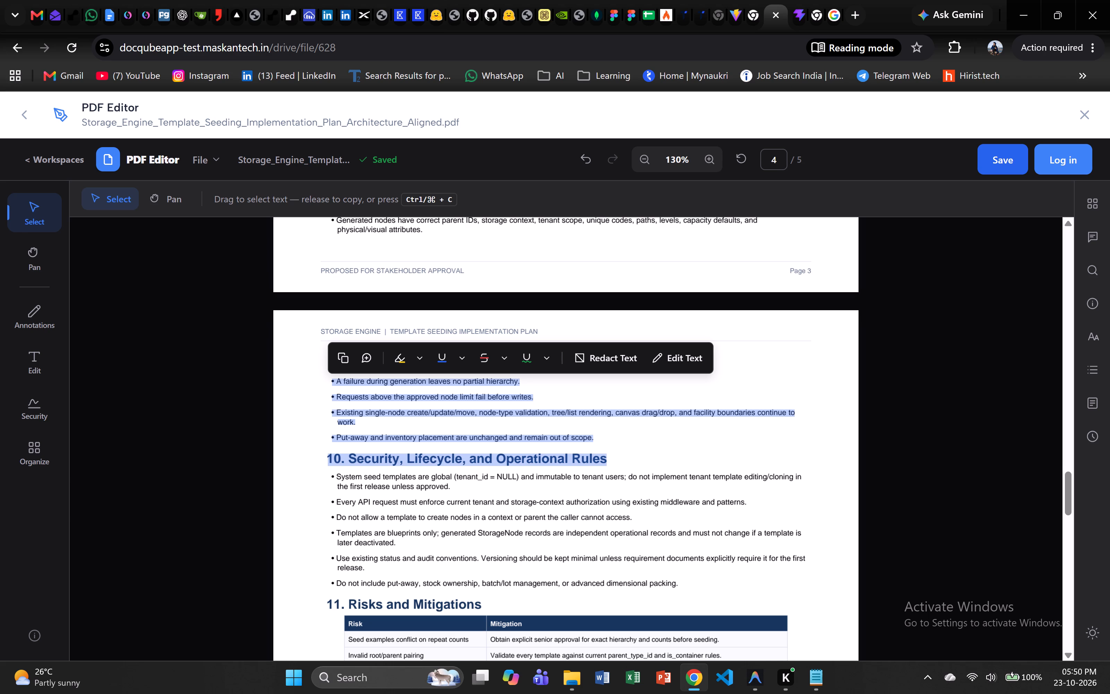
left_click(583, 511)
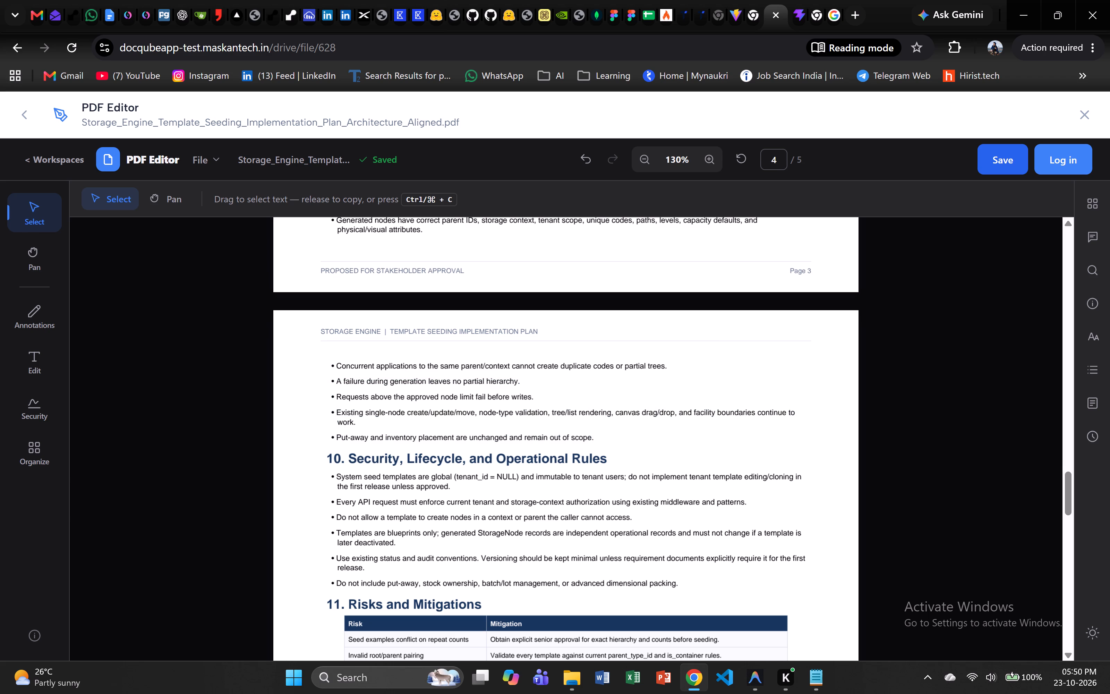
Test text selection on the word "Mitigations" in the section 11 heading and clear the selection.
left_click_drag(309, 616, 400, 610)
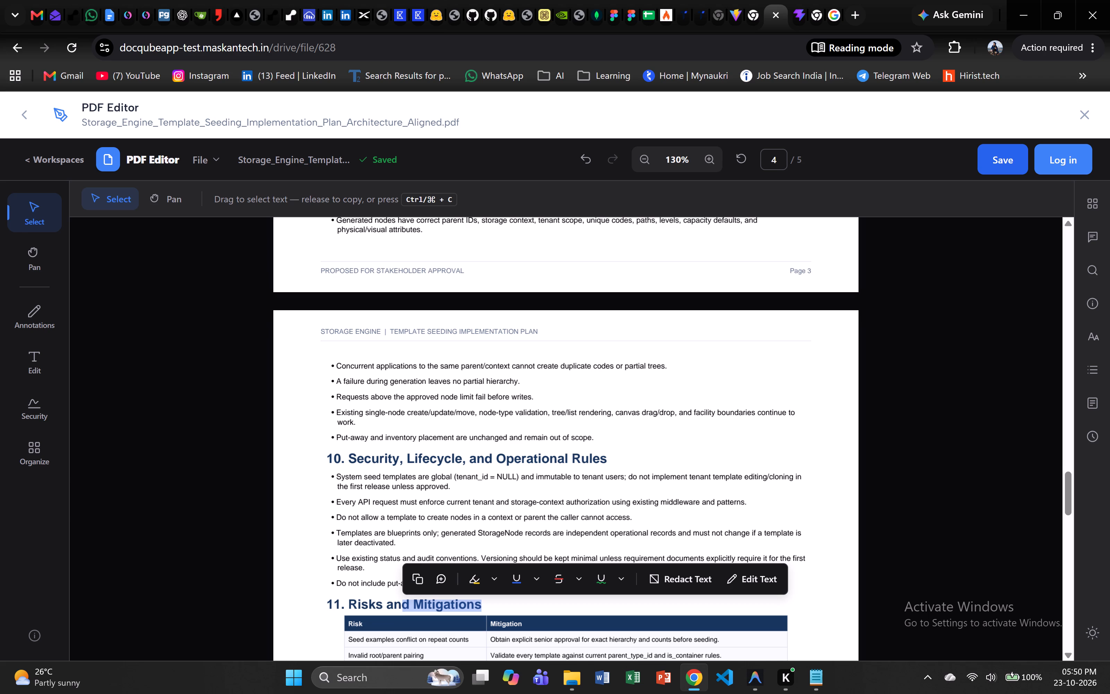
scroll(373, 641, "down", 1)
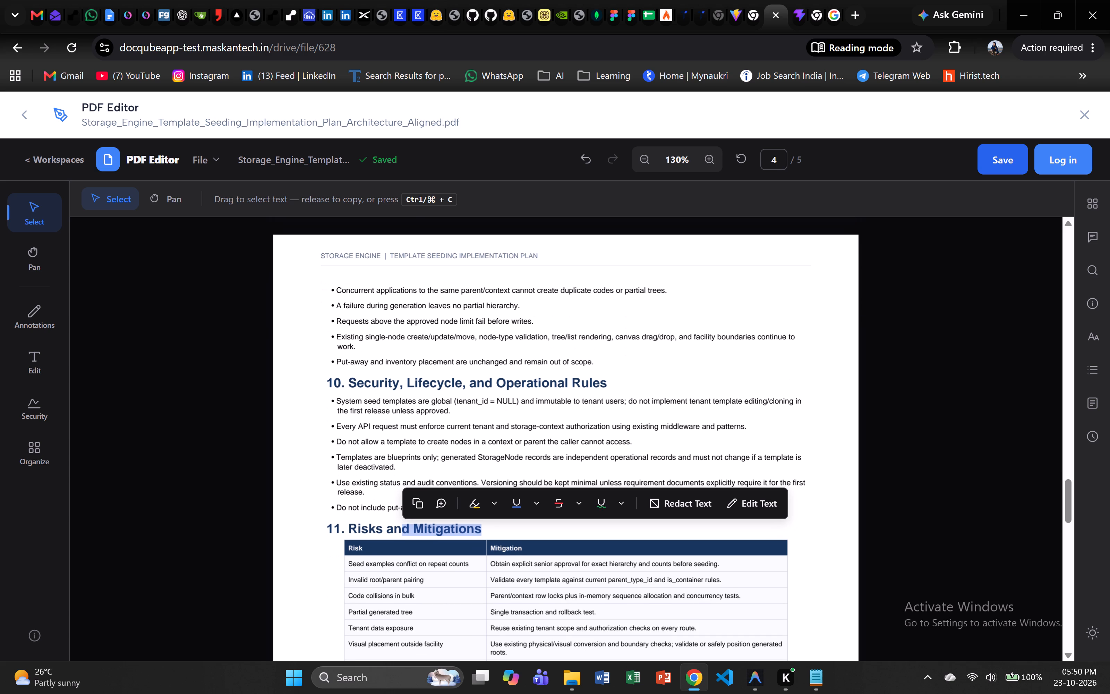
left_click(479, 428)
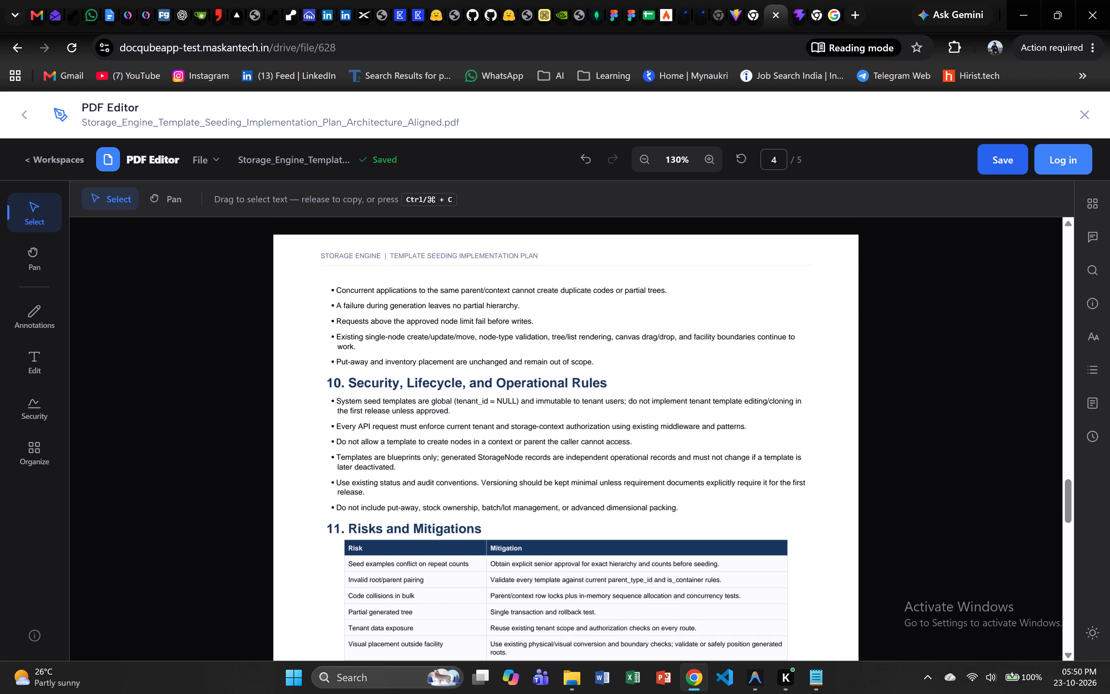
left_click_drag(415, 532, 483, 531)
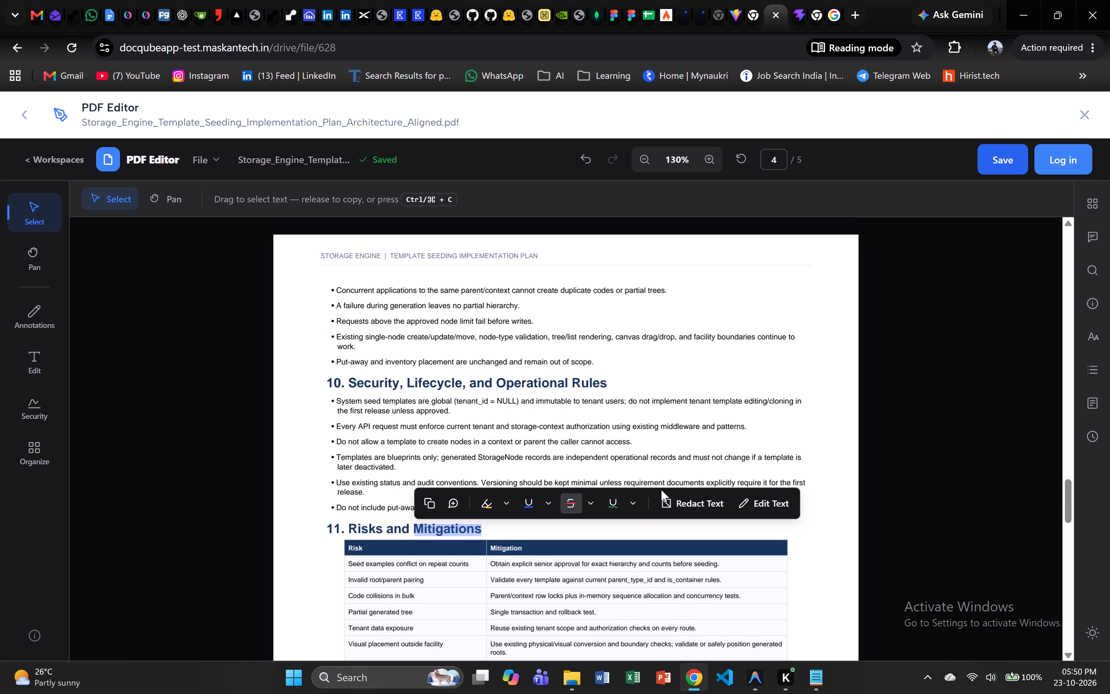
left_click(482, 415)
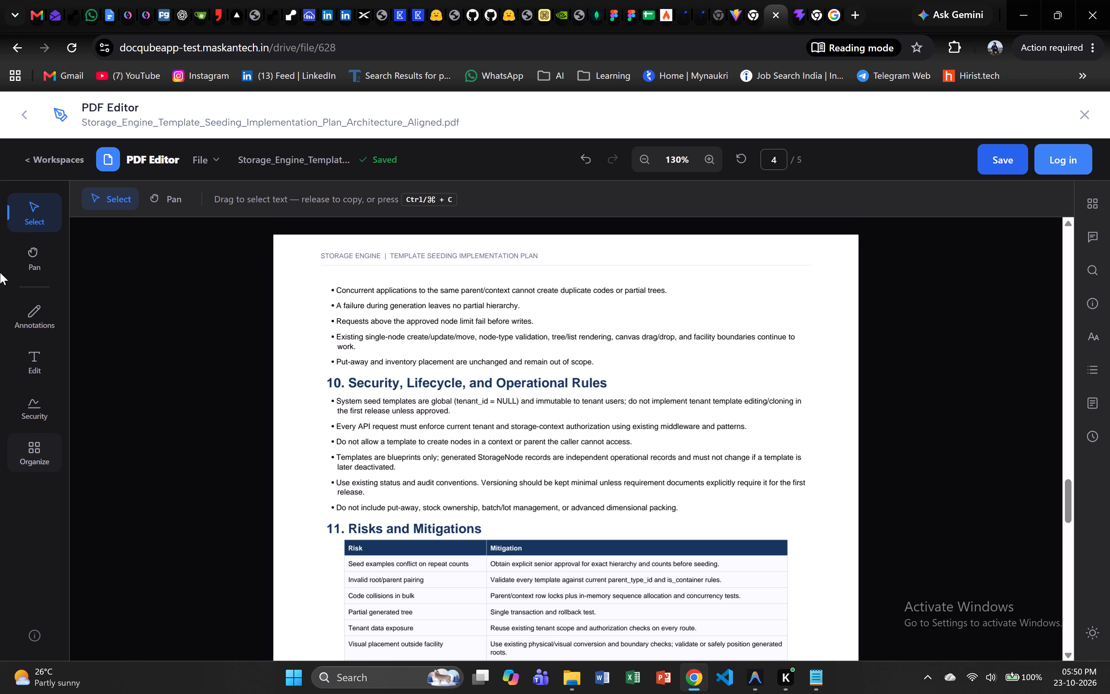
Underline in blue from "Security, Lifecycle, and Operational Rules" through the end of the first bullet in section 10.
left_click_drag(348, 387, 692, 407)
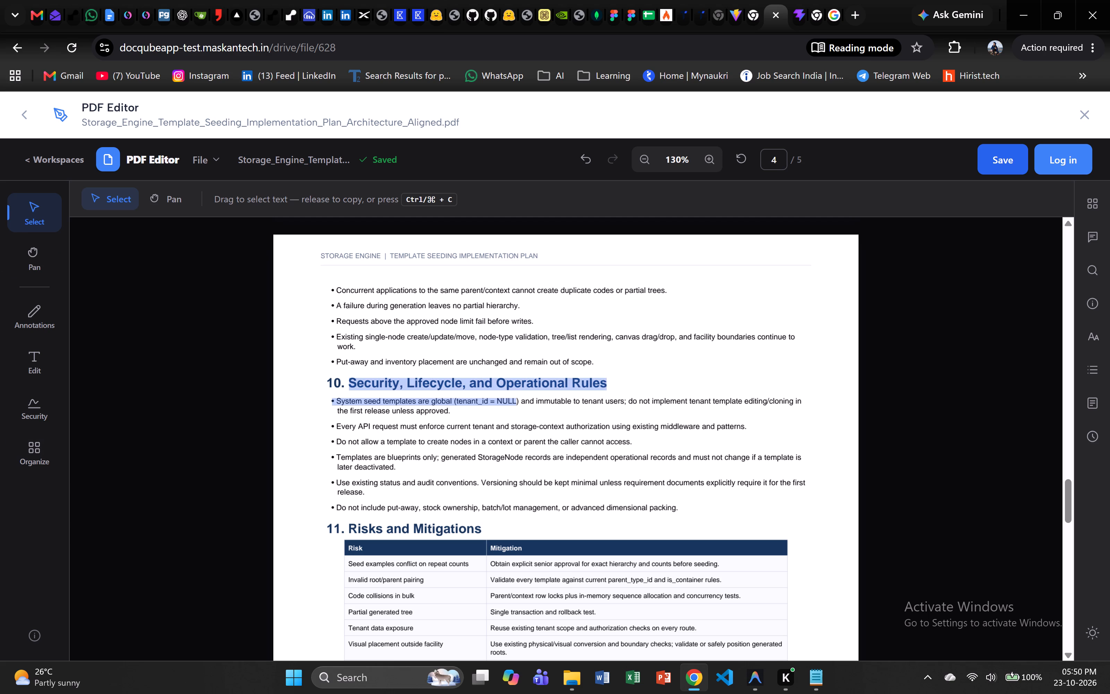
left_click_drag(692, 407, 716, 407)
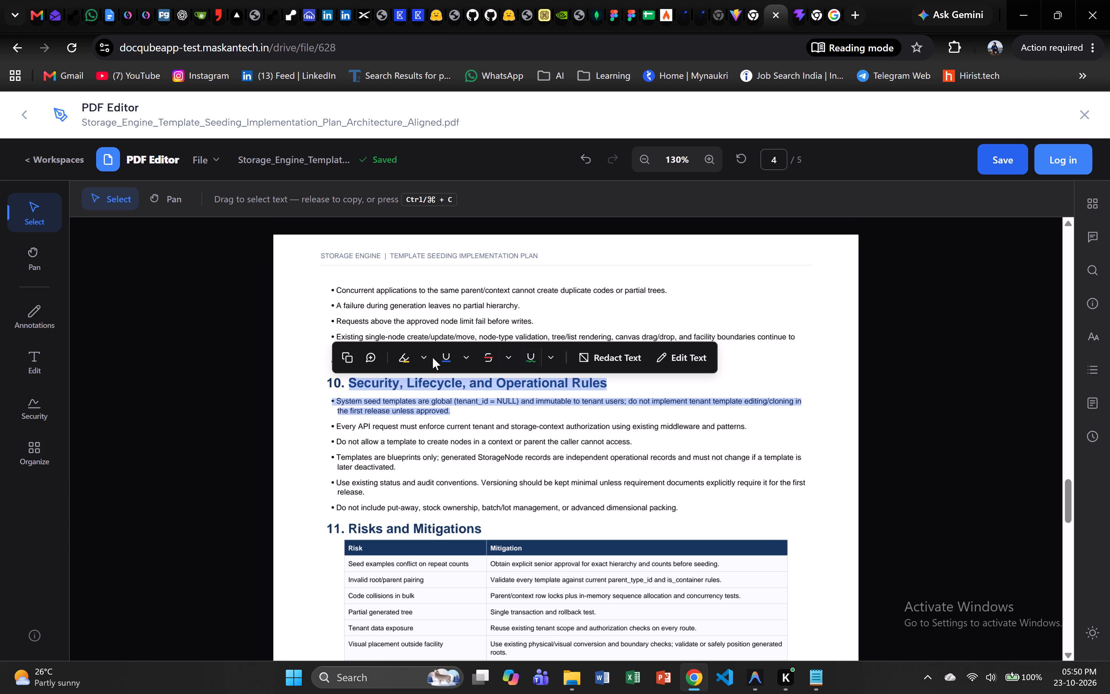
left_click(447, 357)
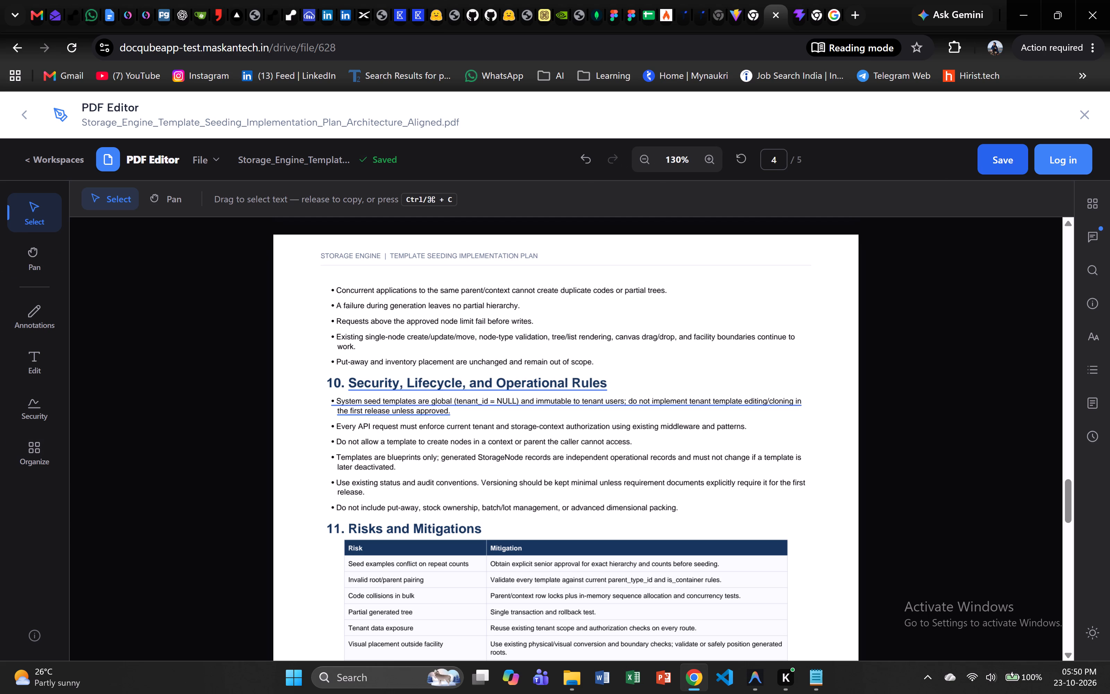
Try reselecting the underlined section 10 heading and first bullet text over the existing underline annotation, and deselect it.
left_click_drag(347, 379, 464, 408)
left_click_drag(464, 408, 466, 408)
left_click_drag(467, 408, 380, 400)
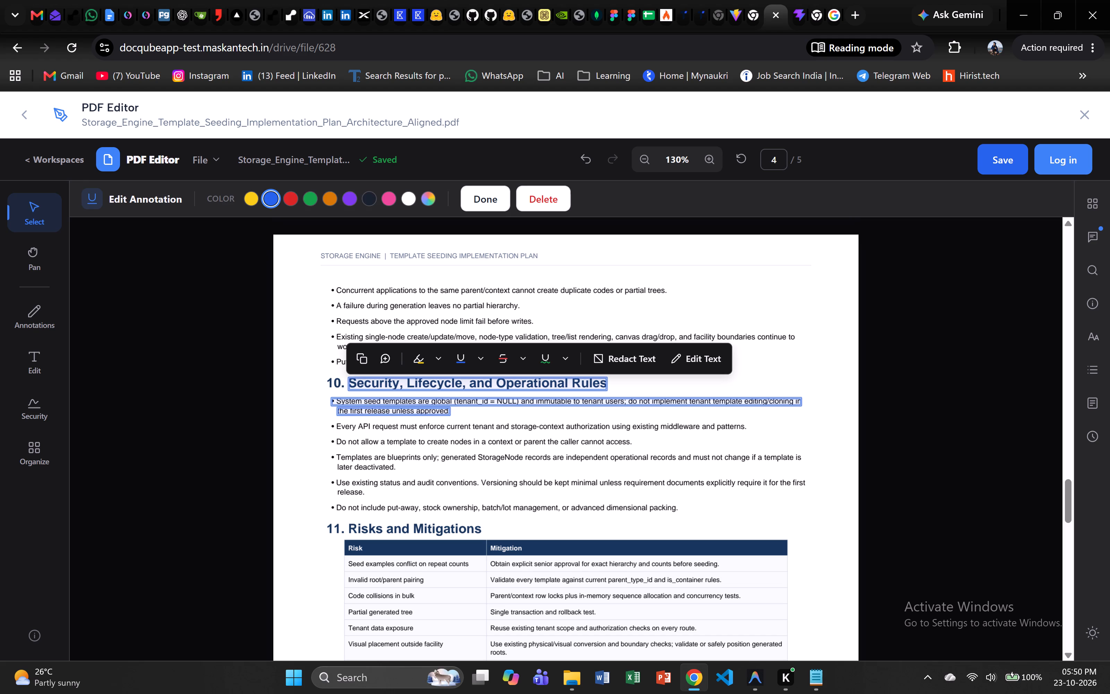
double_click(349, 380)
left_click(349, 380)
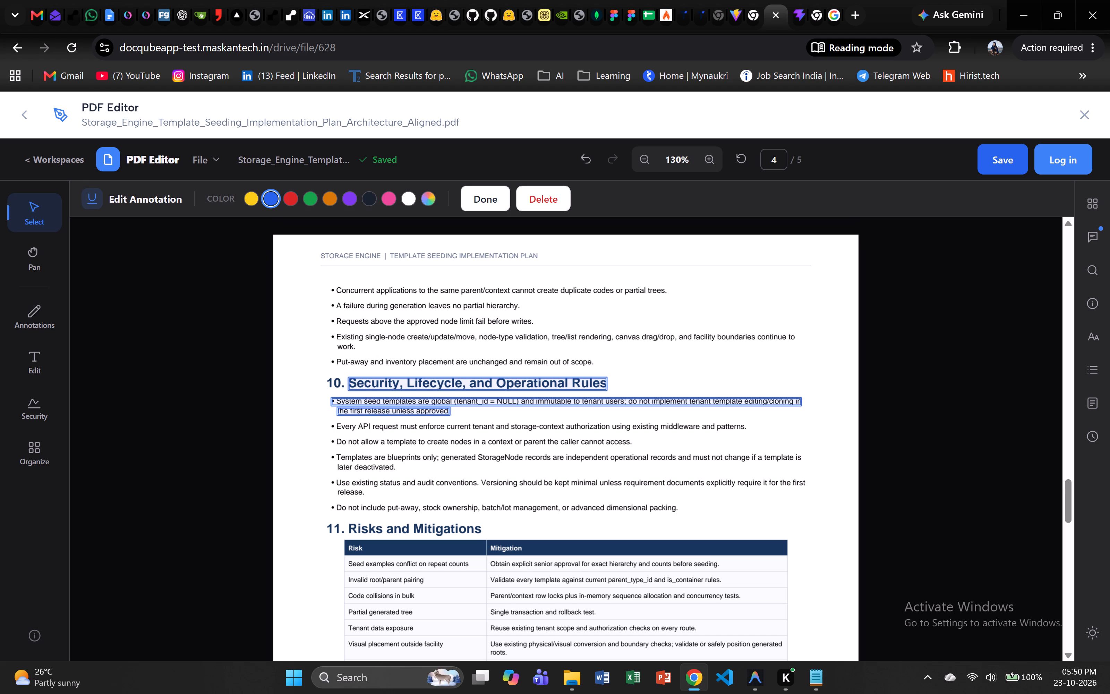
triple_click(325, 392)
left_click(325, 392)
left_click_drag(353, 380, 444, 408)
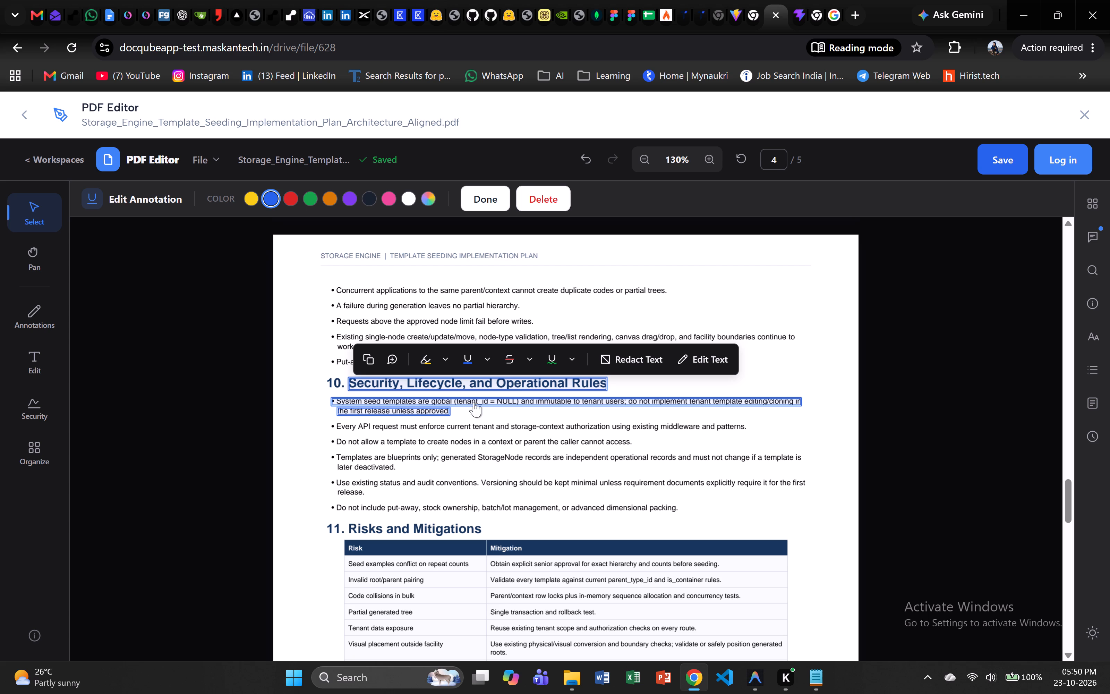
left_click(660, 392)
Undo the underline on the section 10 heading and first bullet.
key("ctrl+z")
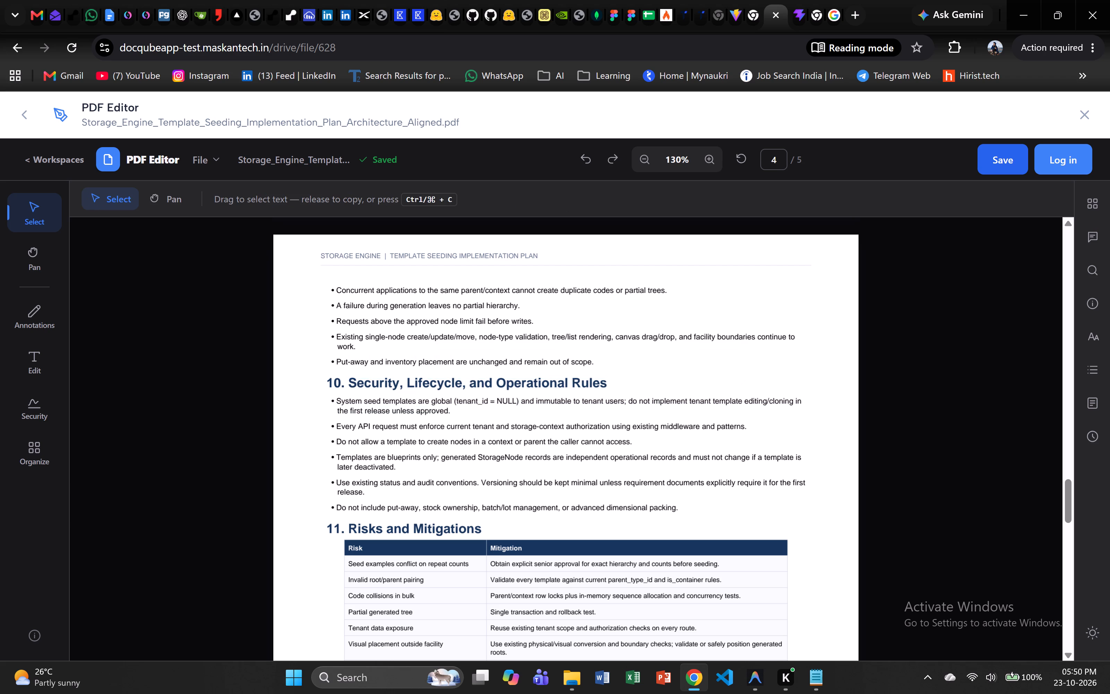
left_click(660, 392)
Test the Pan tool by moving the document up and down around the boundary between pages 3 and 4.
scroll(636, 572, "up", 1)
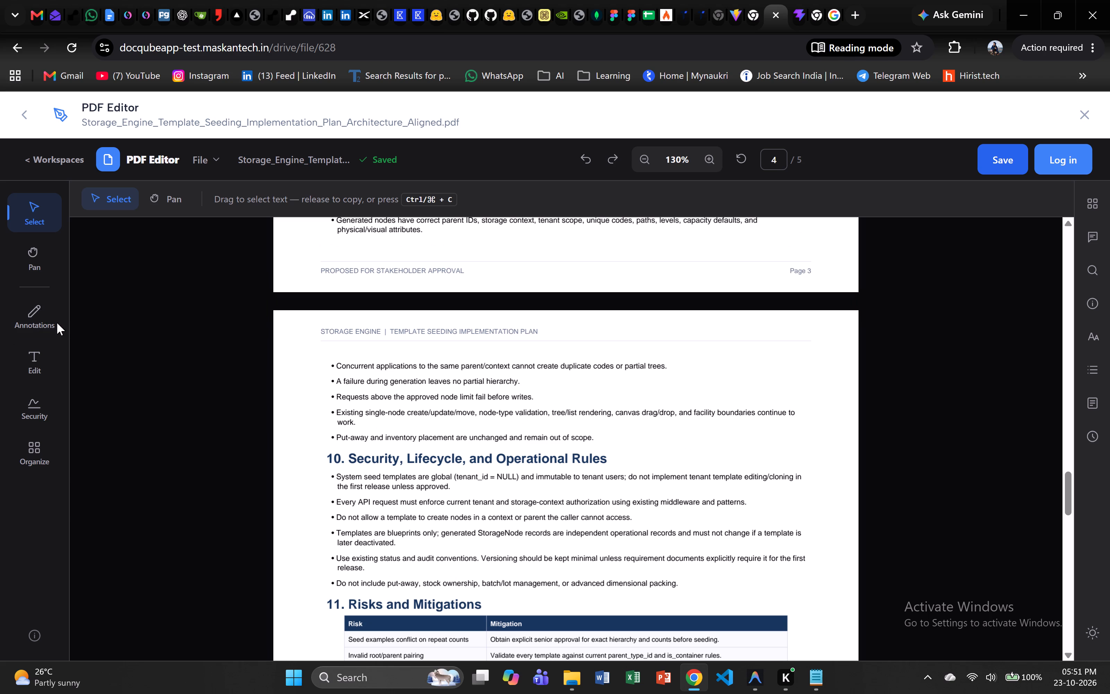
left_click(26, 250)
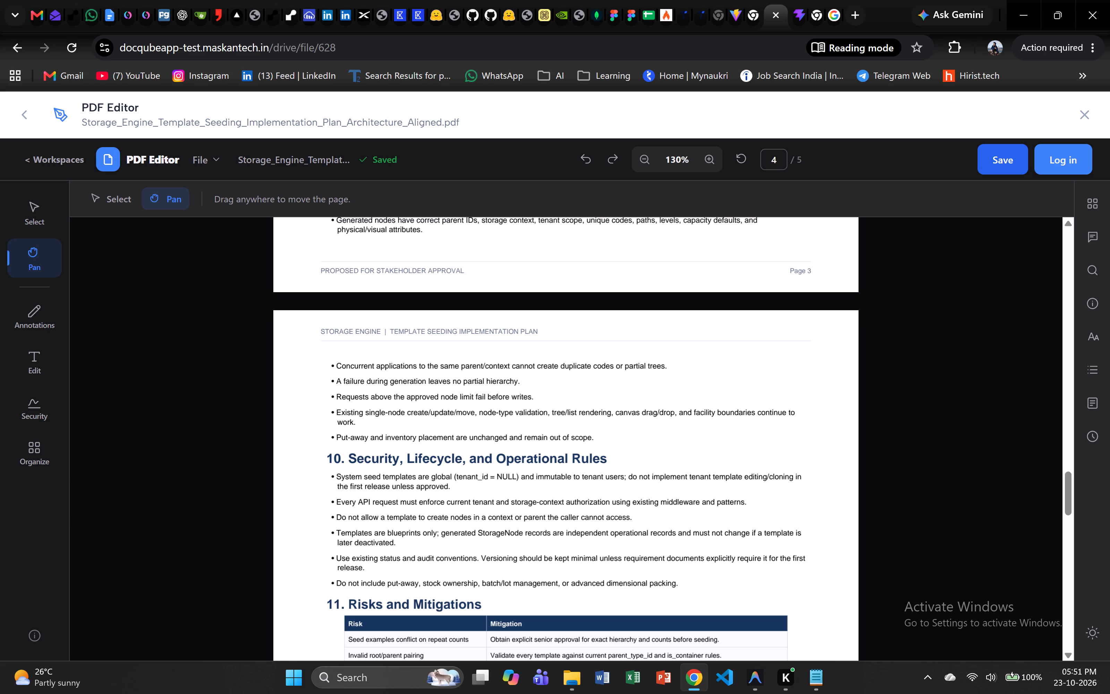
left_click_drag(319, 359, 391, 289)
left_click_drag(432, 325, 443, 347)
left_click_drag(476, 311, 473, 509)
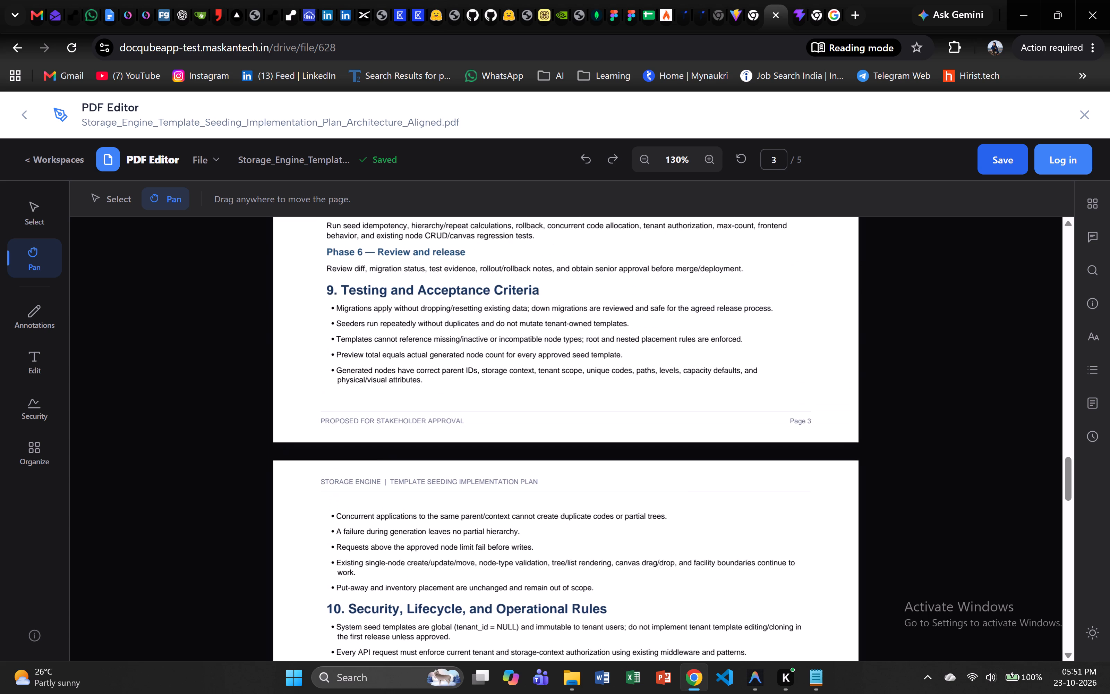
left_click_drag(473, 509, 495, 355)
left_click_drag(496, 350, 496, 341)
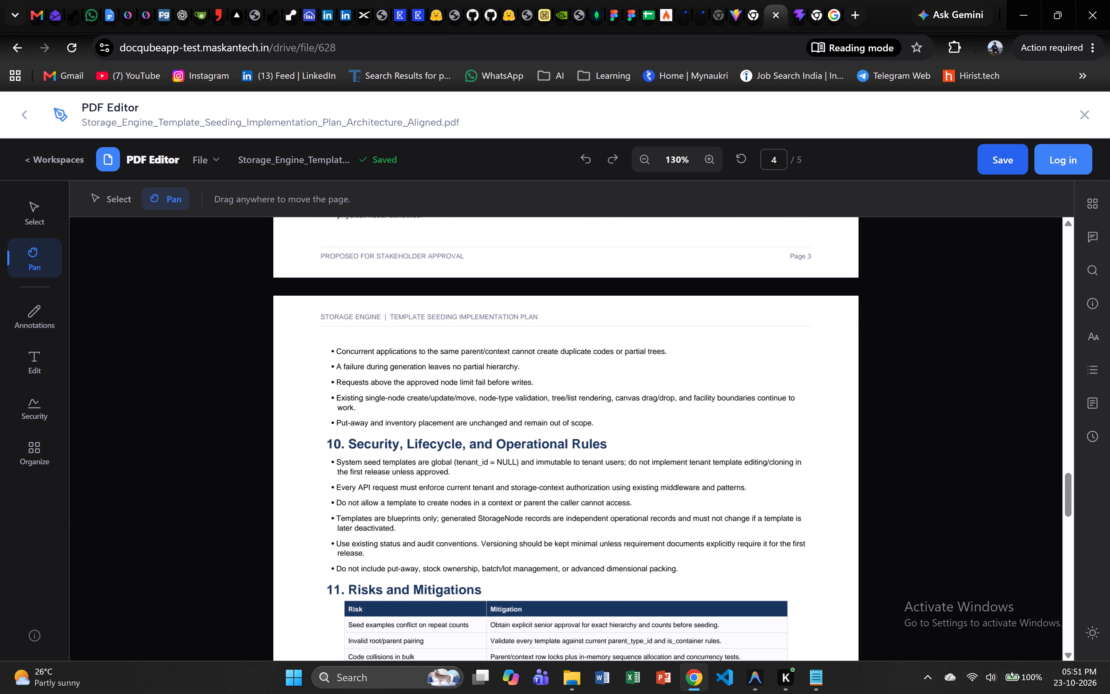
Open the Security tools in Signature mode and try selecting the "12. Decisions Required from Senior" heading text.
double_click(48, 357)
left_click(35, 405)
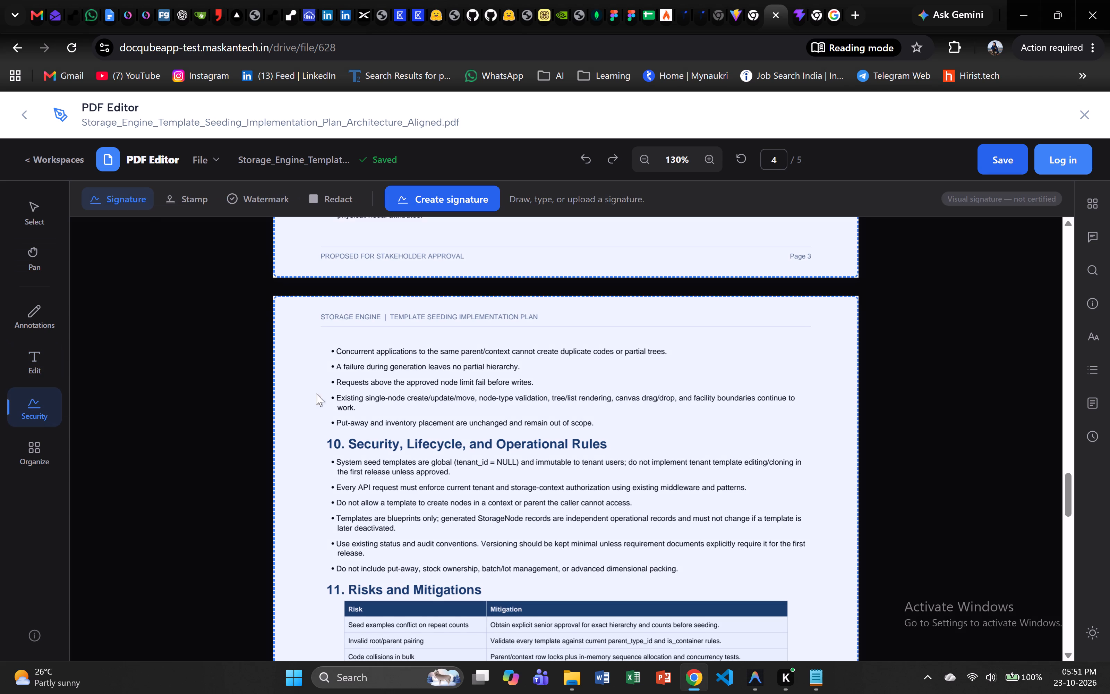
scroll(507, 390, "down", 3)
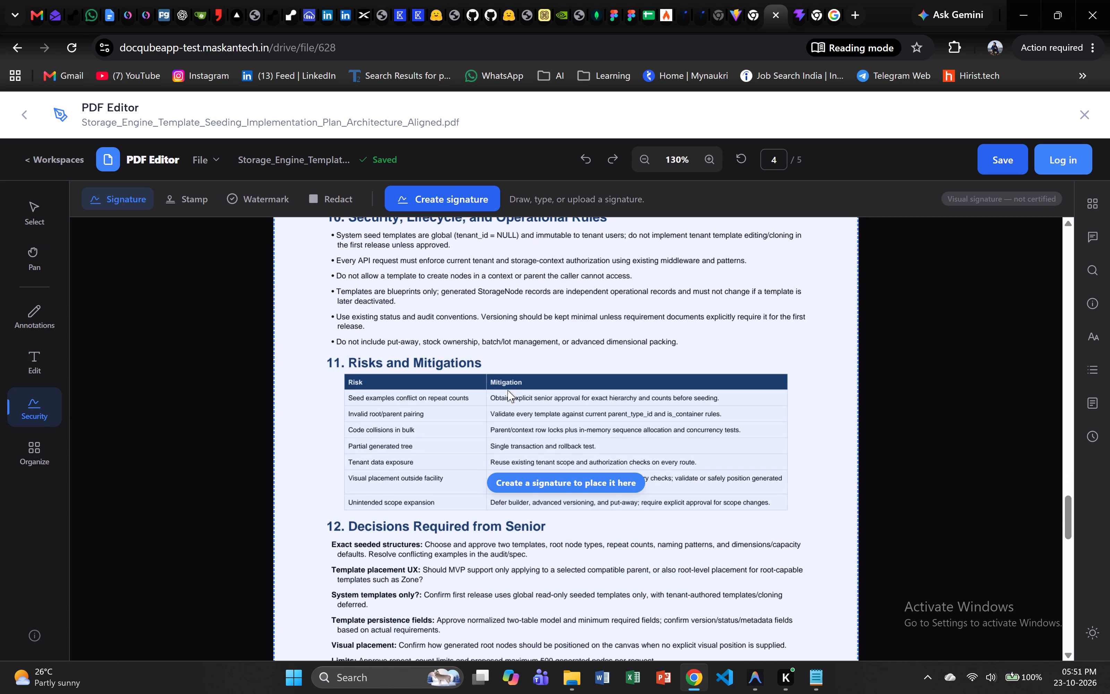
scroll(507, 390, "down", 2)
left_click_drag(350, 367, 483, 376)
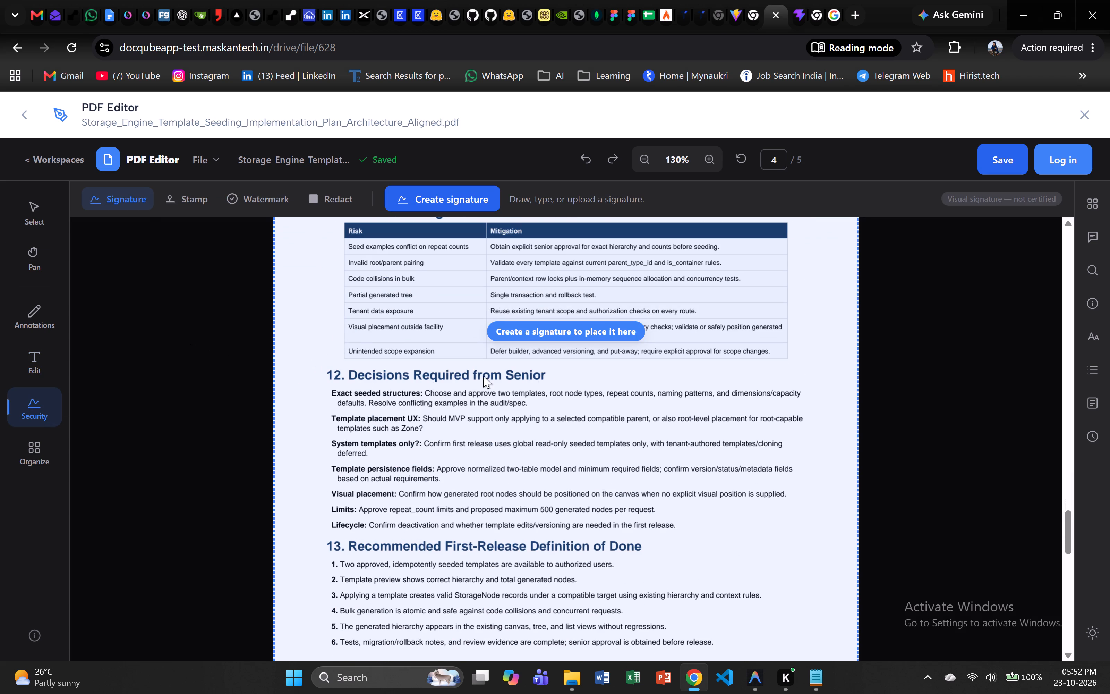
left_click_drag(483, 376, 556, 370)
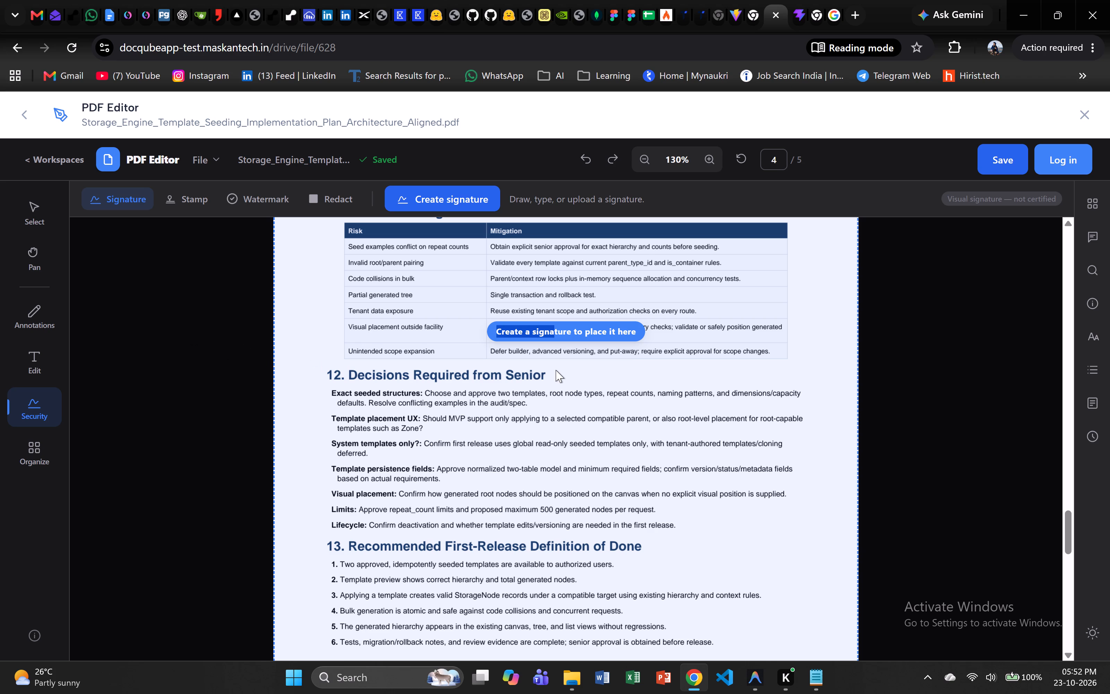
double_click(553, 369)
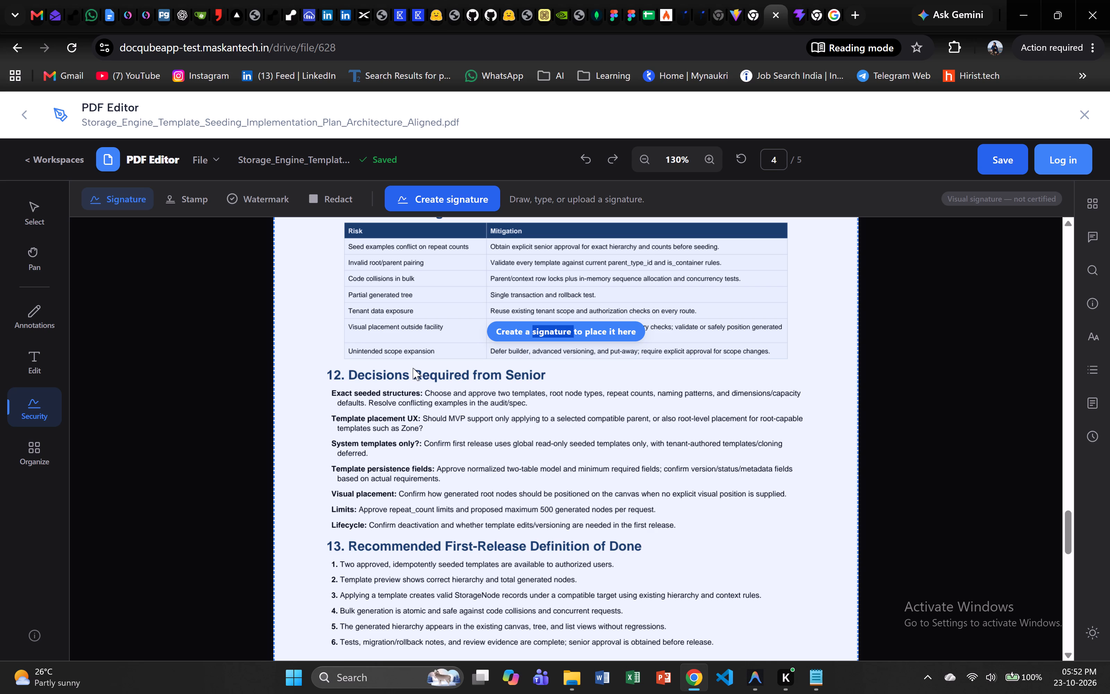
Examine pages 3 to 5 in Signature mode, checking the page overlay and the "Create a signature to place it here" prompt.
scroll(413, 368, "down", 2)
scroll(413, 368, "up", 1)
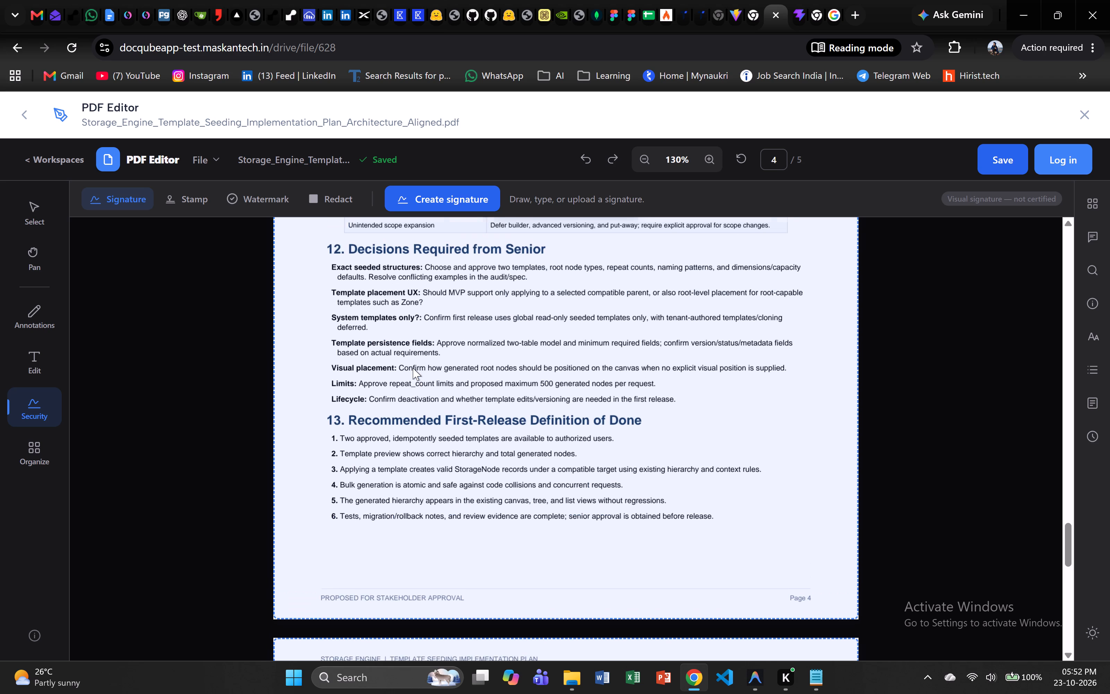
scroll(413, 368, "up", 1)
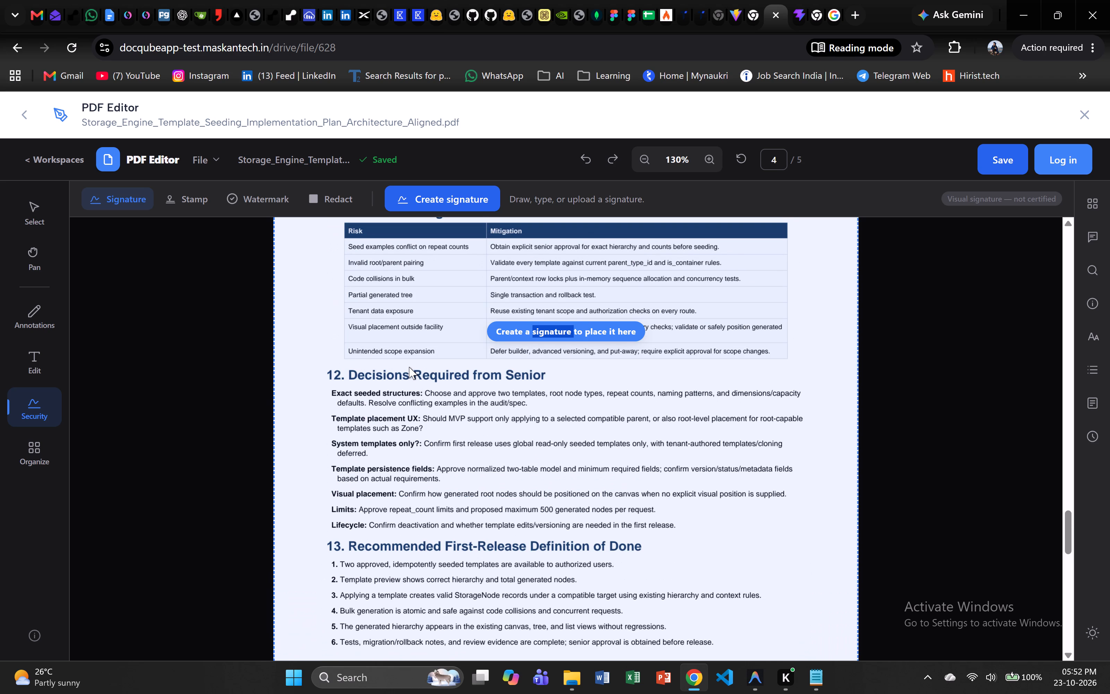
scroll(408, 366, "down", 3)
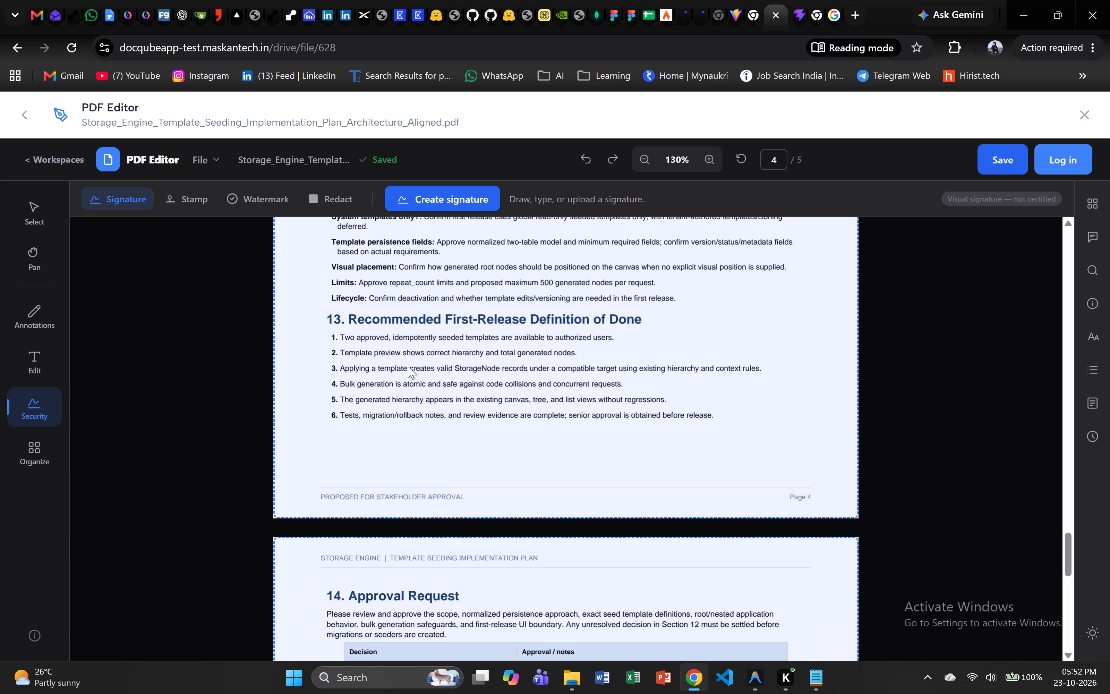
scroll(408, 366, "down", 3)
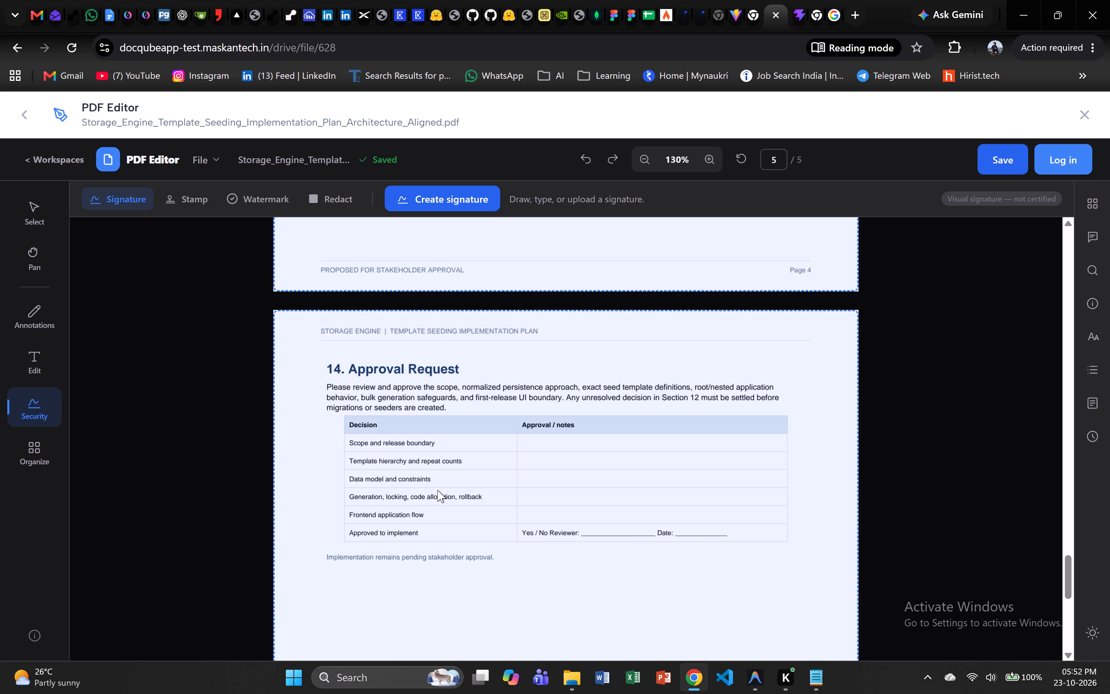
scroll(438, 490, "up", 9)
scroll(430, 459, "up", 13)
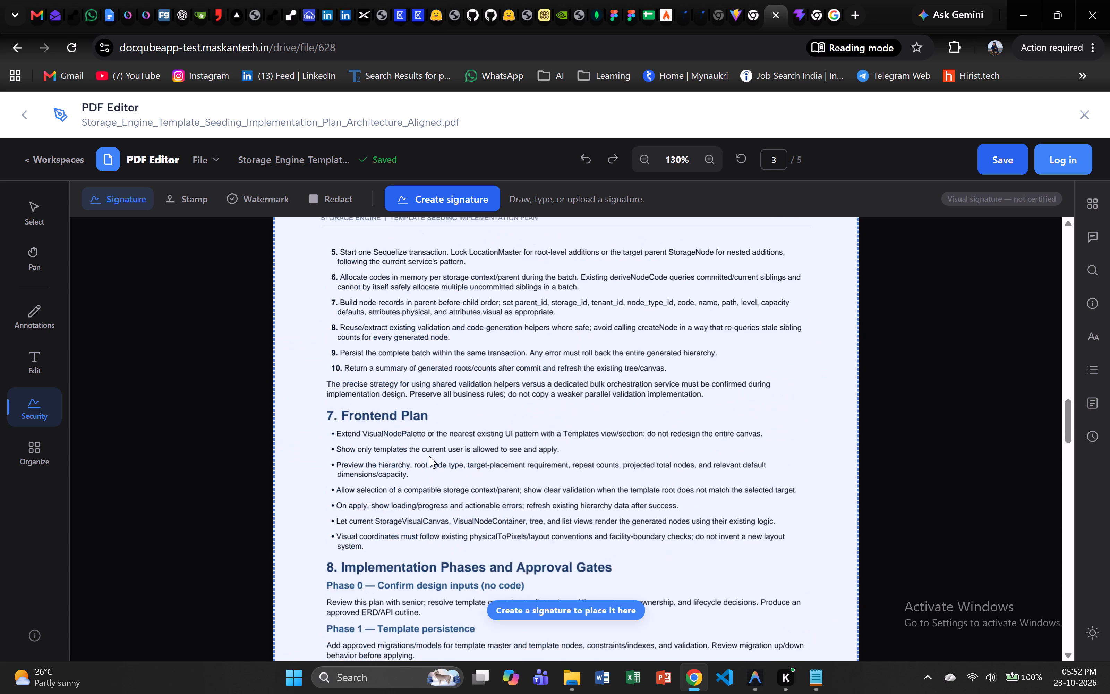
Try selecting the "Standard Aisle Rack Layout" text in the page 2 table while in Signature mode.
scroll(428, 455, "down", 1)
scroll(428, 455, "up", 6)
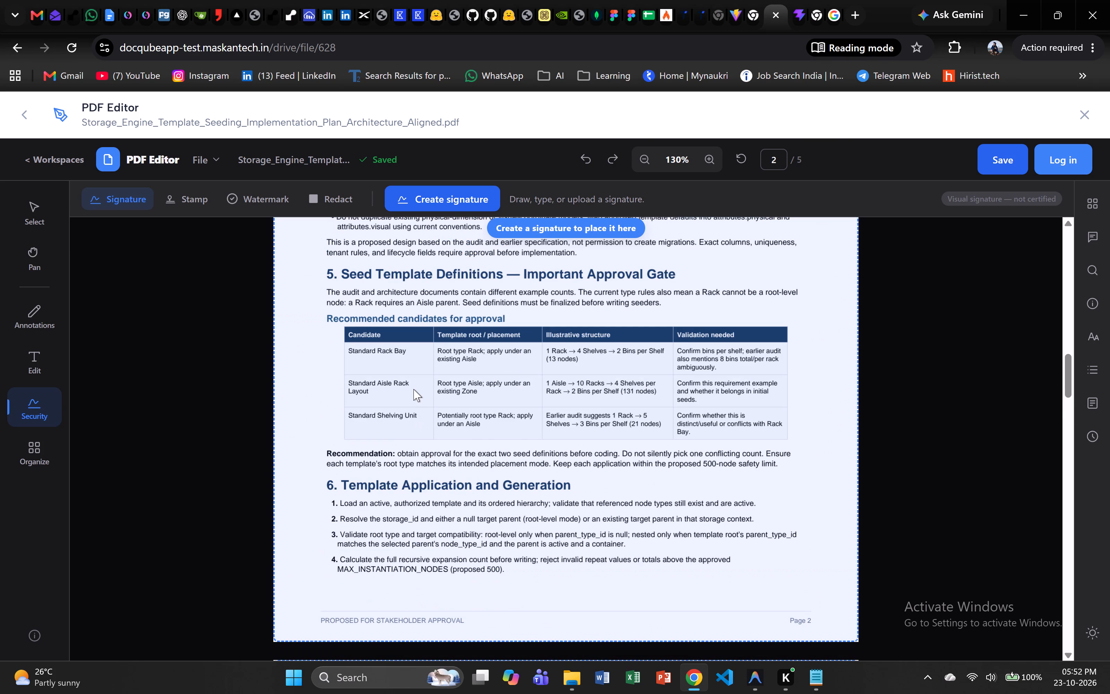
left_click(412, 386)
left_click(404, 385)
left_click(403, 377)
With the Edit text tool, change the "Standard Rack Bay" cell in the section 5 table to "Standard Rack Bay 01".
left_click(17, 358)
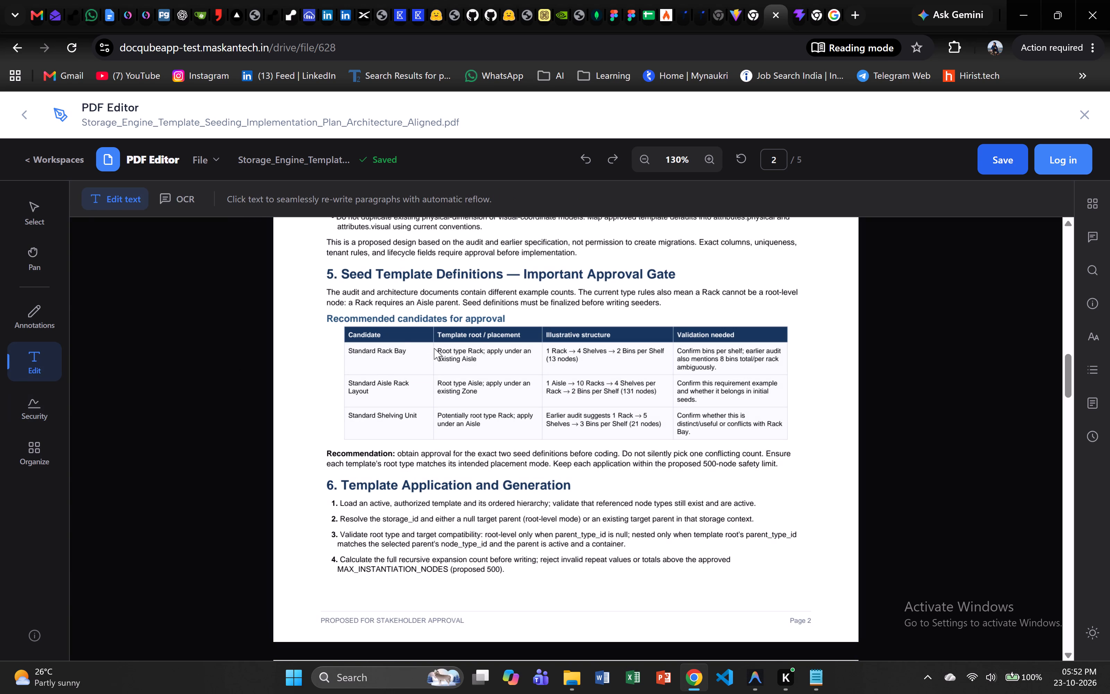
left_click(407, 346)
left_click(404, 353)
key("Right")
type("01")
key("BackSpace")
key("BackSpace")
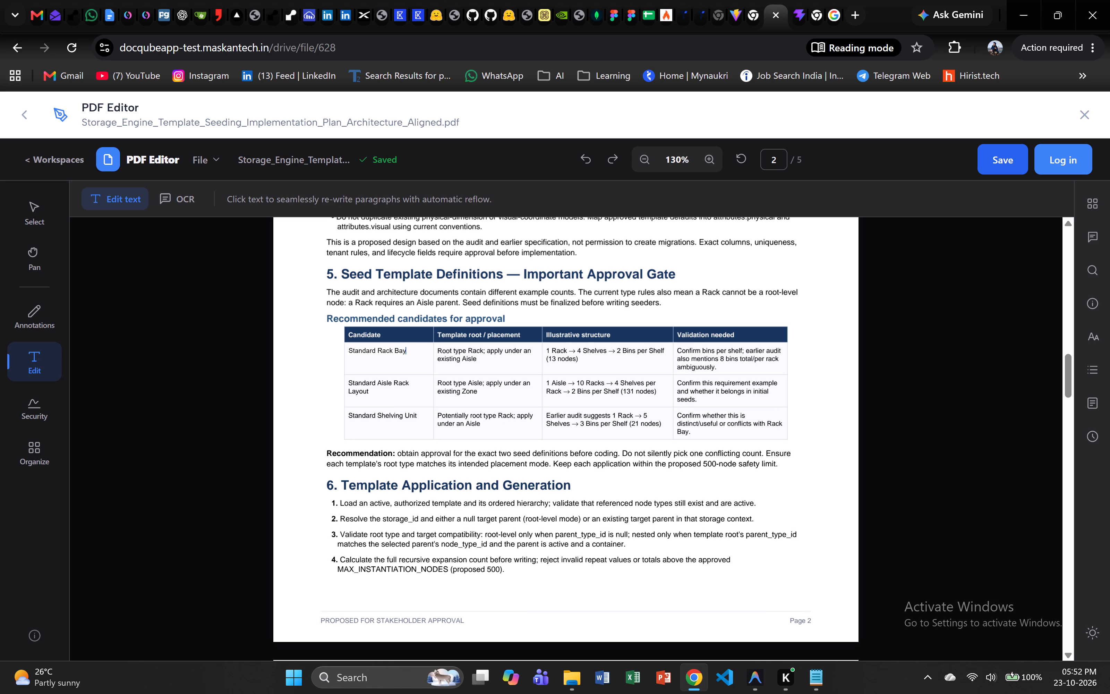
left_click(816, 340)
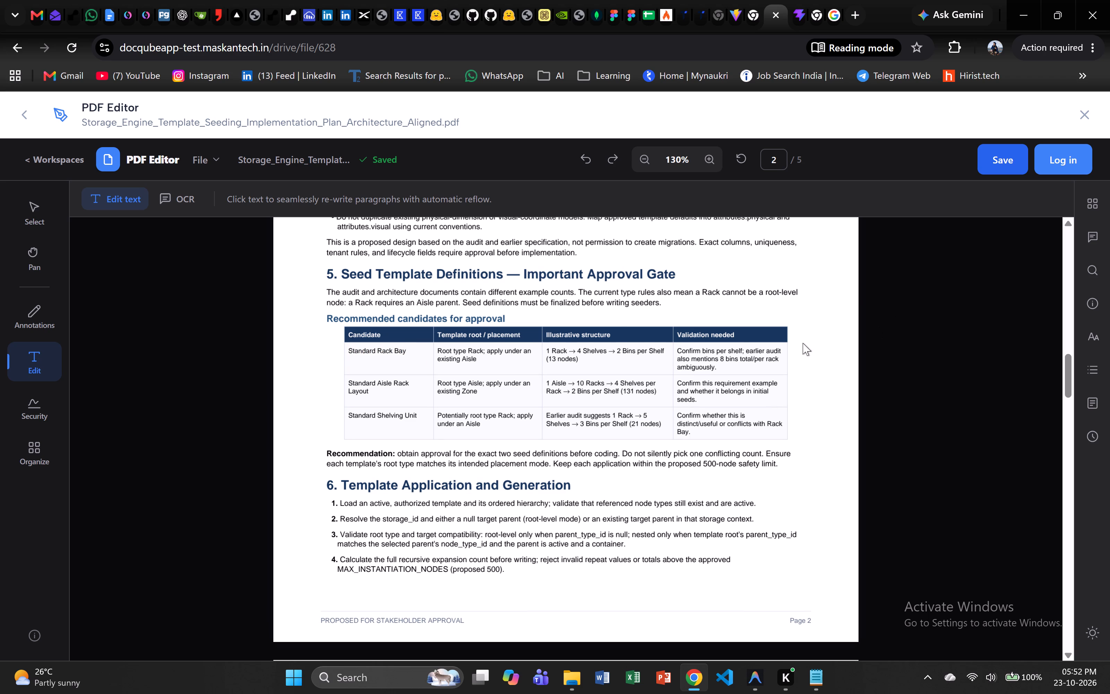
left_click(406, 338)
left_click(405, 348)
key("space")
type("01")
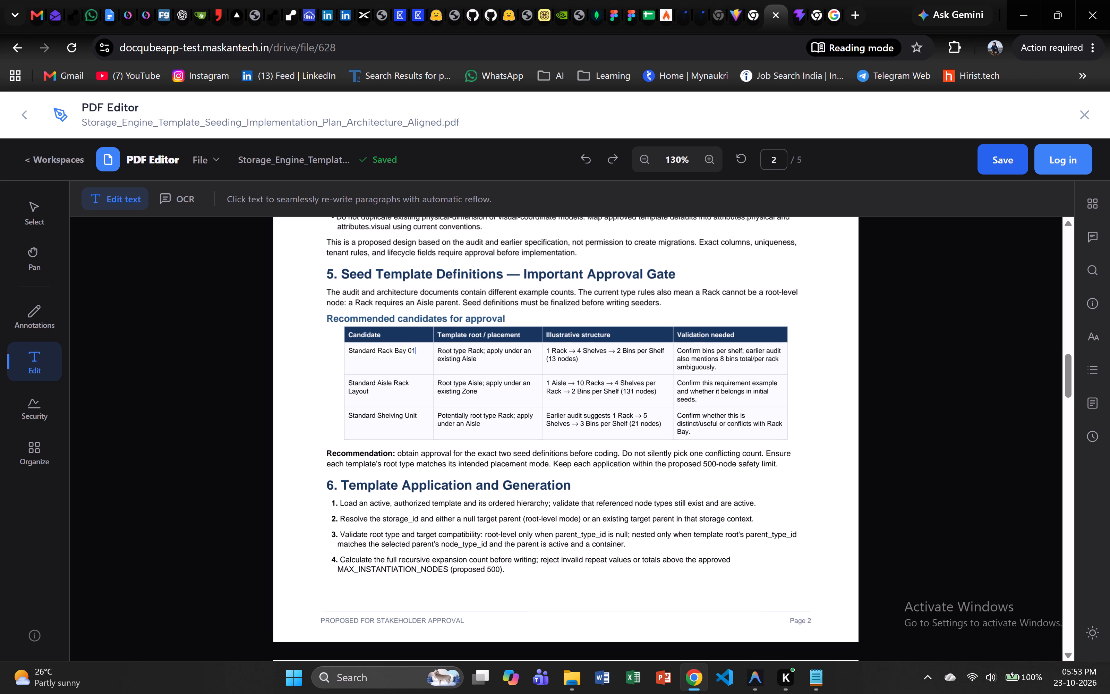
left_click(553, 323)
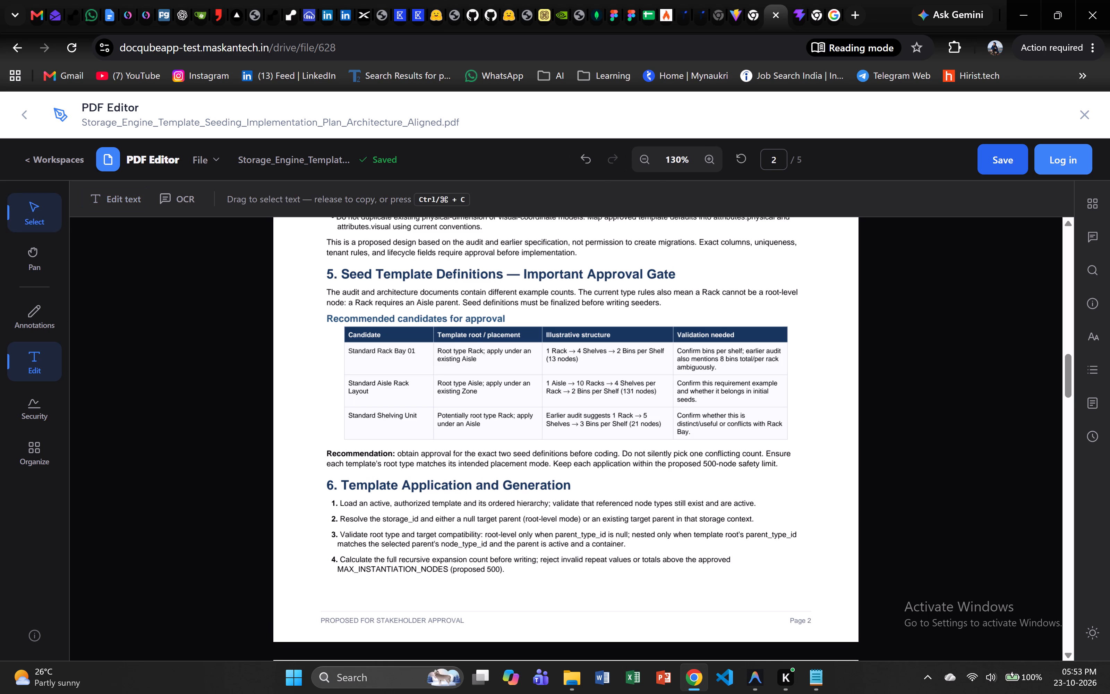
Reopen the "Standard Rack Bay 01" cell for text editing and check how its word spacing displays.
left_click(417, 357)
left_click(39, 358)
left_click(412, 352)
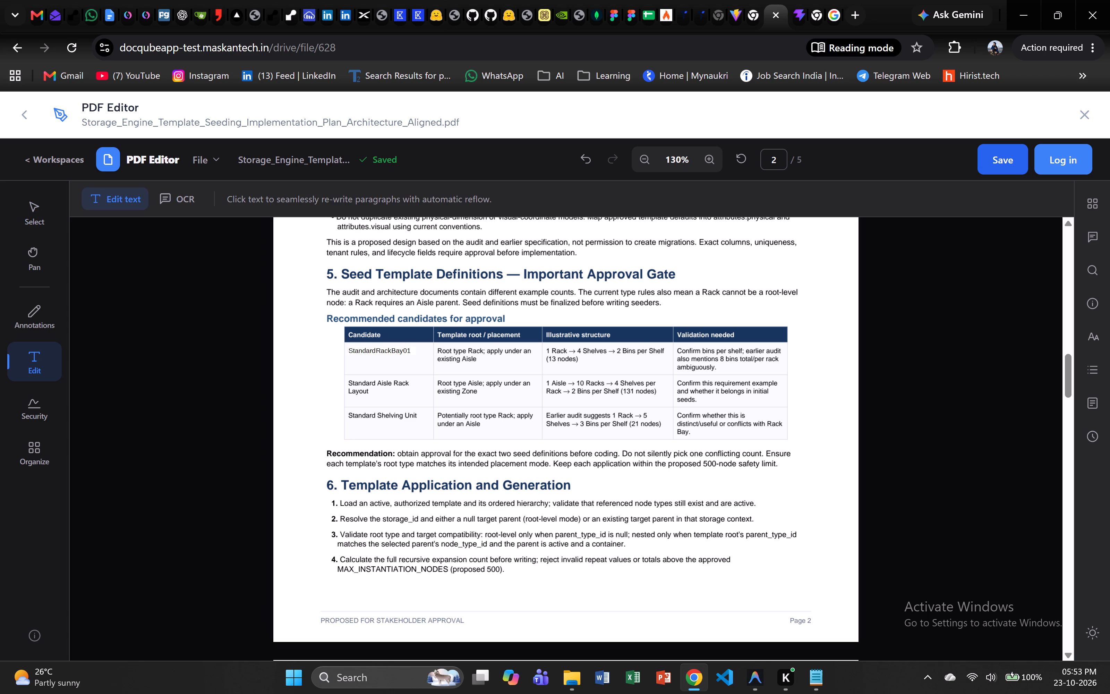
double_click(404, 347)
key("Left")
left_click(404, 350)
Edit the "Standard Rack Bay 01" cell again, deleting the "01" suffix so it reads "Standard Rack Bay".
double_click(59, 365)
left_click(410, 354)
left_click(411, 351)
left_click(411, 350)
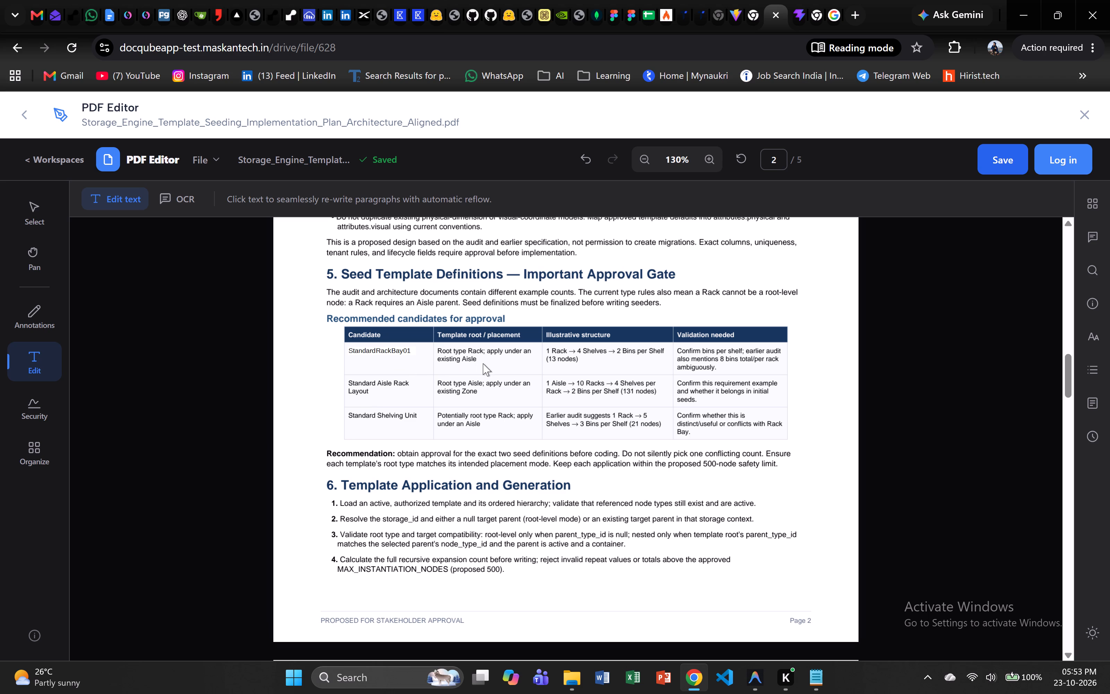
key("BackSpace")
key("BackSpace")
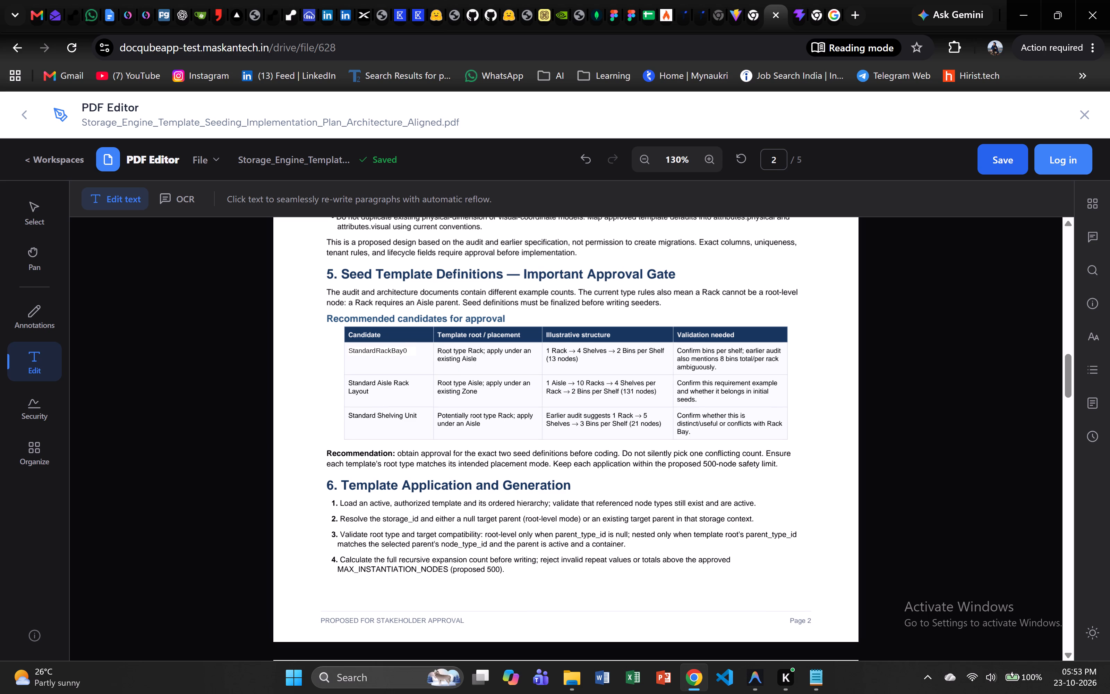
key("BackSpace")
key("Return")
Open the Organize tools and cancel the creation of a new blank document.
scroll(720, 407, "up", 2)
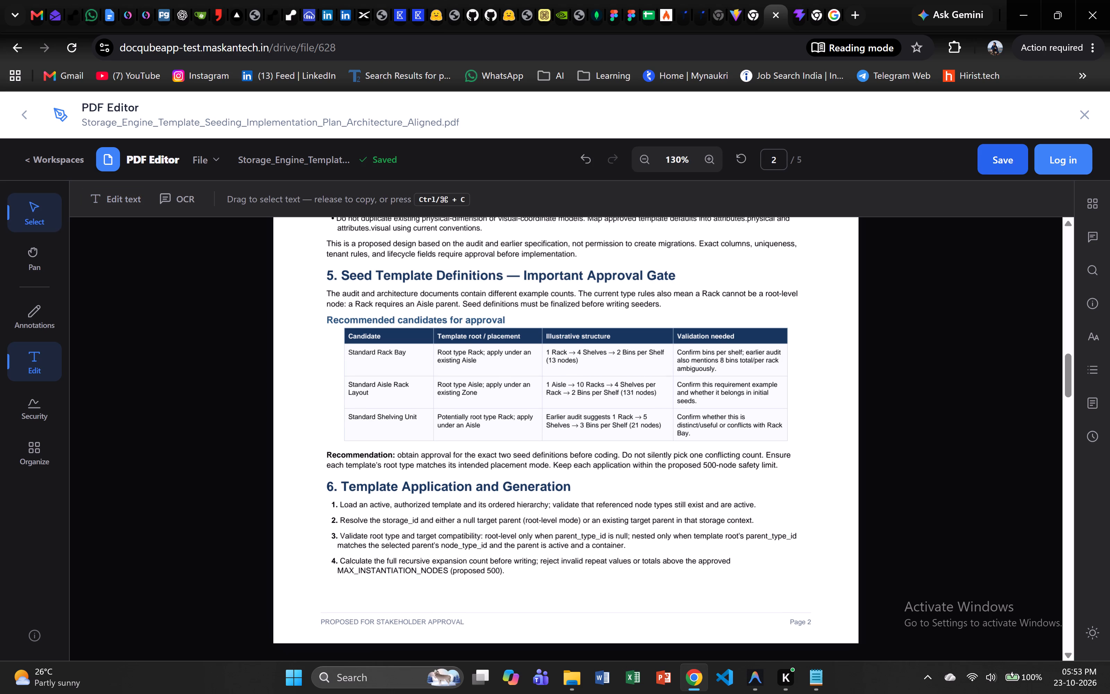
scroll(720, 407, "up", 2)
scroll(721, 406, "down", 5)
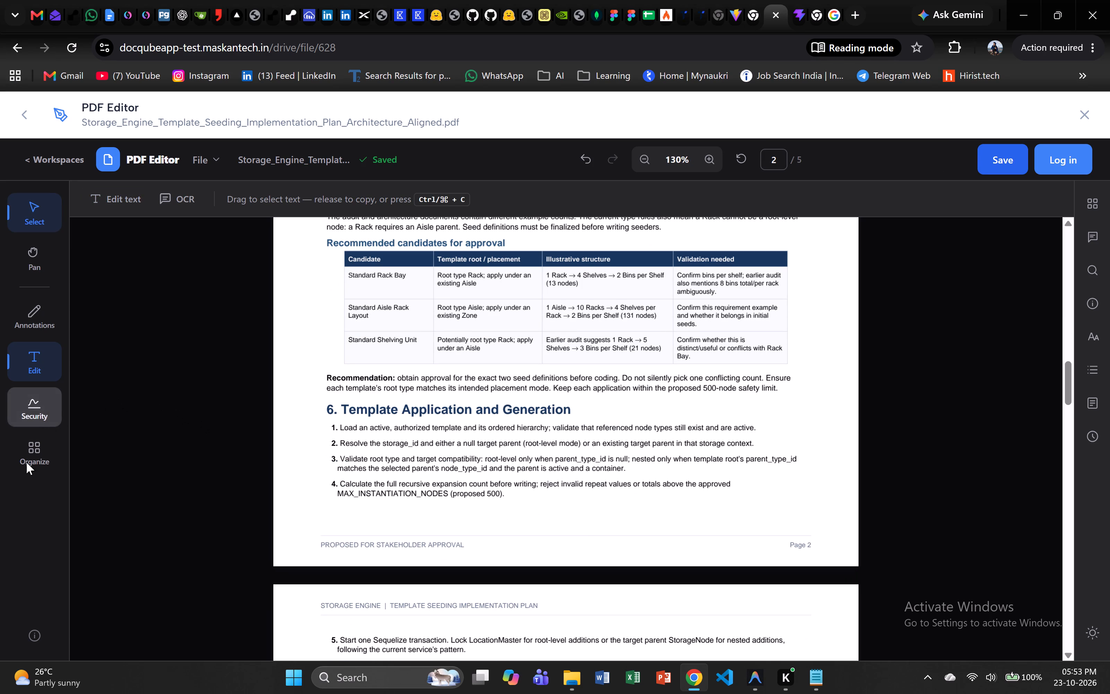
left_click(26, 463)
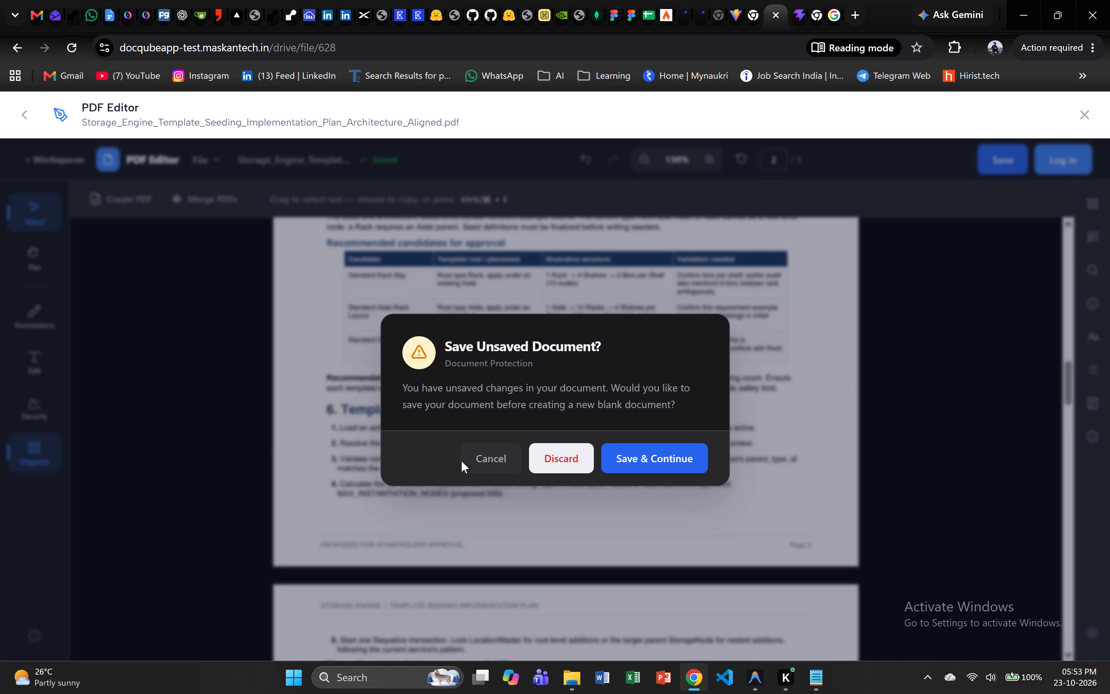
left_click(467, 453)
Return to the Security tools in Signature mode and check the signature overlay around the section 5 table on page 2.
double_click(43, 421)
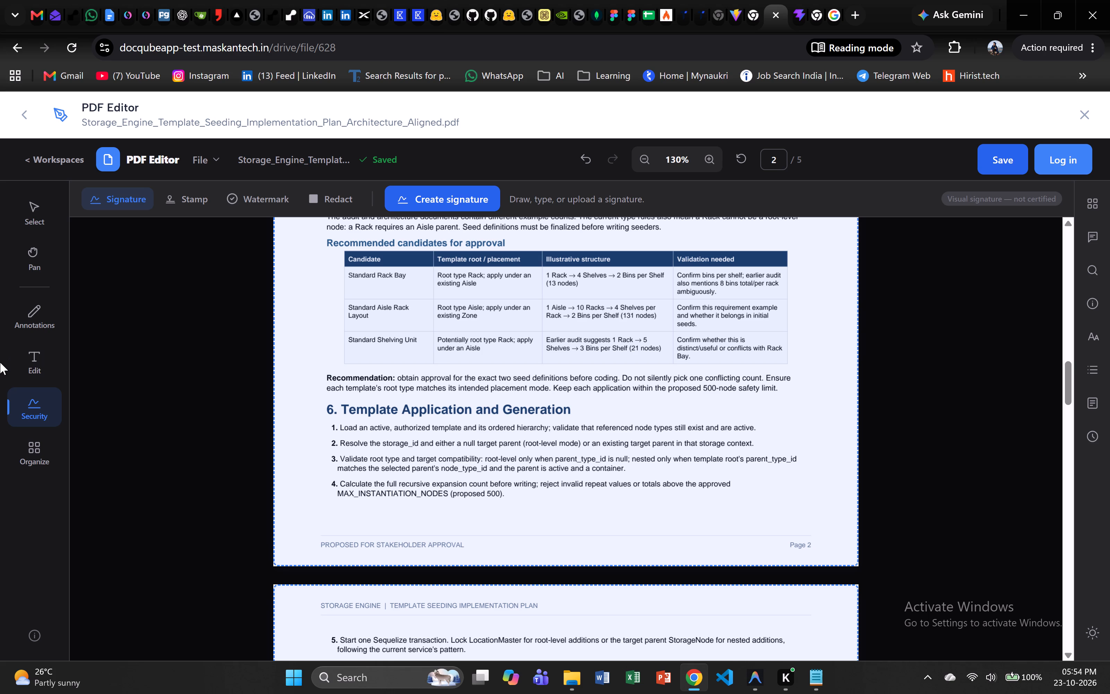
scroll(458, 240, "down", 3)
scroll(451, 253, "up", 5)
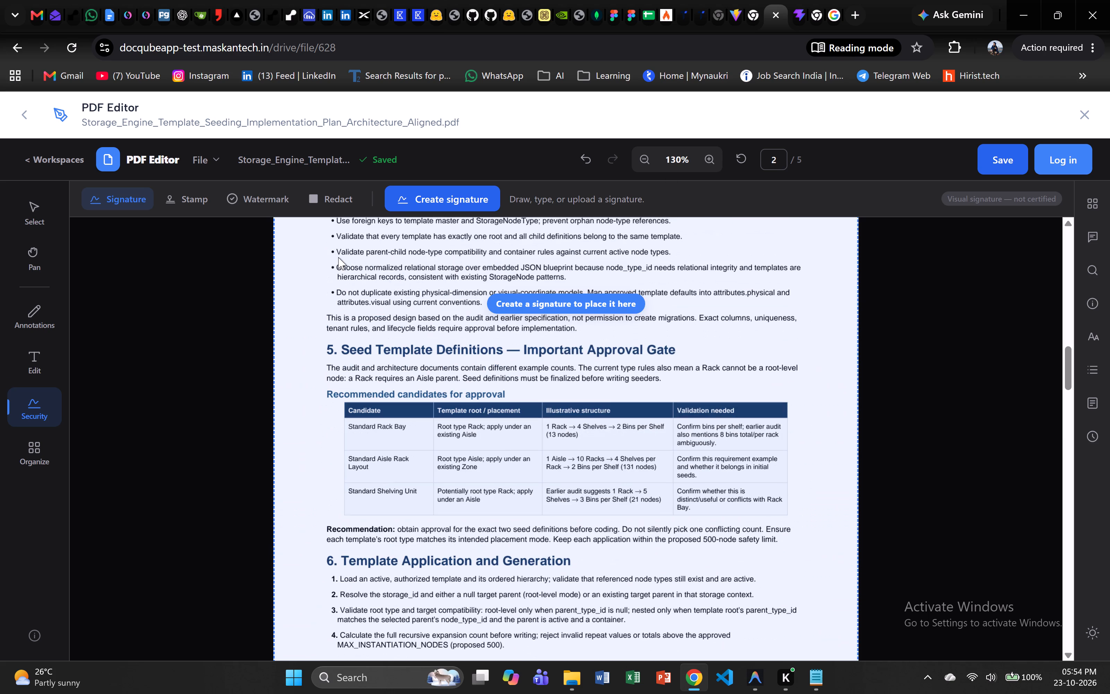
Switch from Signature mode to the Organize tools and check whether the signature overlay and controls clear.
left_click(40, 468)
double_click(40, 468)
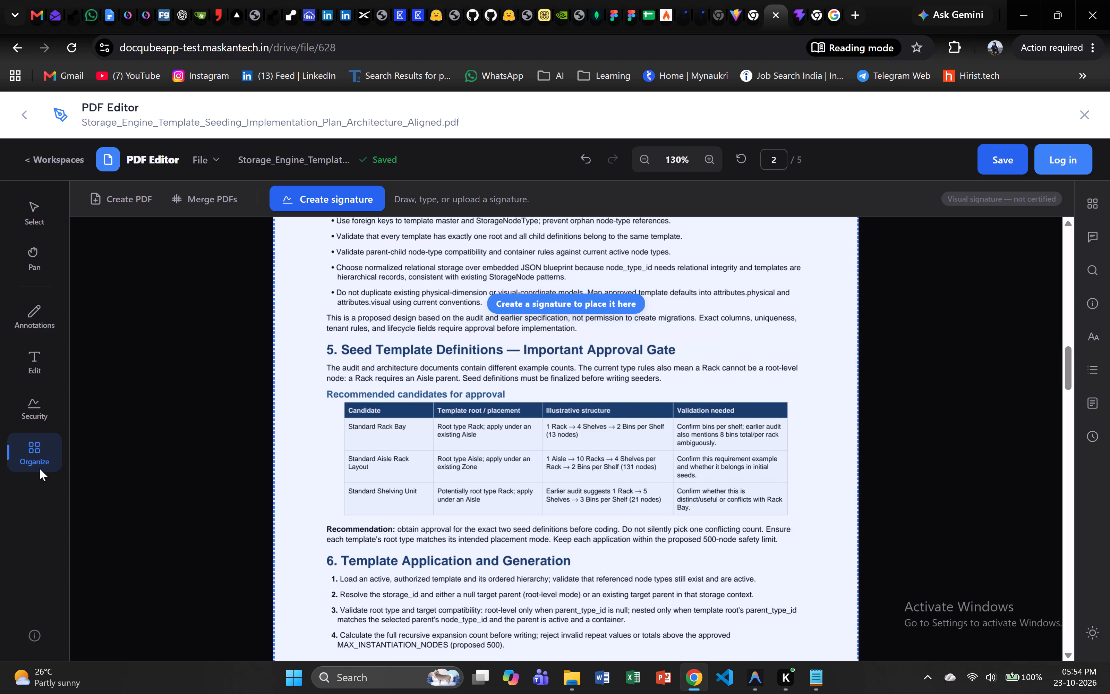
left_click(40, 468)
scroll(30, 376, "up", 4)
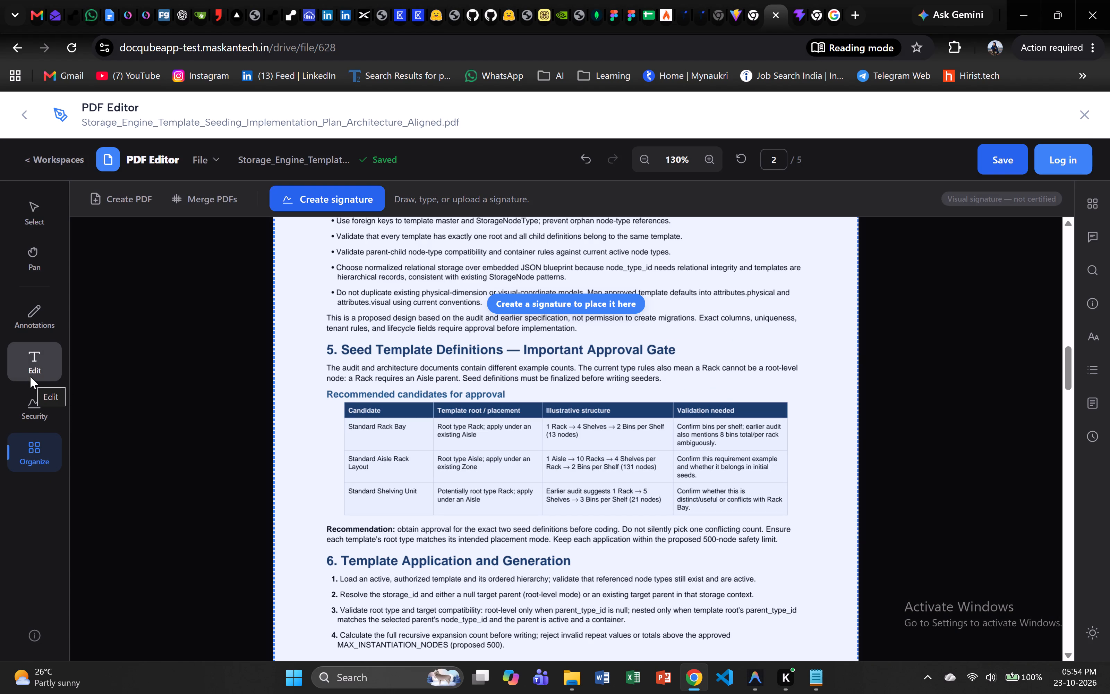
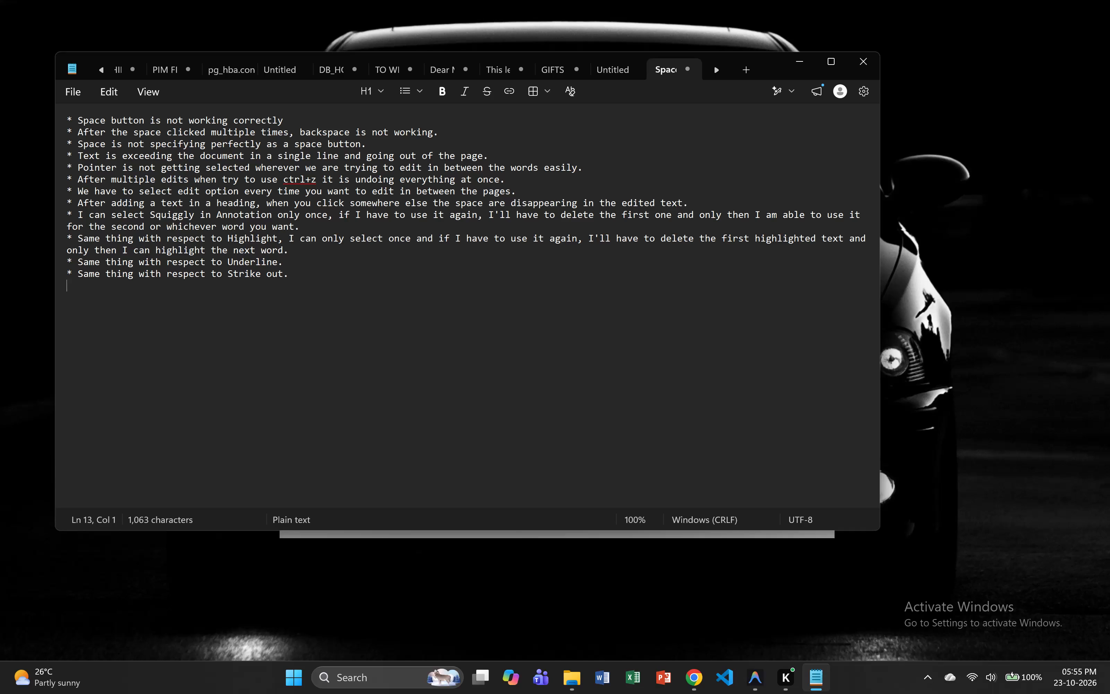
Switch to the PDF editor in Chrome and test whether the signature placement prompt over page 2 responds.
left_click(694, 684)
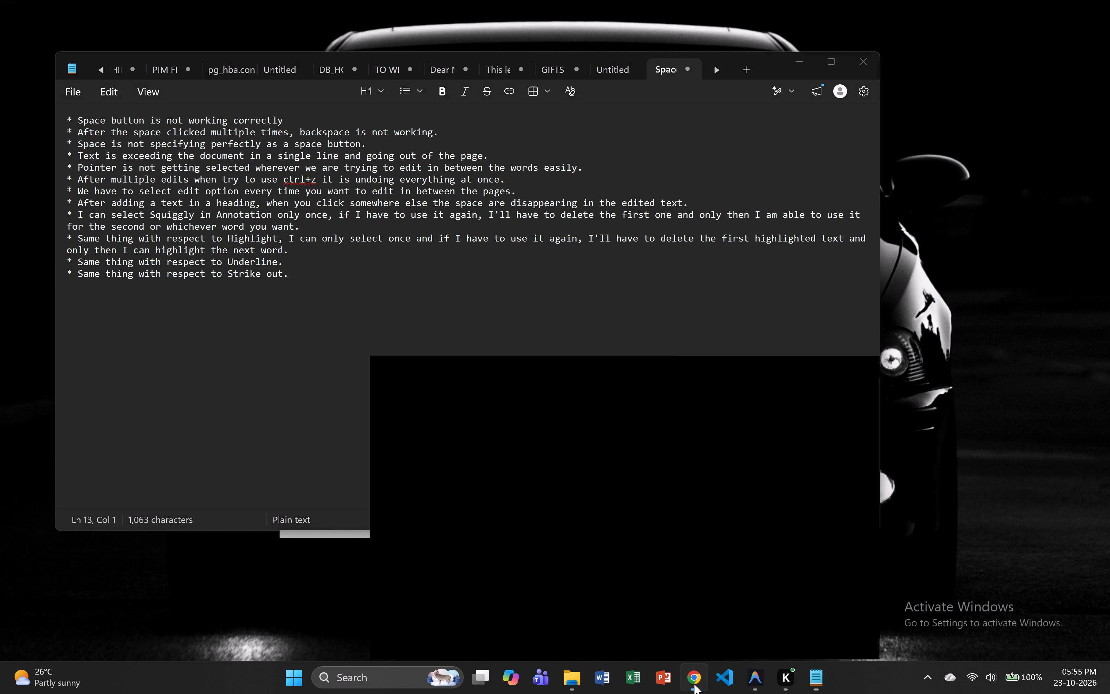
left_click(862, 464)
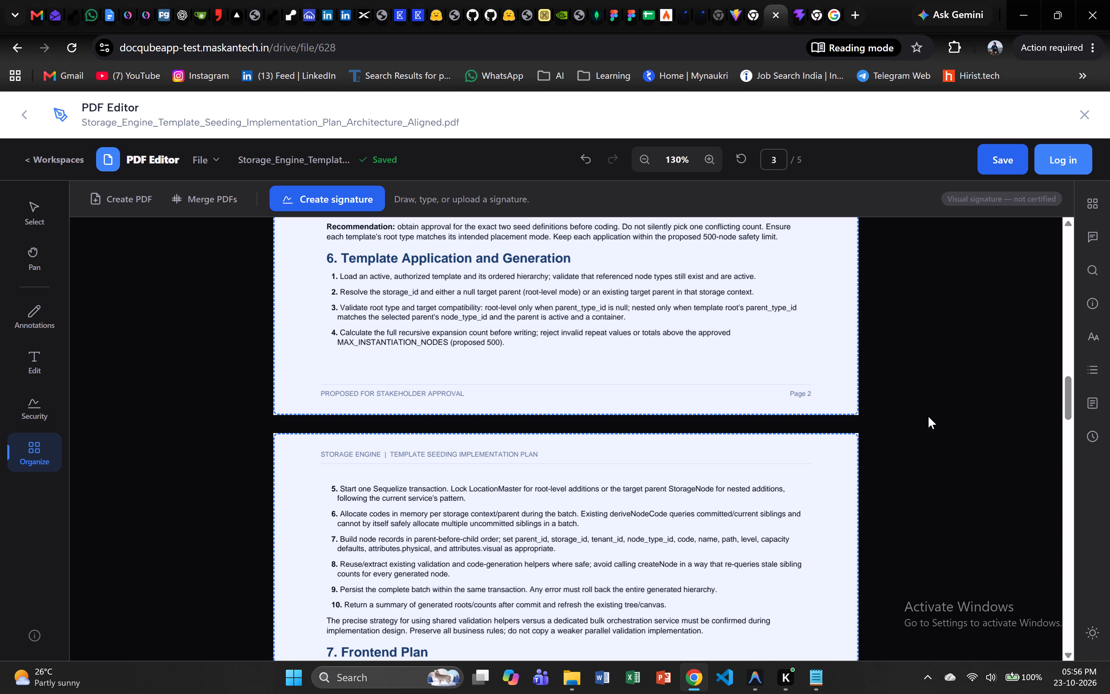
left_click(428, 347)
scroll(486, 344, "up", 8)
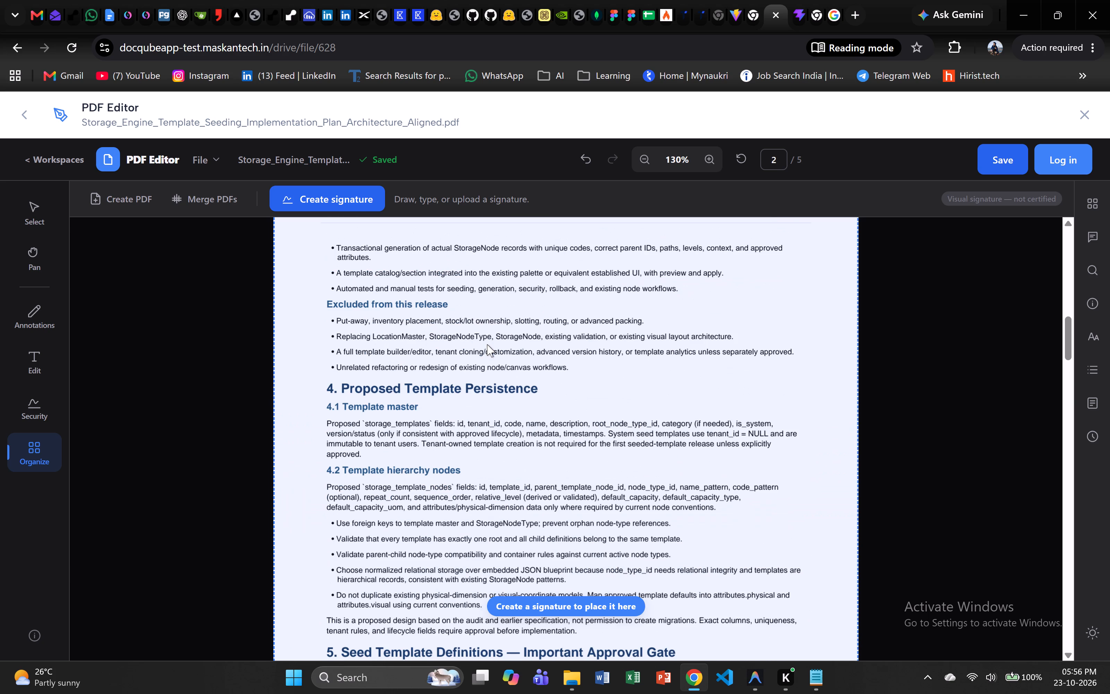
double_click(564, 607)
double_click(564, 607)
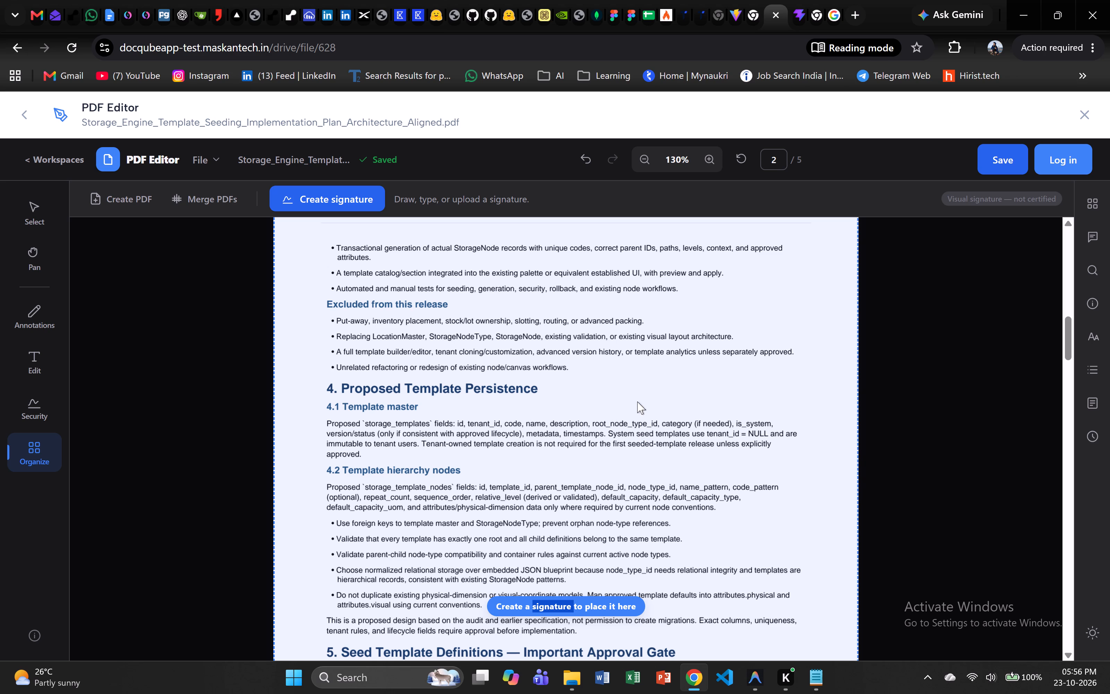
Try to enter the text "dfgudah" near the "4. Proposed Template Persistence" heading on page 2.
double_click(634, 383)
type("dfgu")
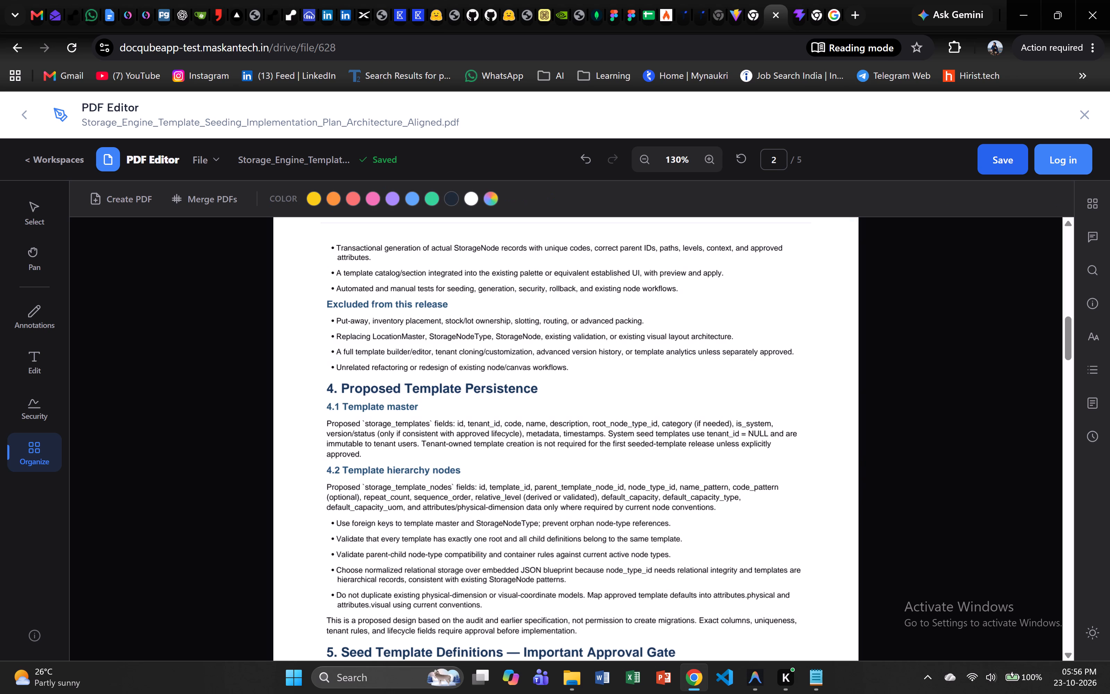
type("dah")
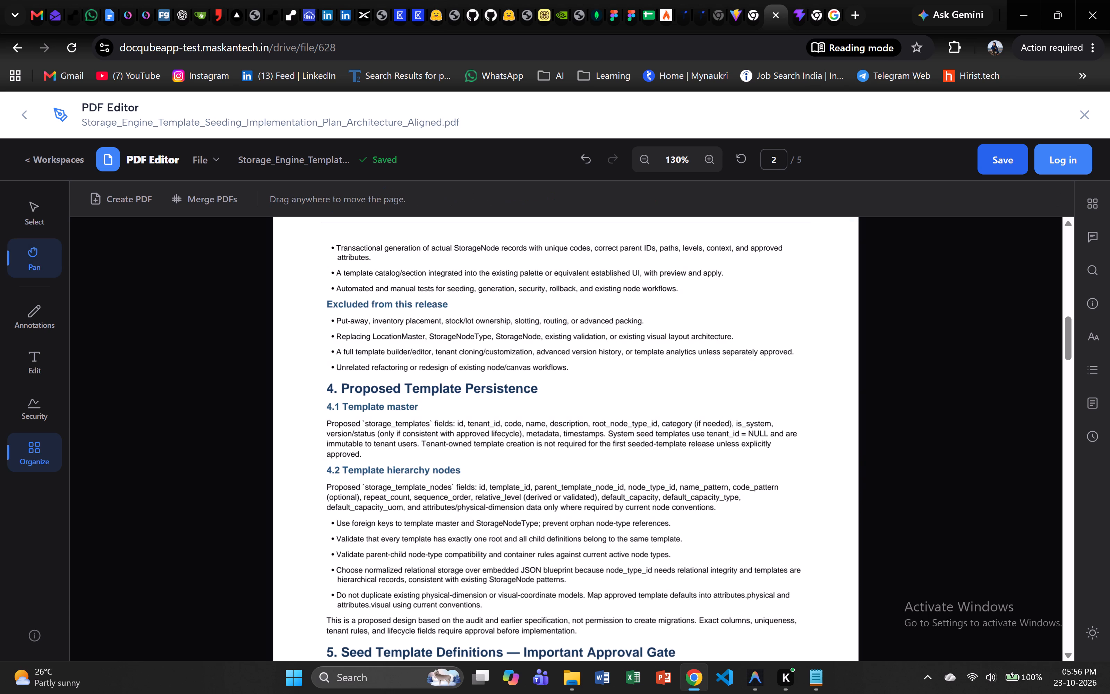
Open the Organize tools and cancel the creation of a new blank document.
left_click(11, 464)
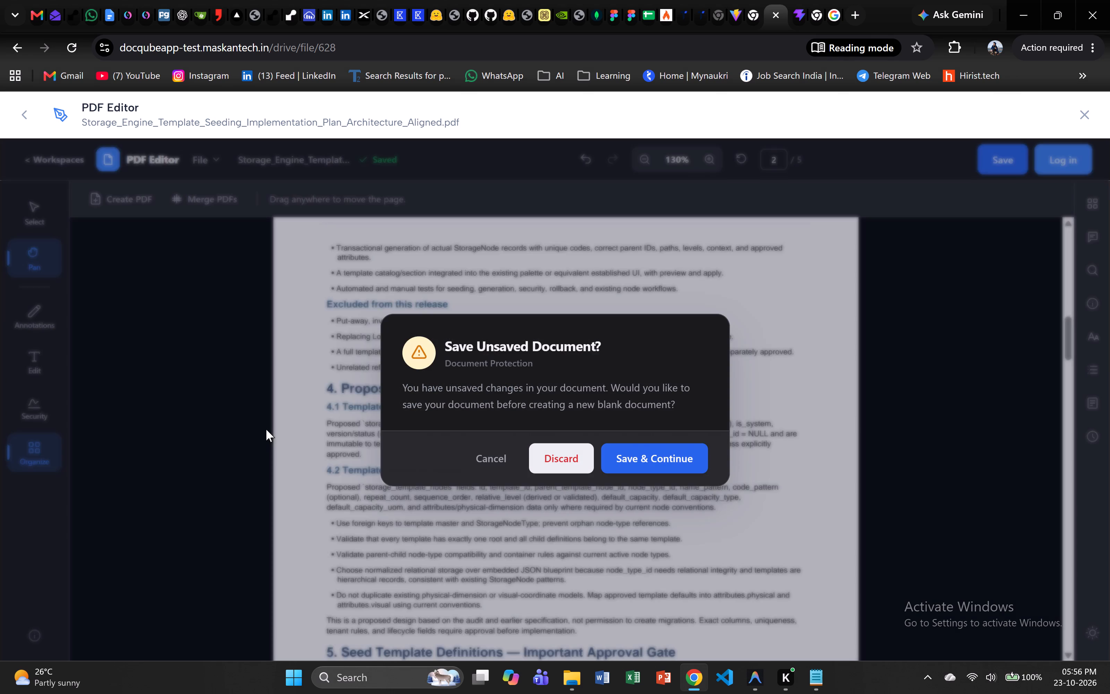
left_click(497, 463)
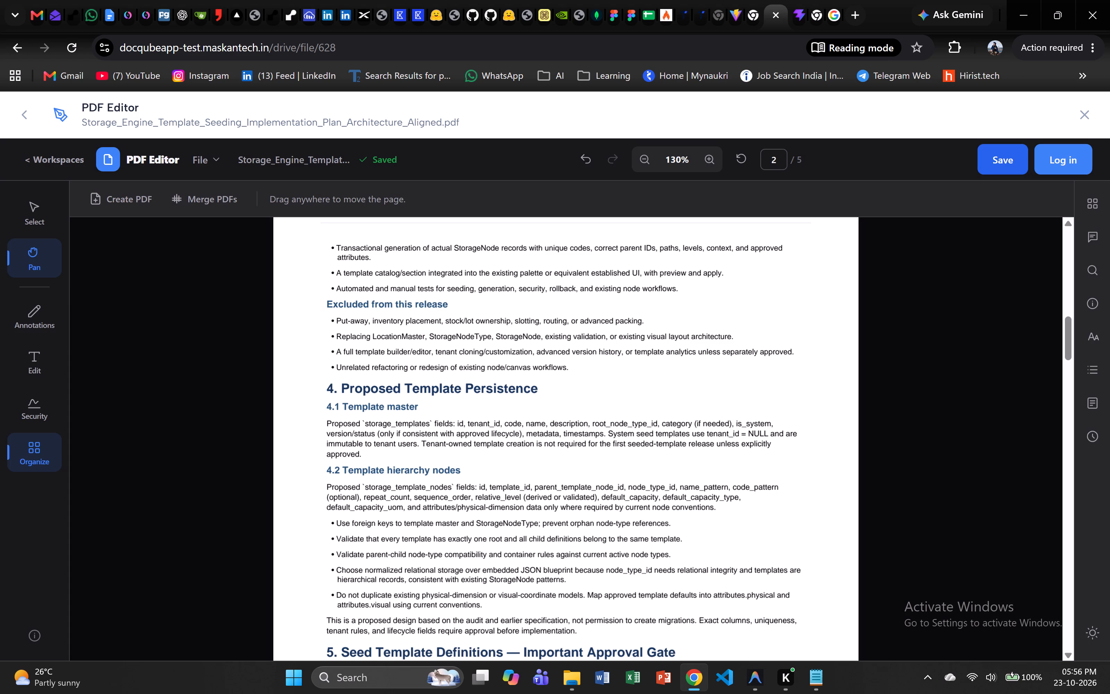
Close the PDF editor and the Storage Engine document's viewer to return to the My Documents list.
scroll(348, 471, "up", 11)
scroll(438, 482, "up", 7)
scroll(924, 398, "up", 5)
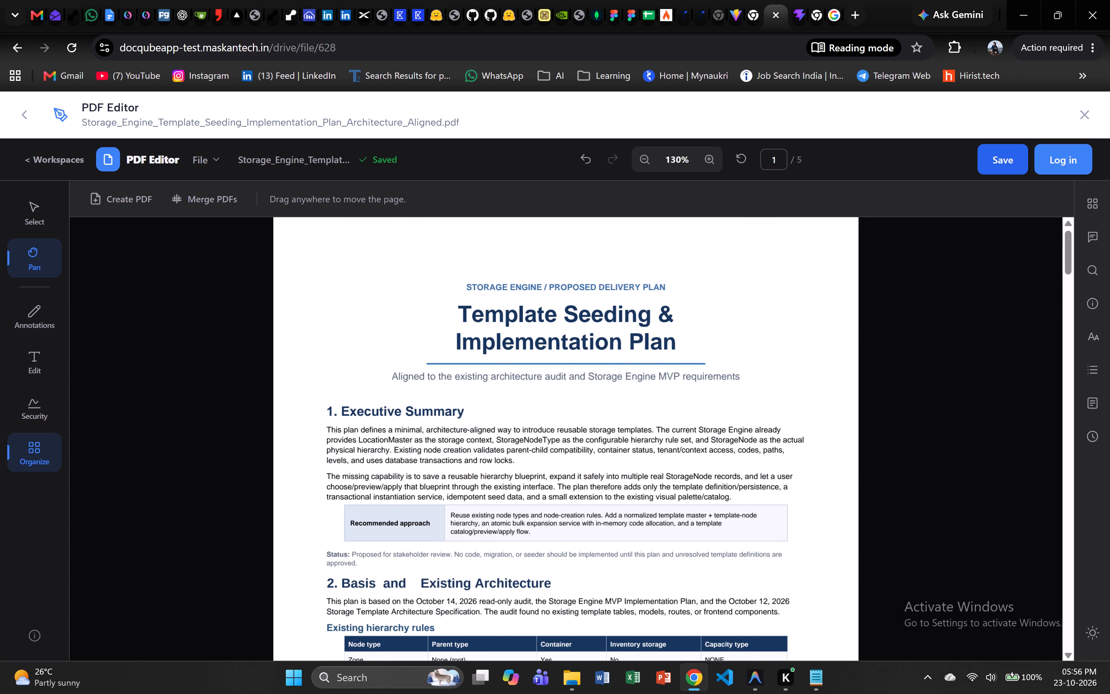
left_click(1079, 107)
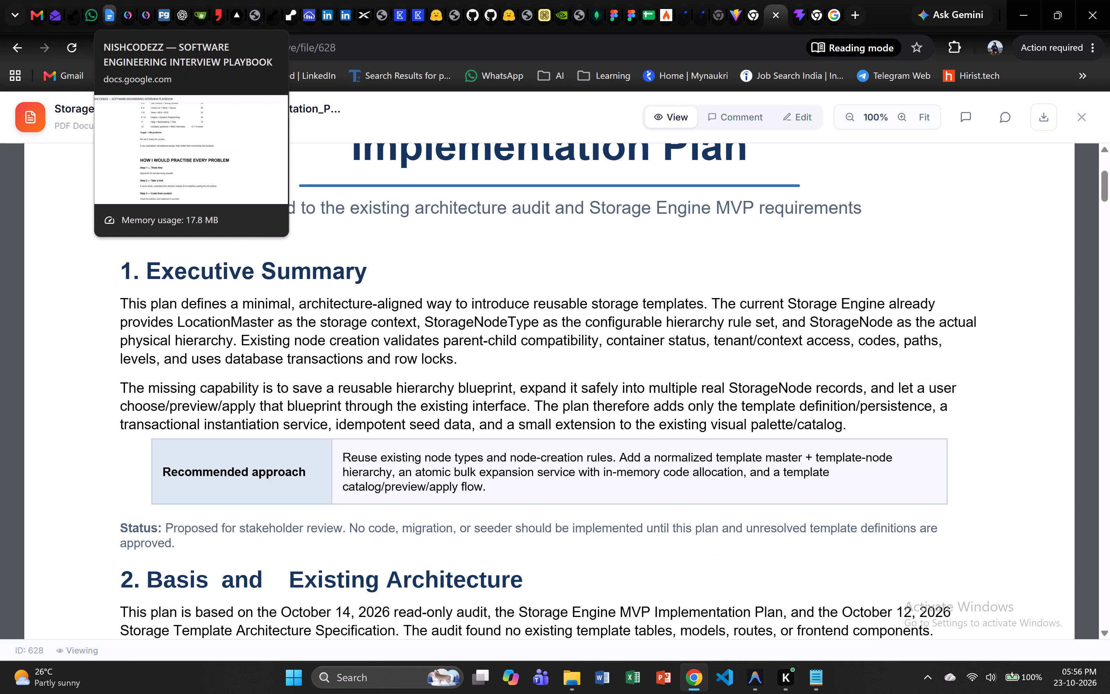
scroll(704, 583, "down", 3)
scroll(704, 583, "up", 7)
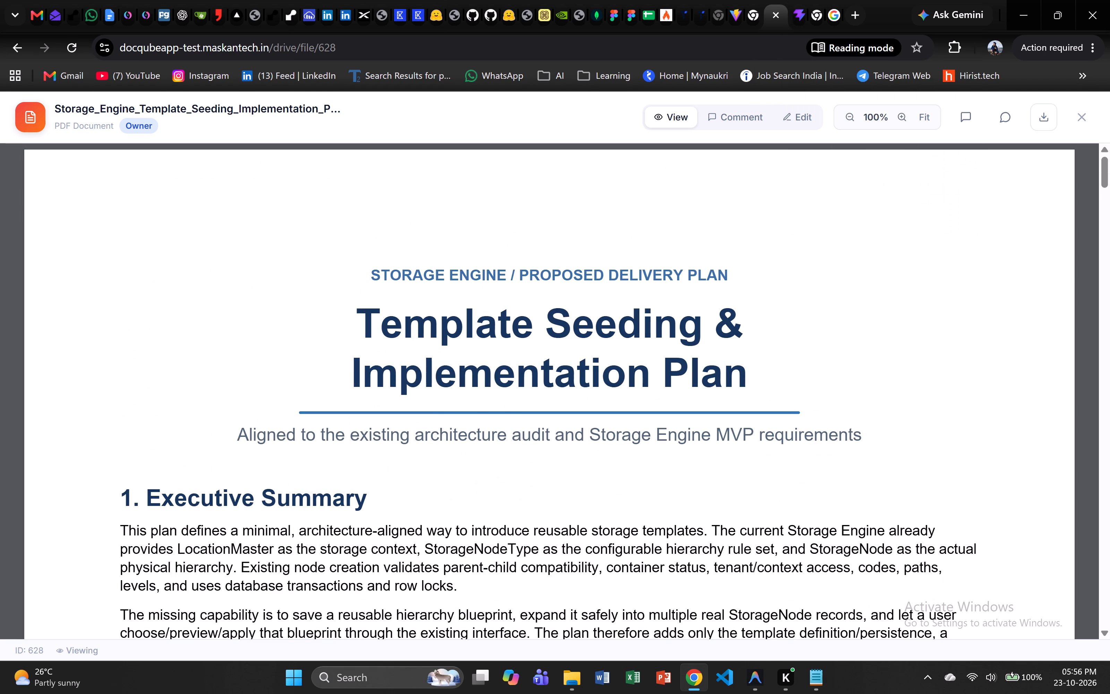
double_click(1074, 120)
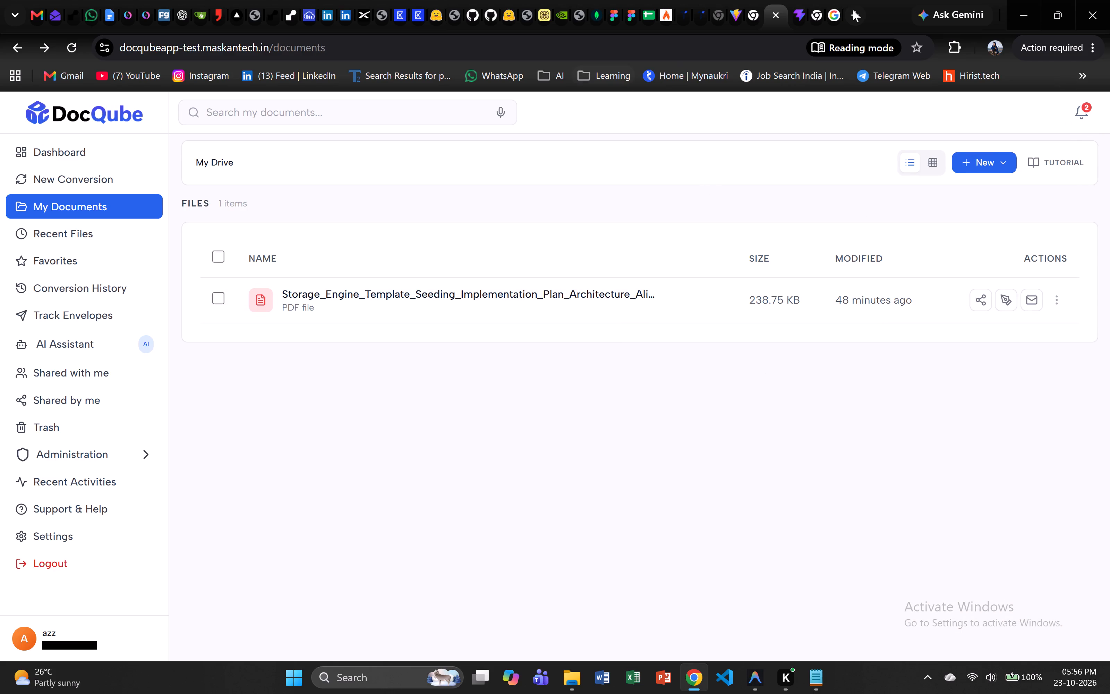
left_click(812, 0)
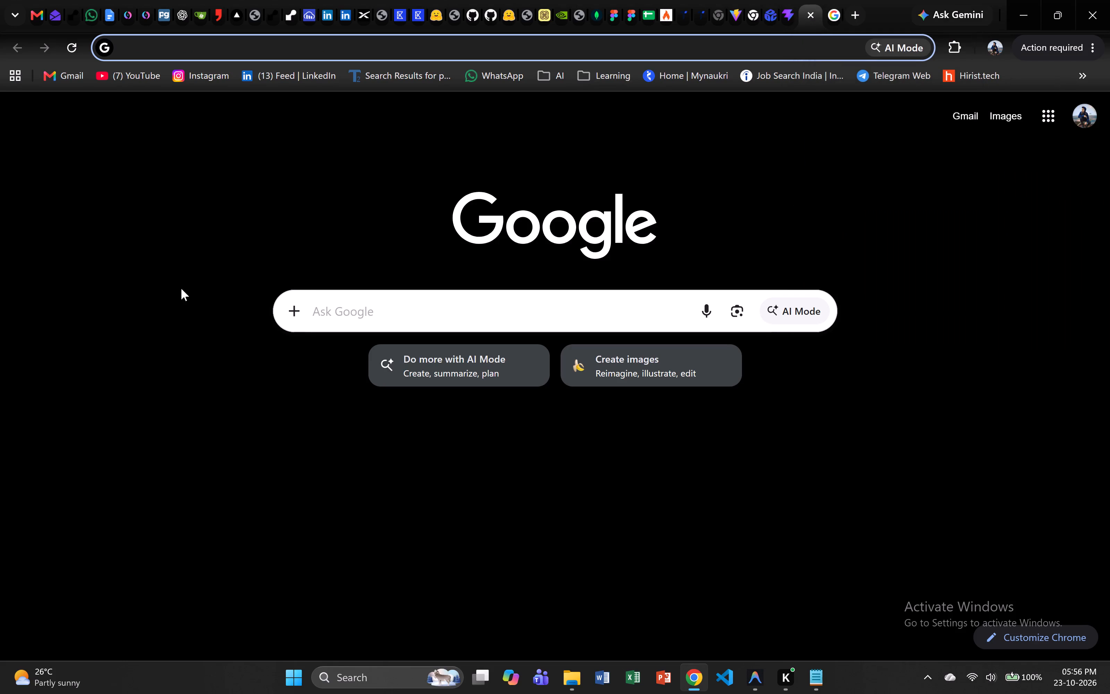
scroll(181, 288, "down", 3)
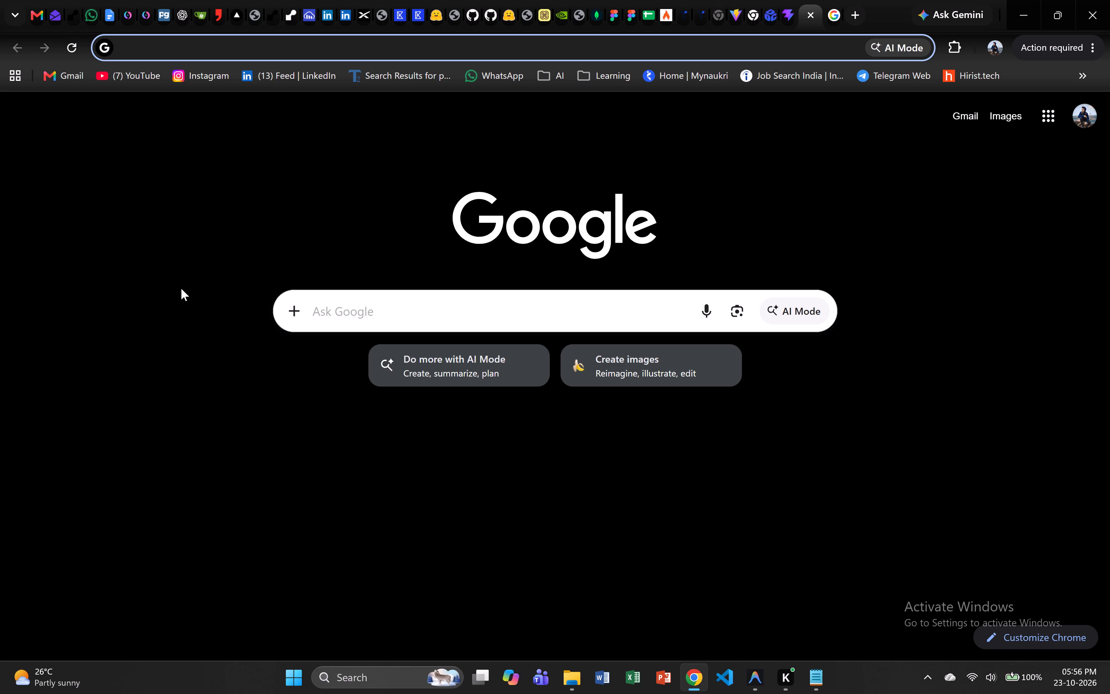